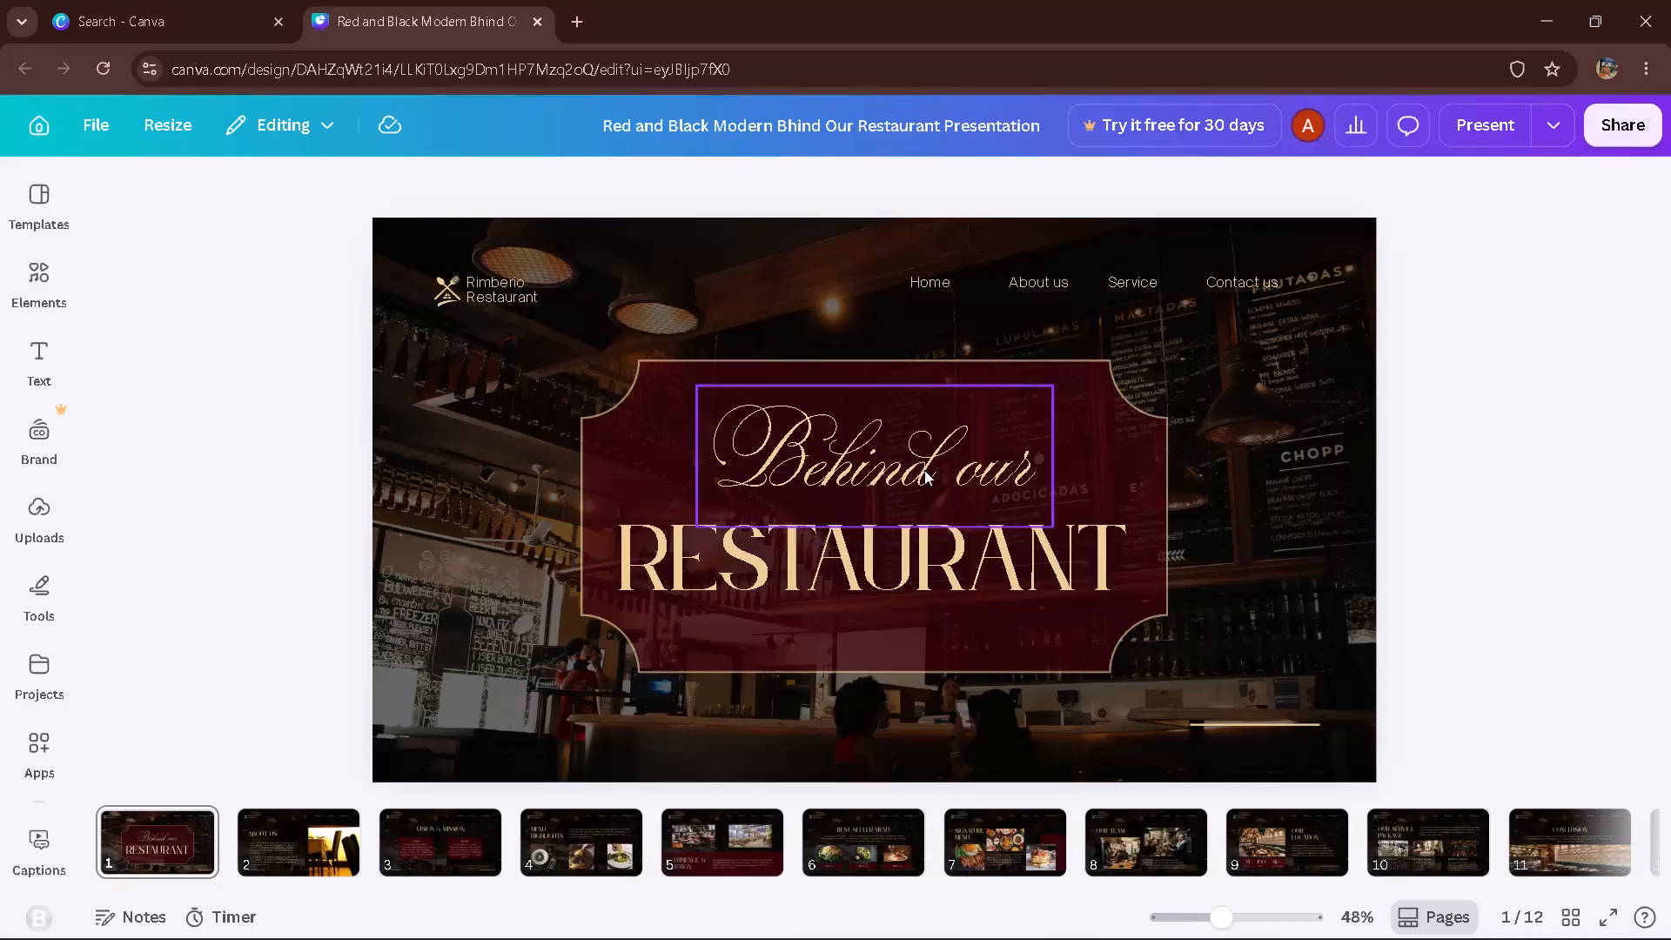
Replace the restaurant name beside the logo on page 1 with "ANSARI" and "RESTORENT" on two lines.
left_click(1670, 365)
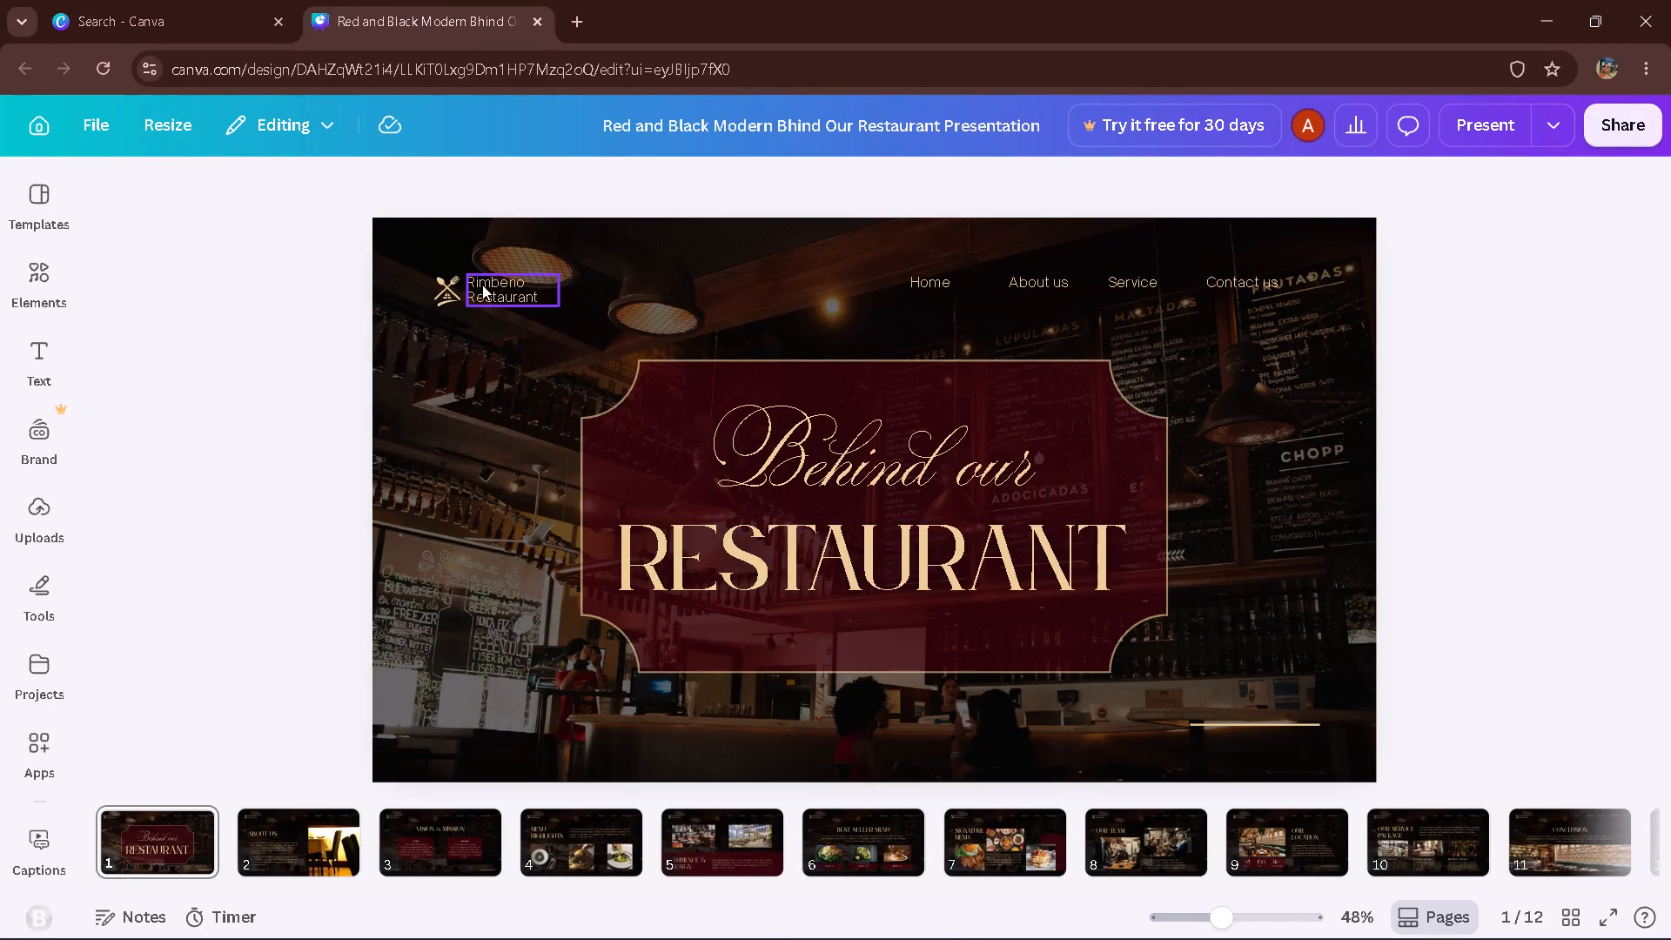
double_click(482, 285)
key("BackSpace")
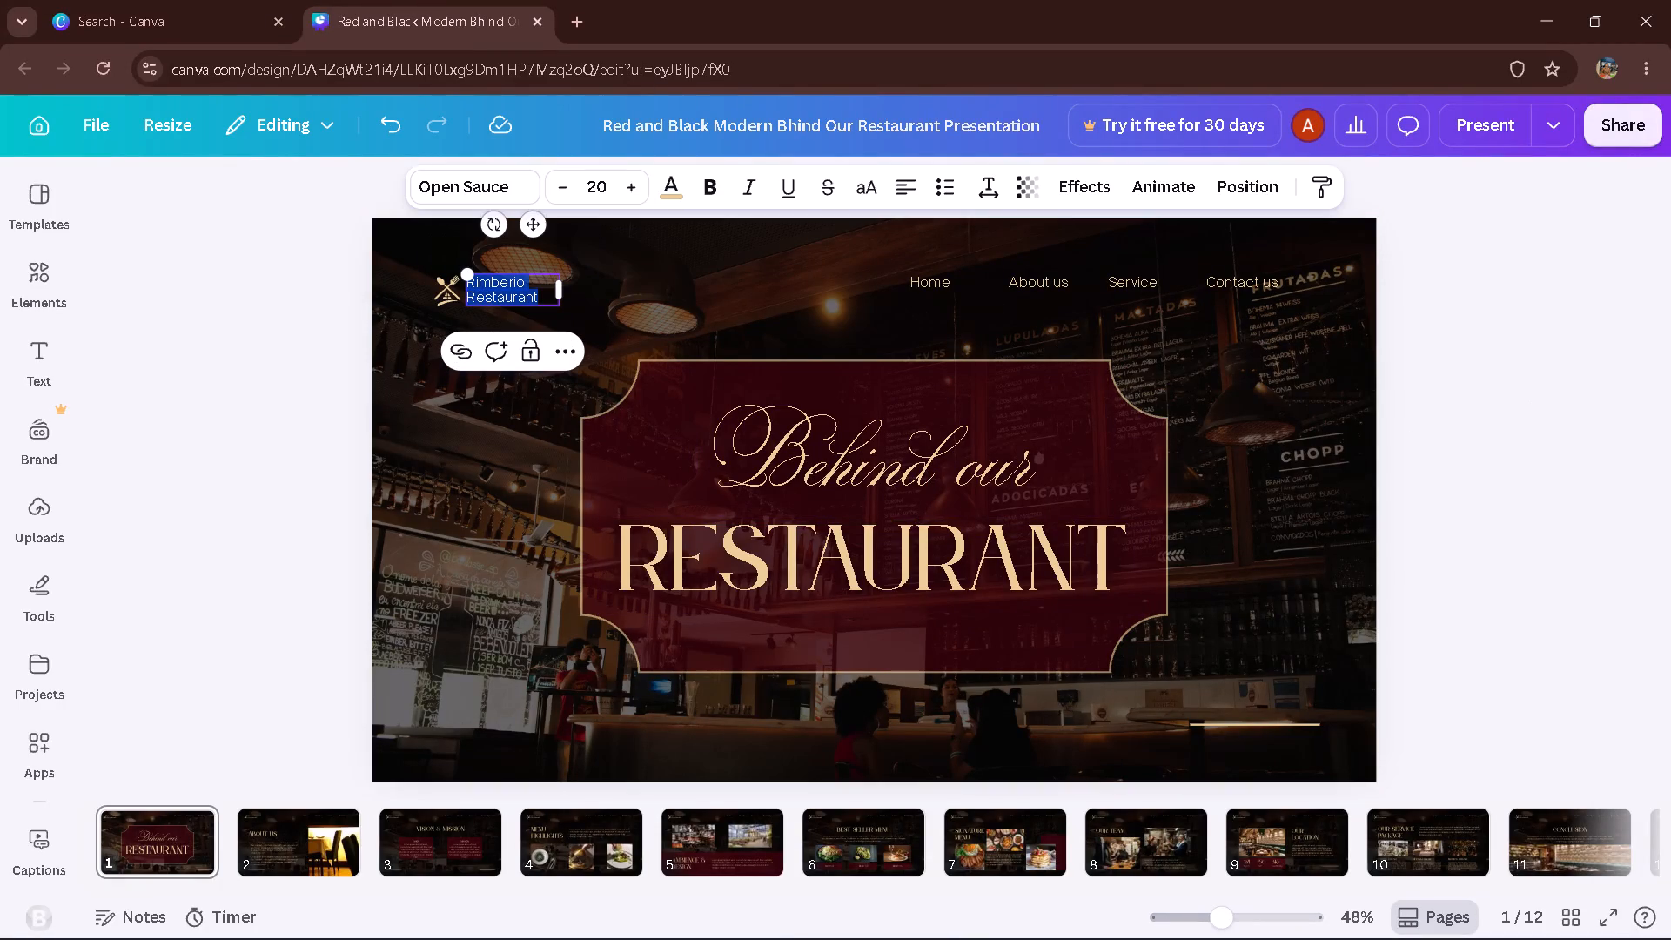
type("ANS")
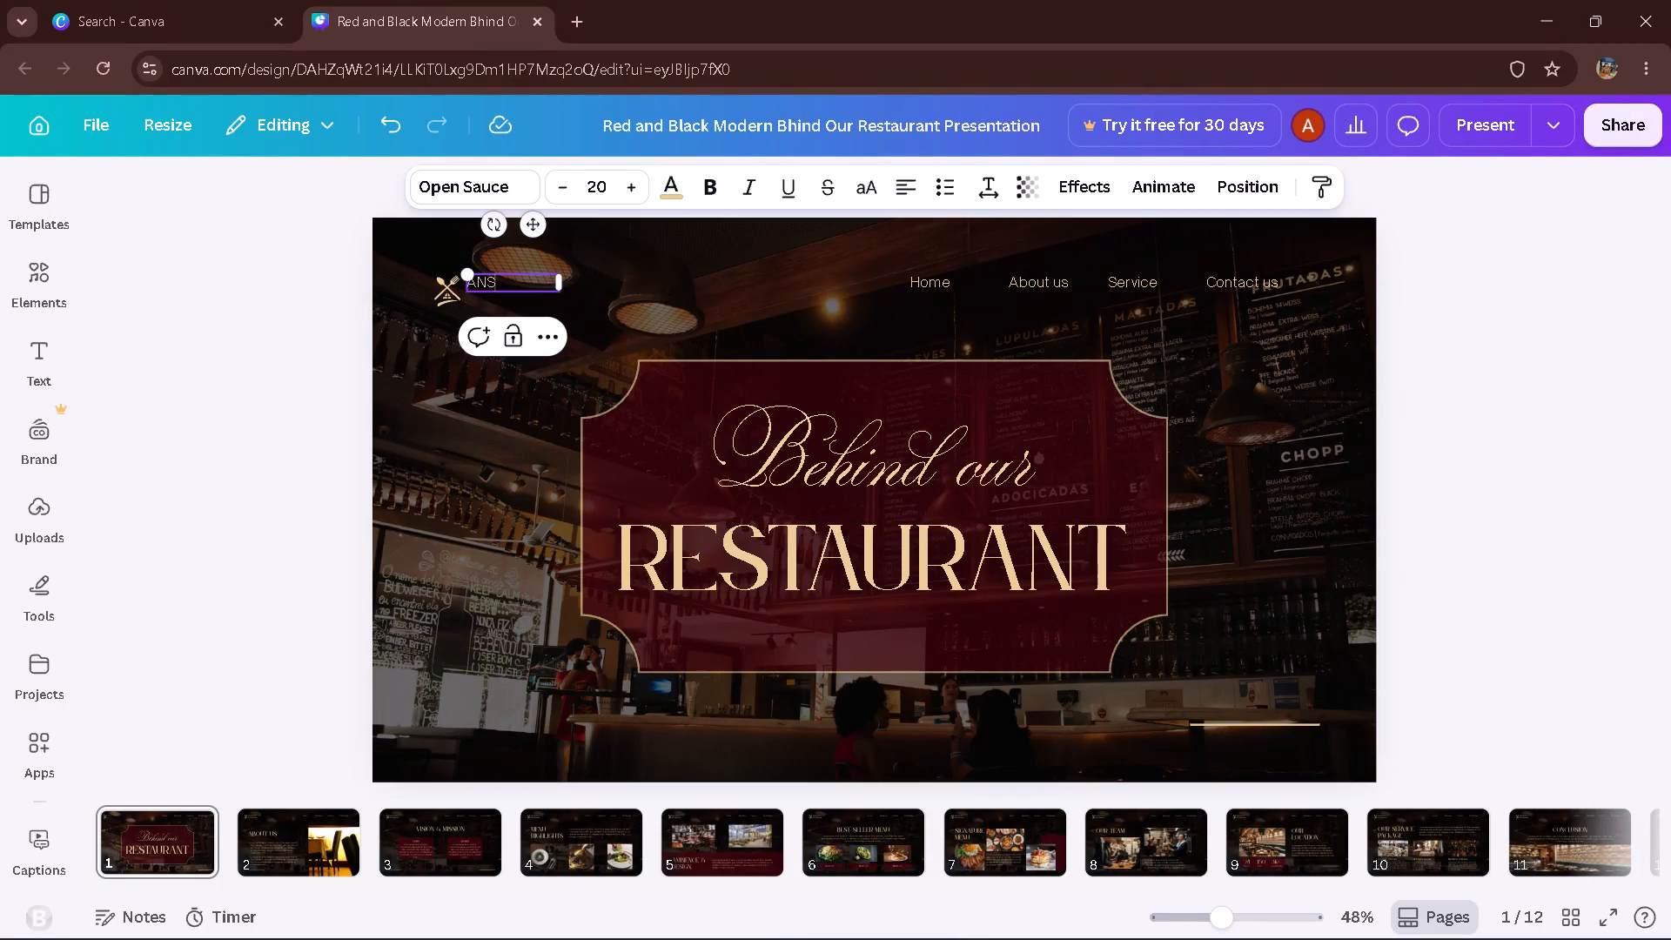
key("BackSpace")
key("BackSpace")
type("NSA")
type("RI")
key("Return")
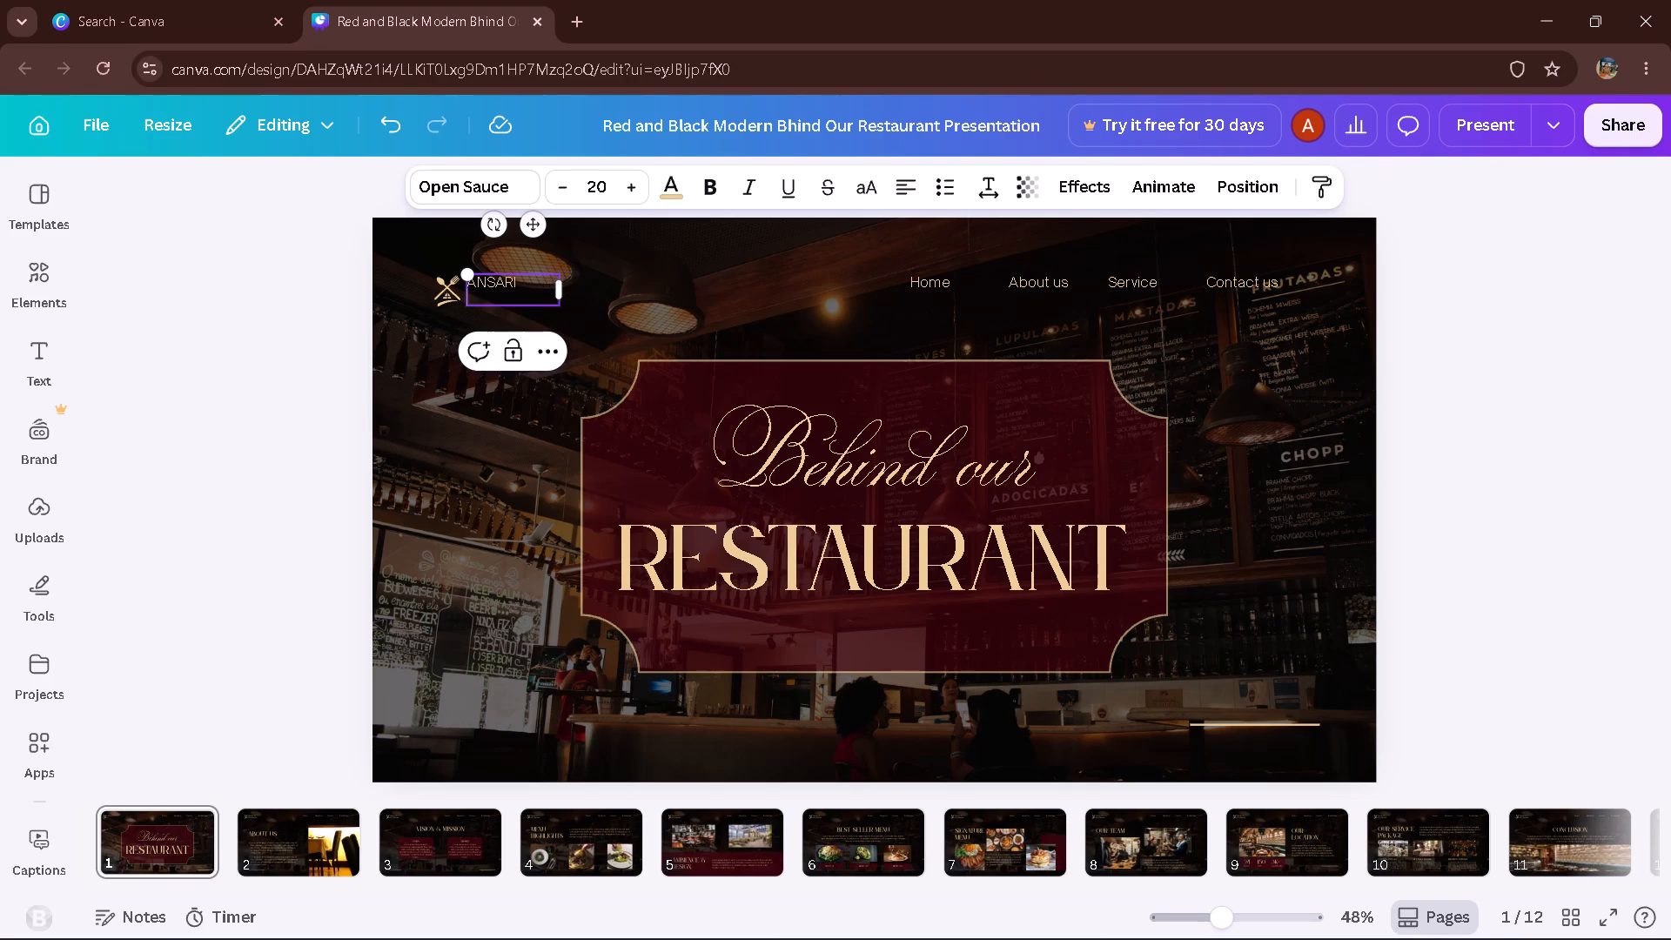
type("RESTORE")
type("NT")
left_click(1503, 360)
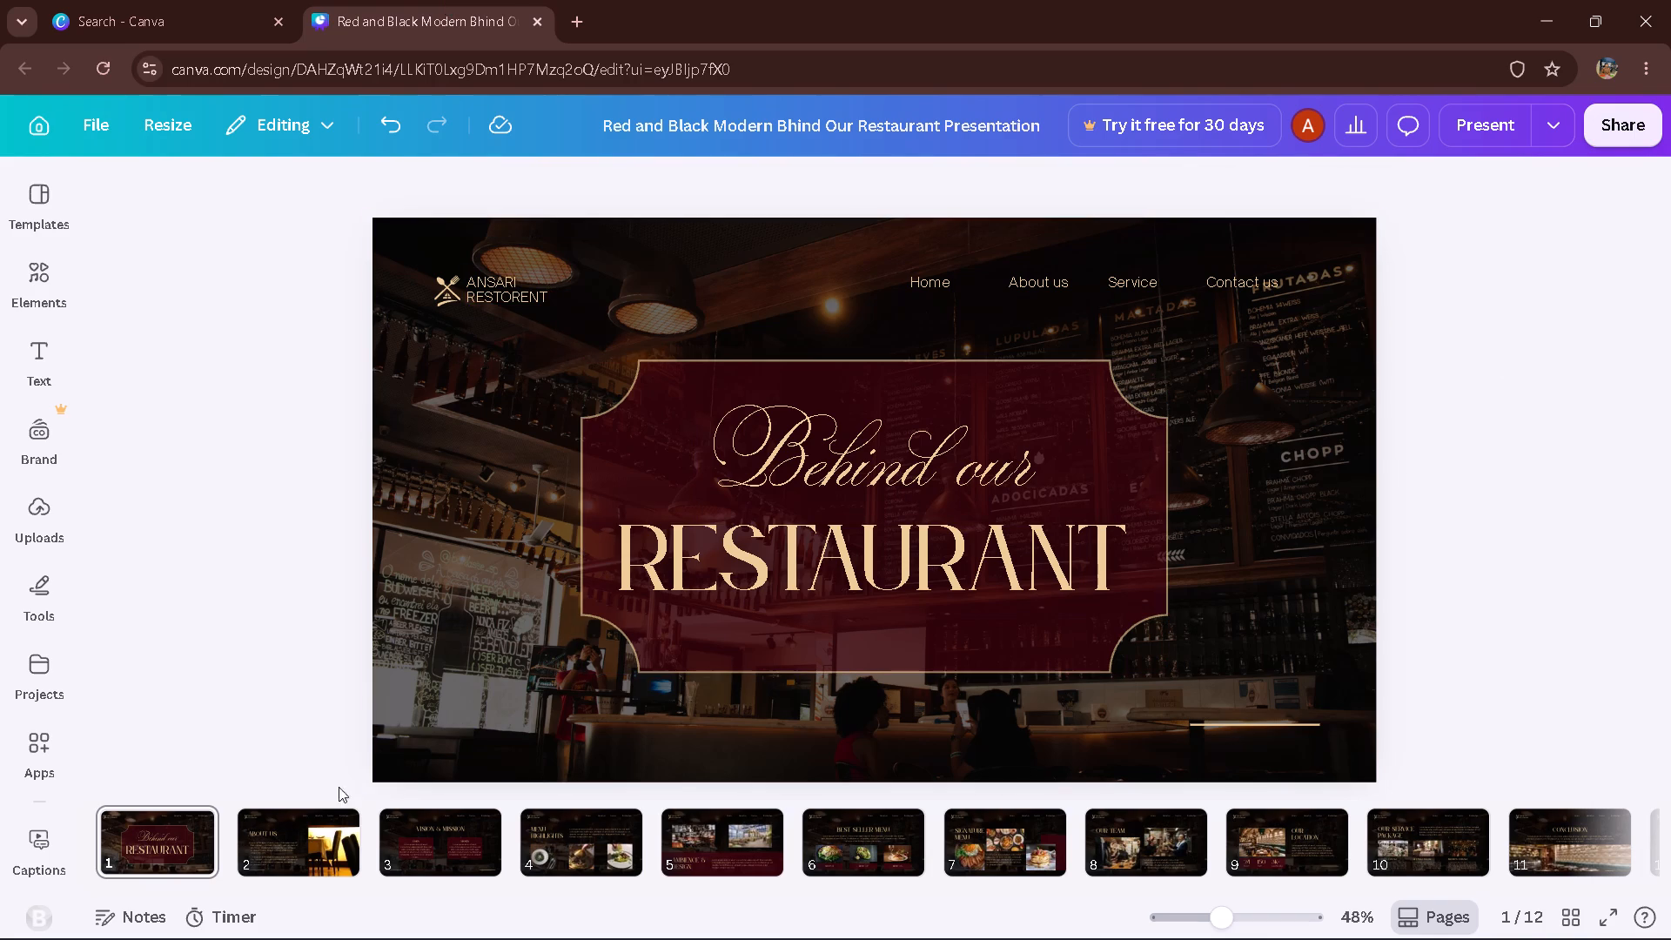
On page 2, replace the restaurant name beside the logo with "ARMAN" and "RESTORENT" on two lines.
left_click(251, 863)
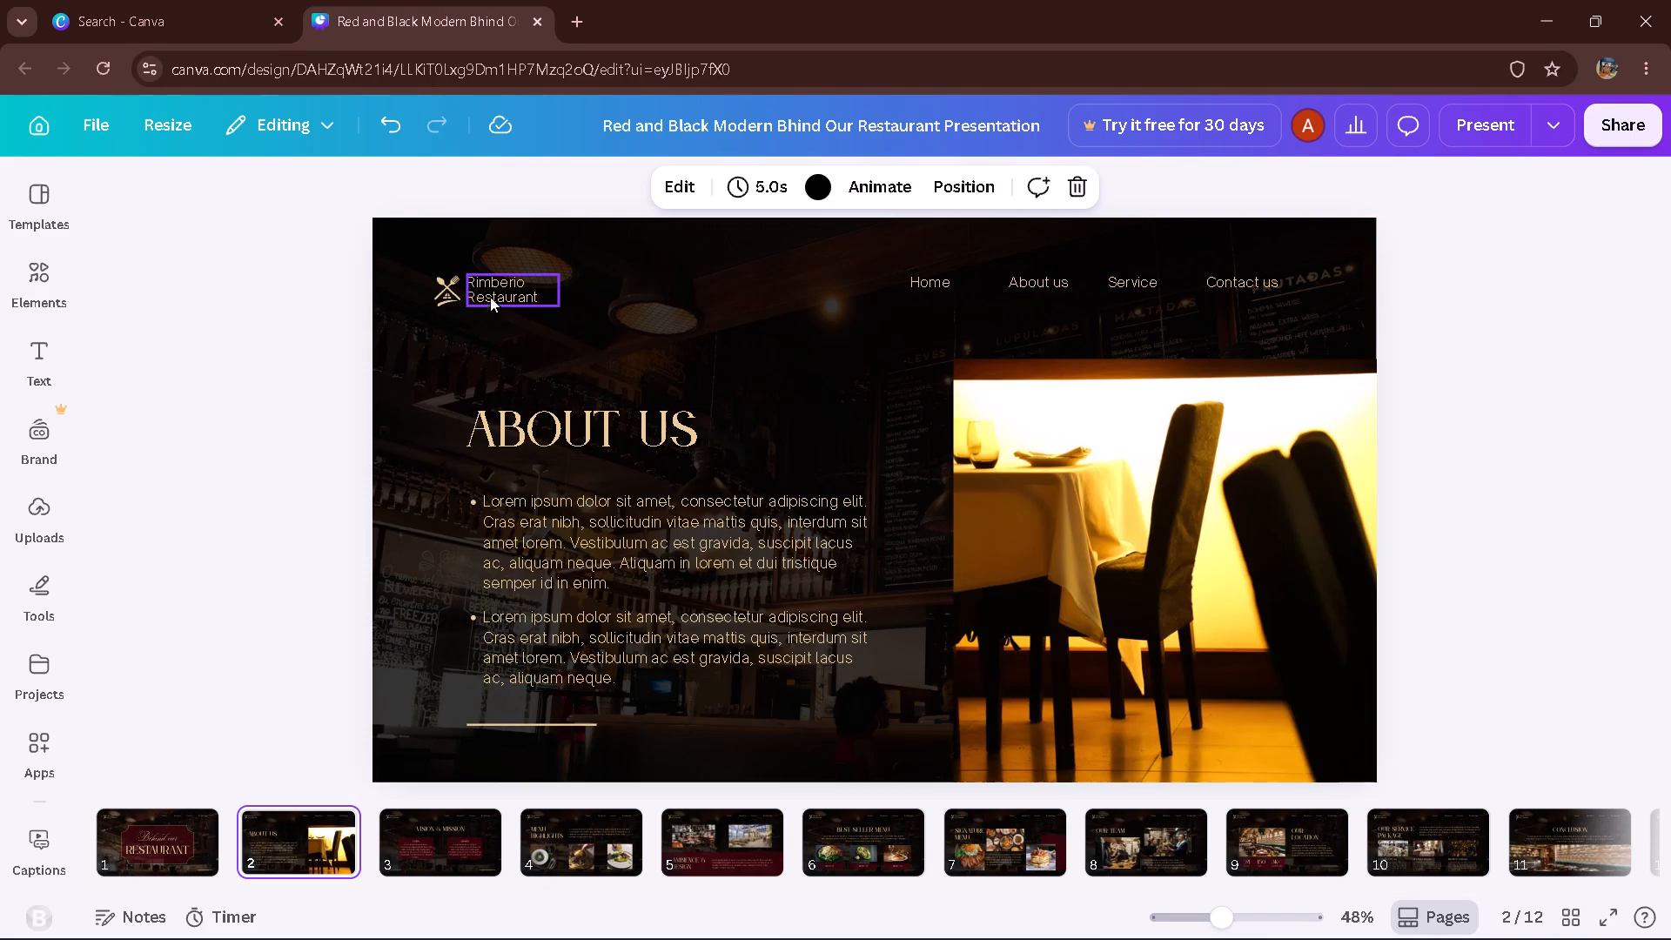
double_click(498, 281)
key("BackSpace")
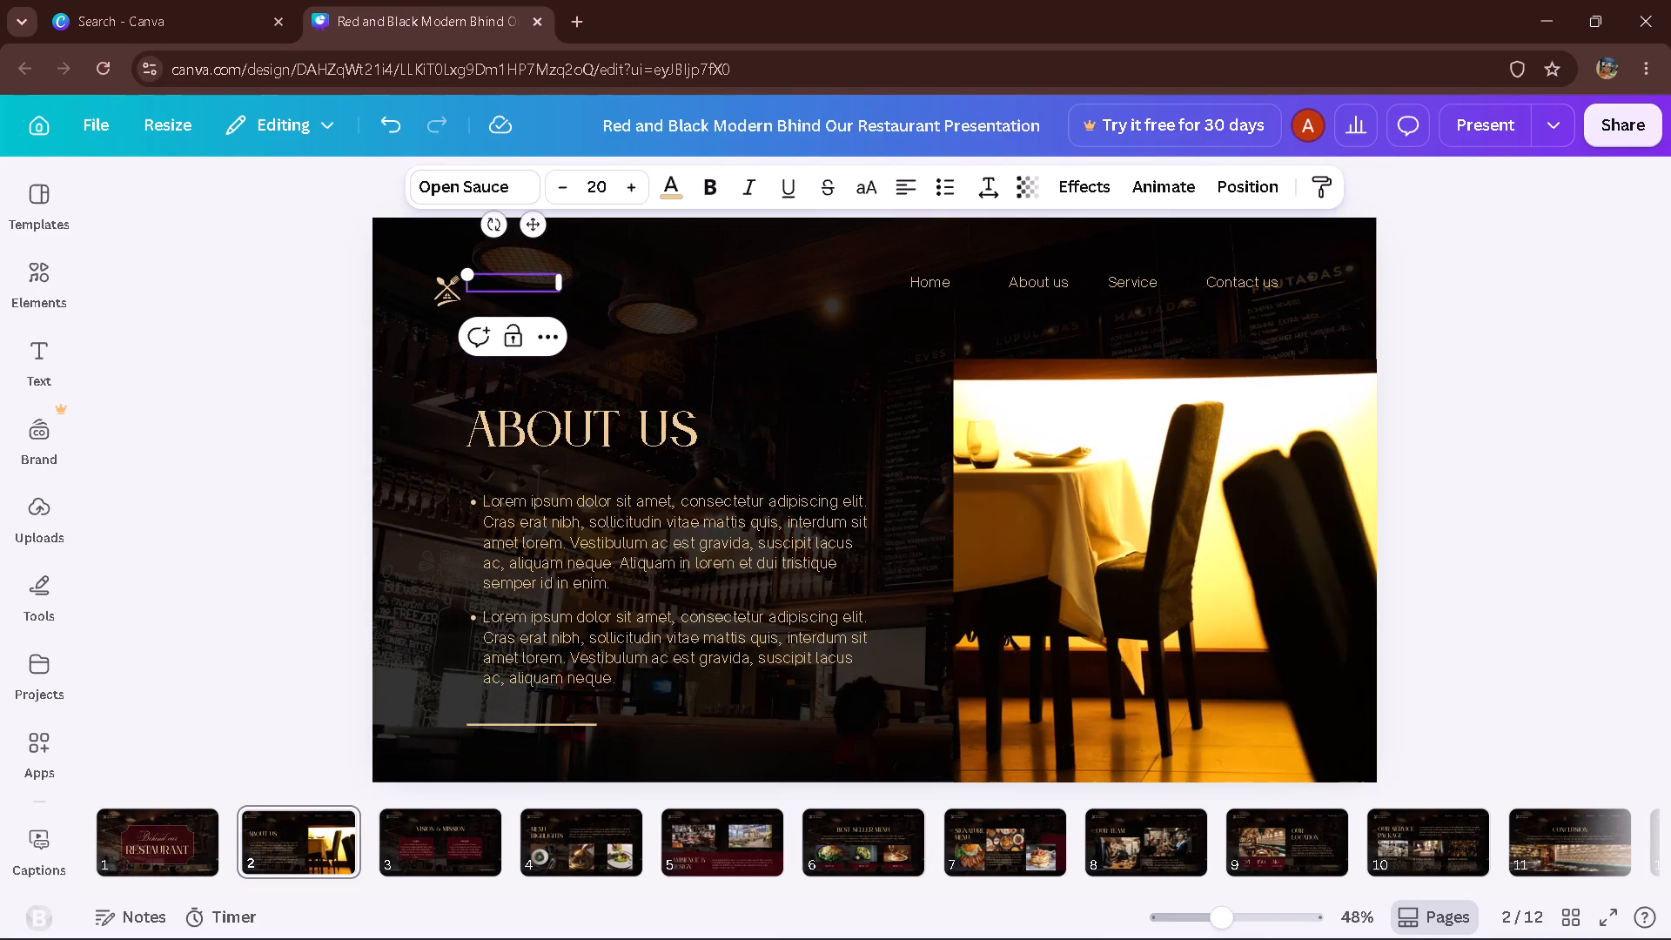
type("ARMAN")
key("Return")
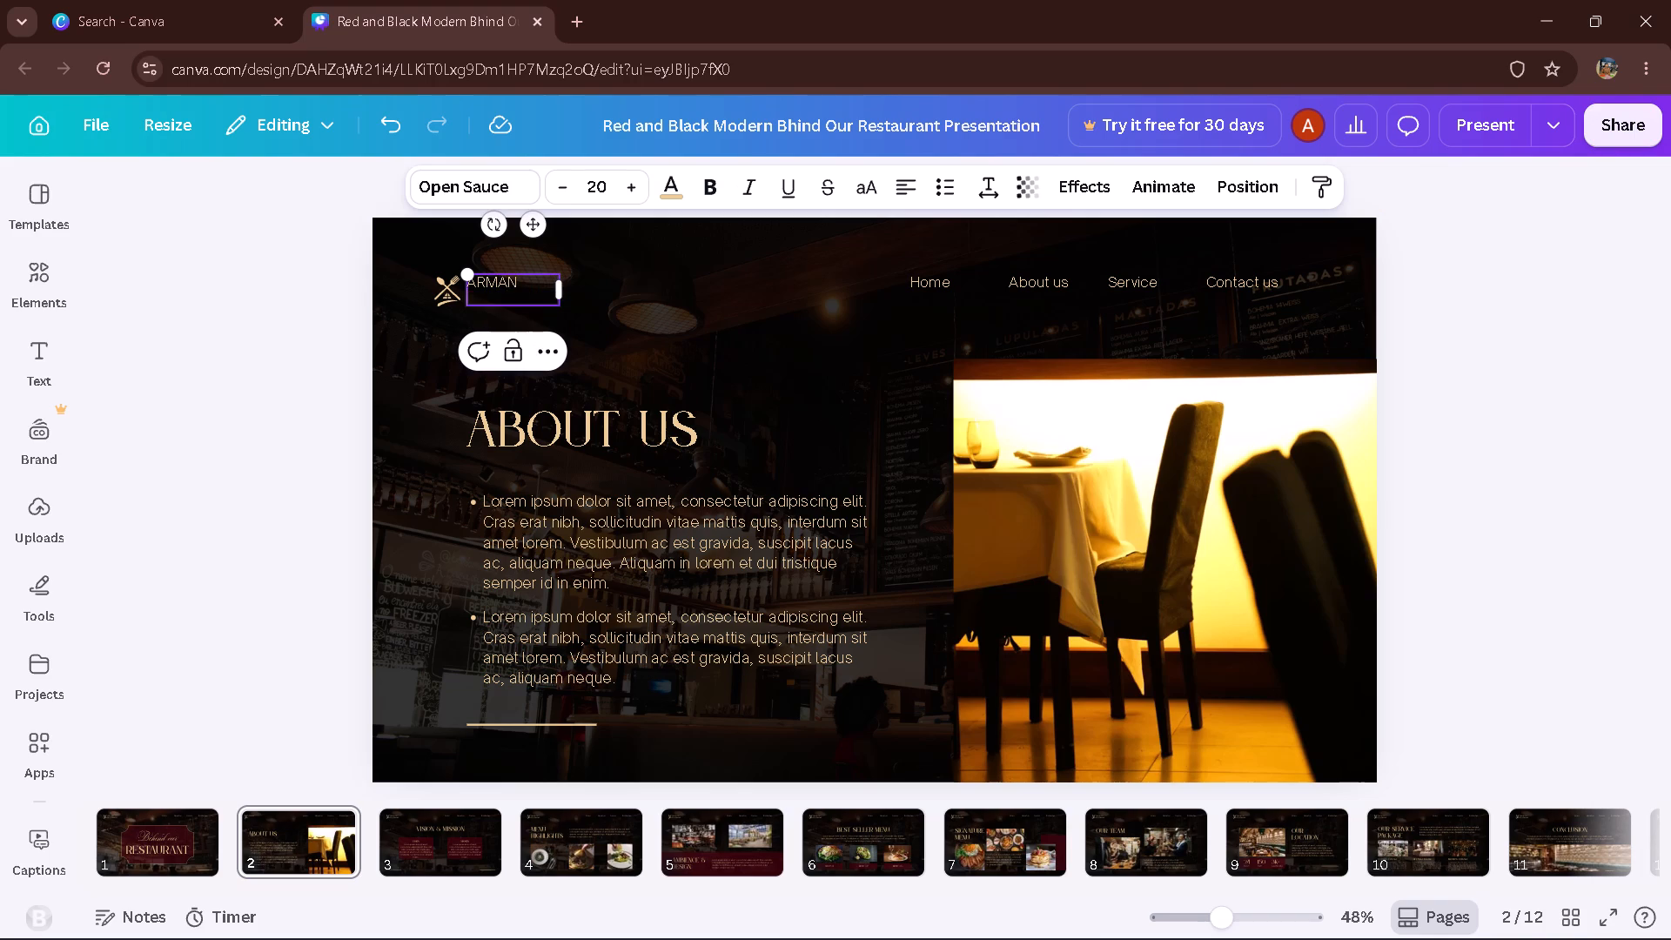
type("REST")
type("ORE")
type("NT")
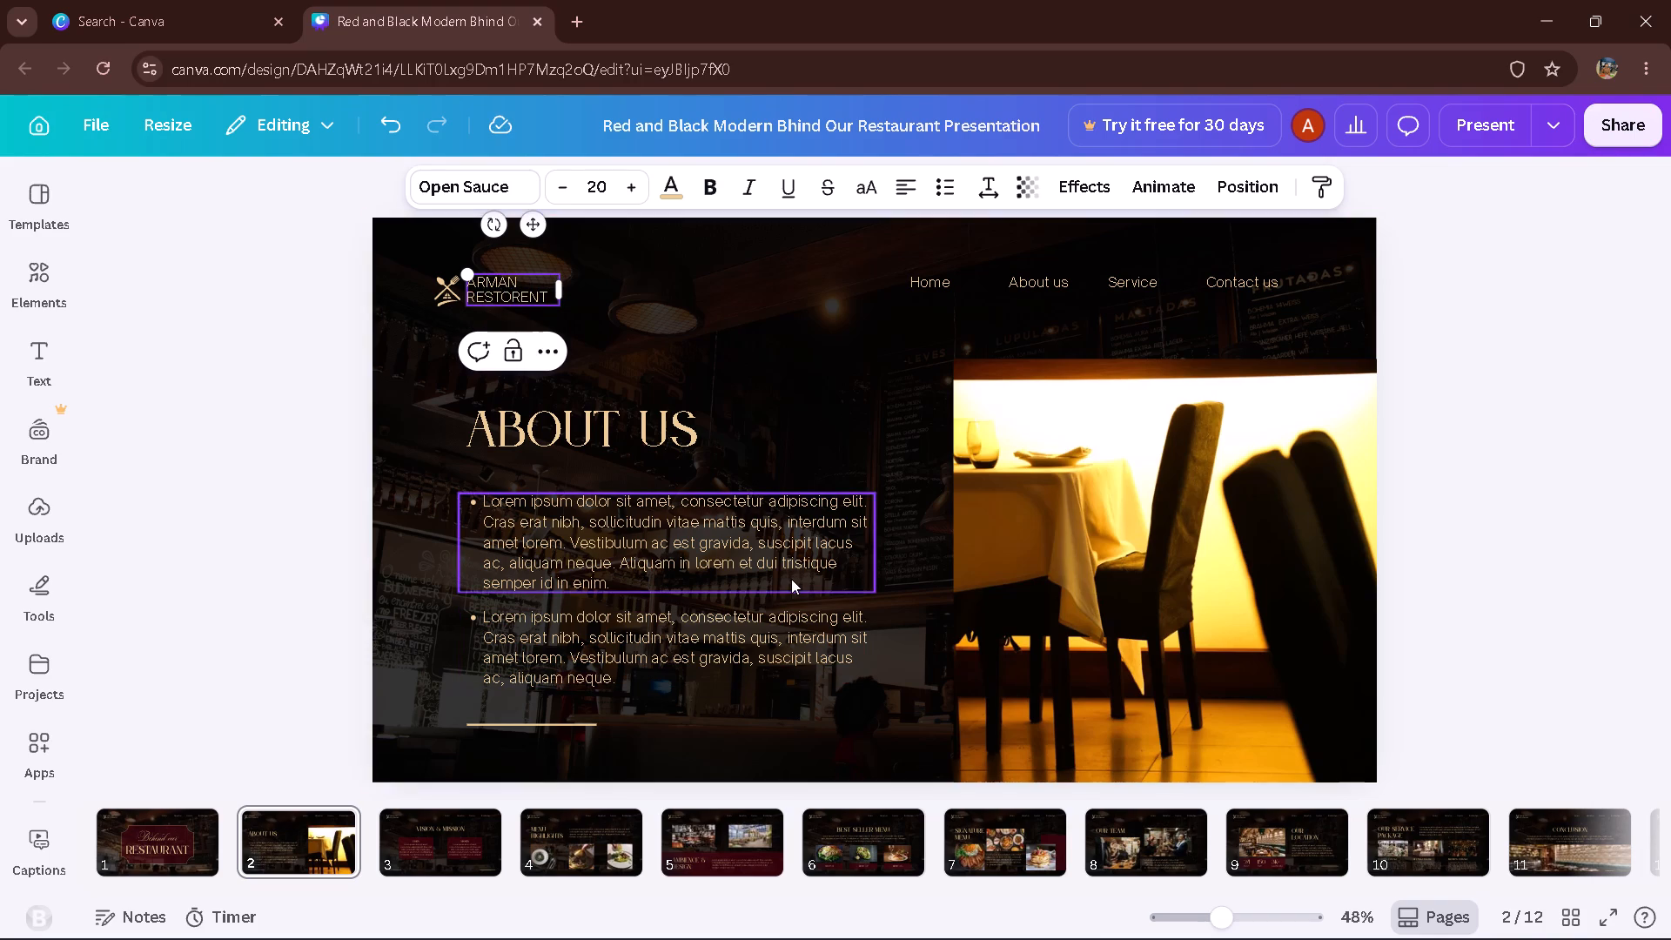
left_click(836, 369)
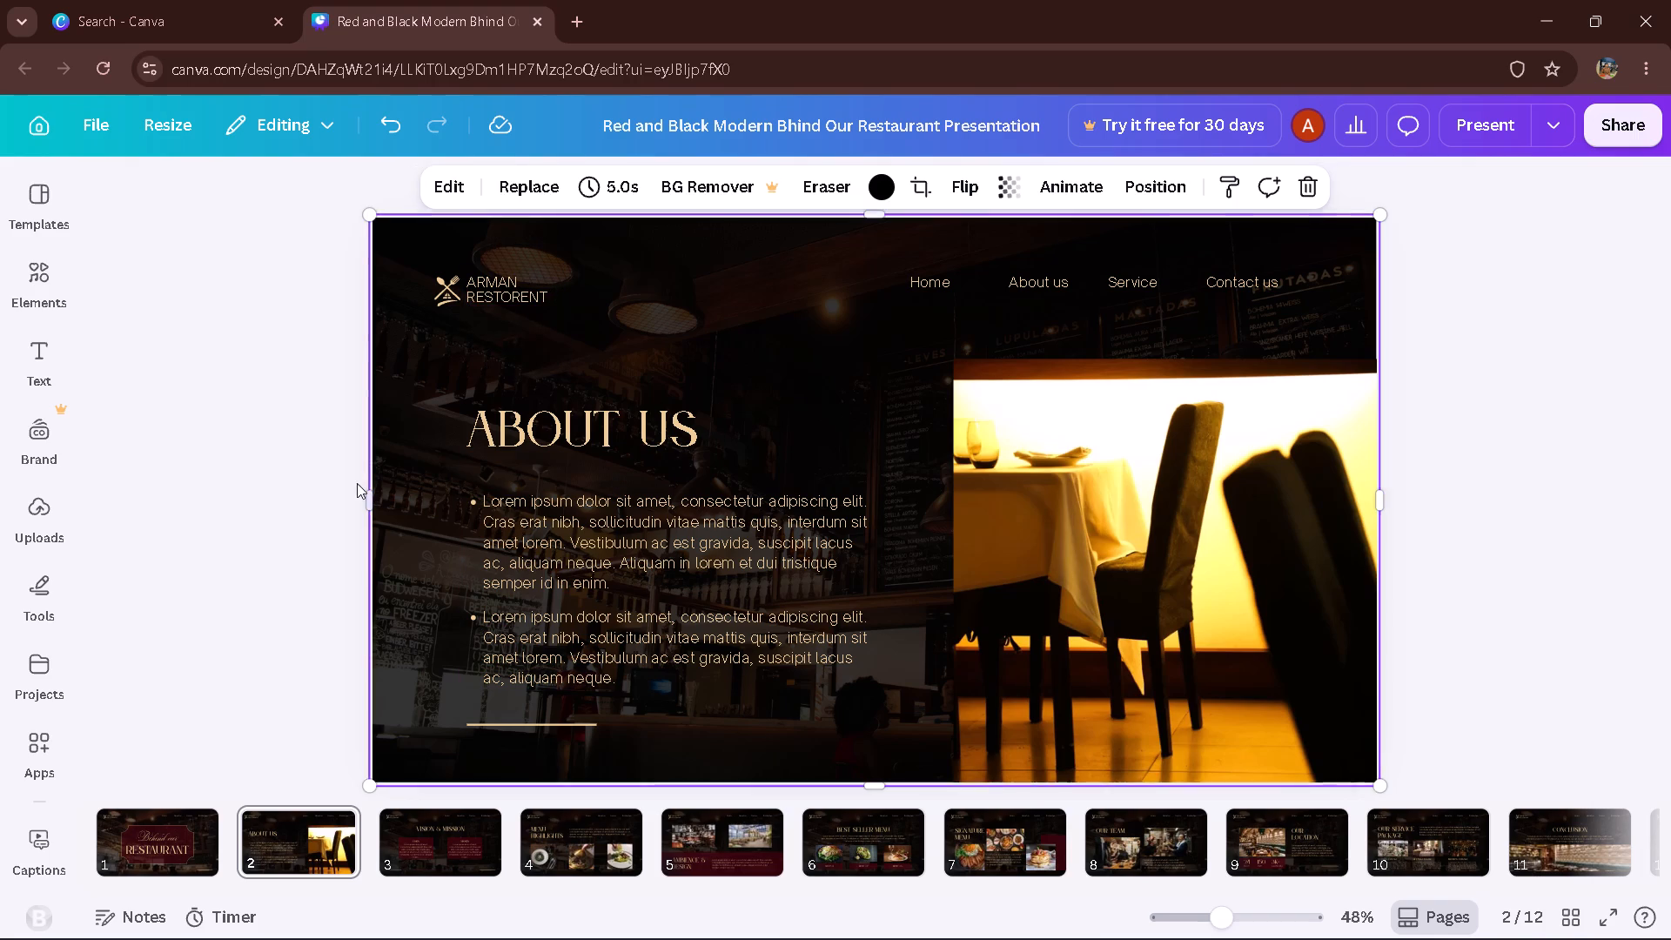
Replace the first About Us bullet's placeholder text with "OUR RESTORENT IS BEST AND OLDEST RESTORENT IS JAIPUR".
double_click(540, 525)
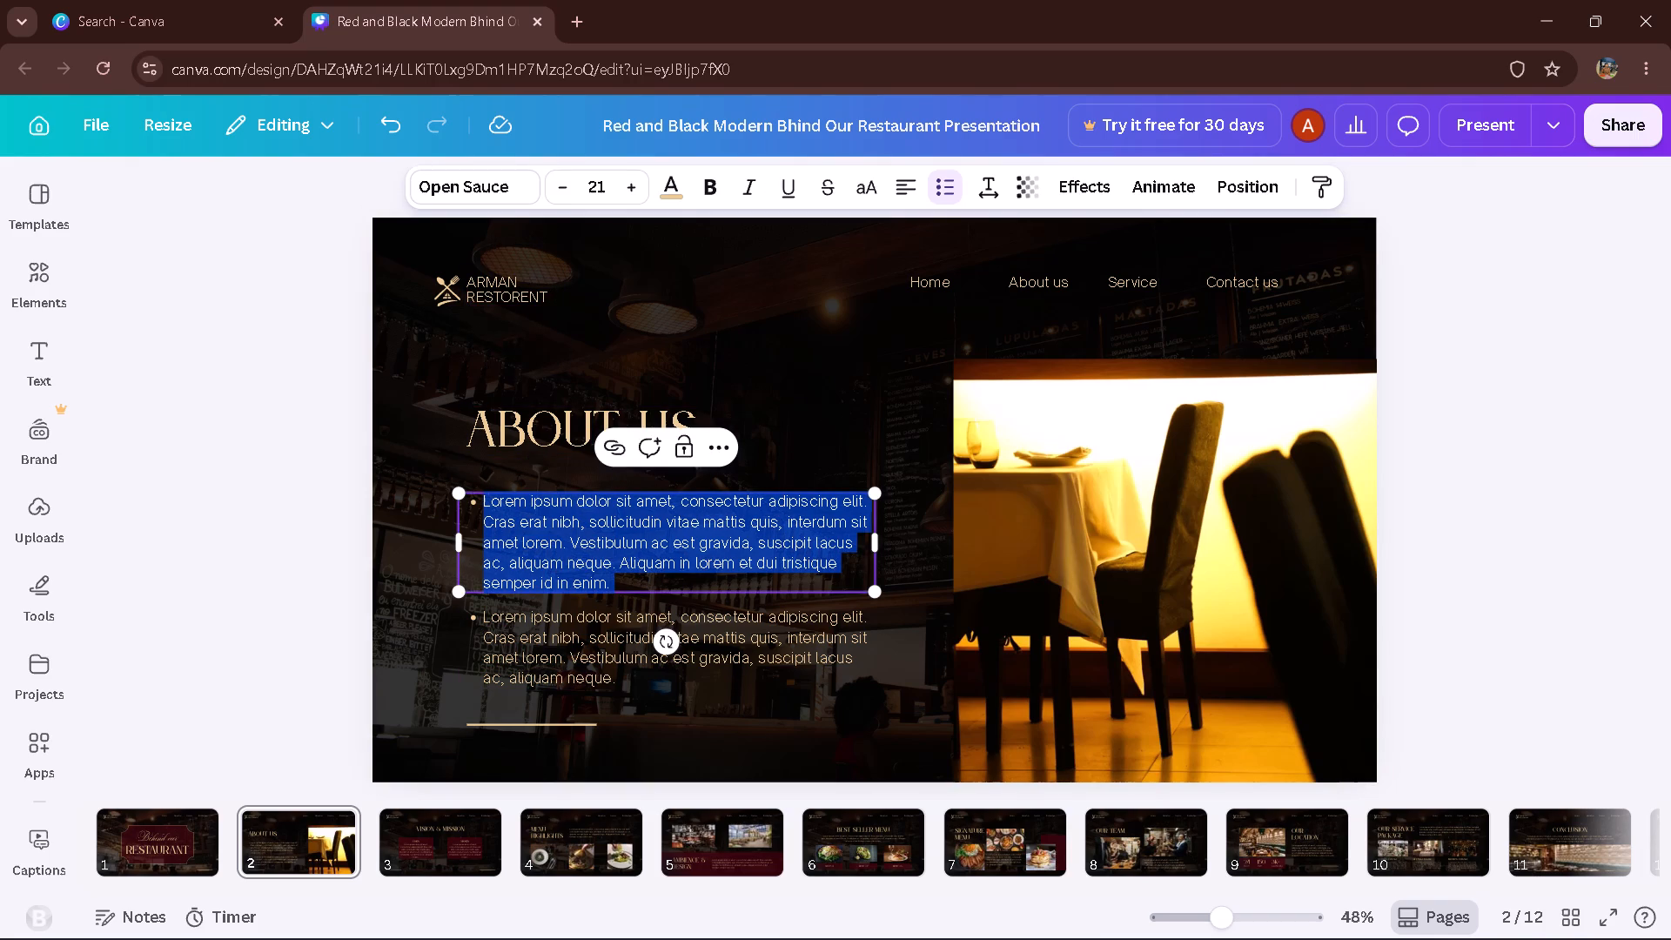
key("BackSpace")
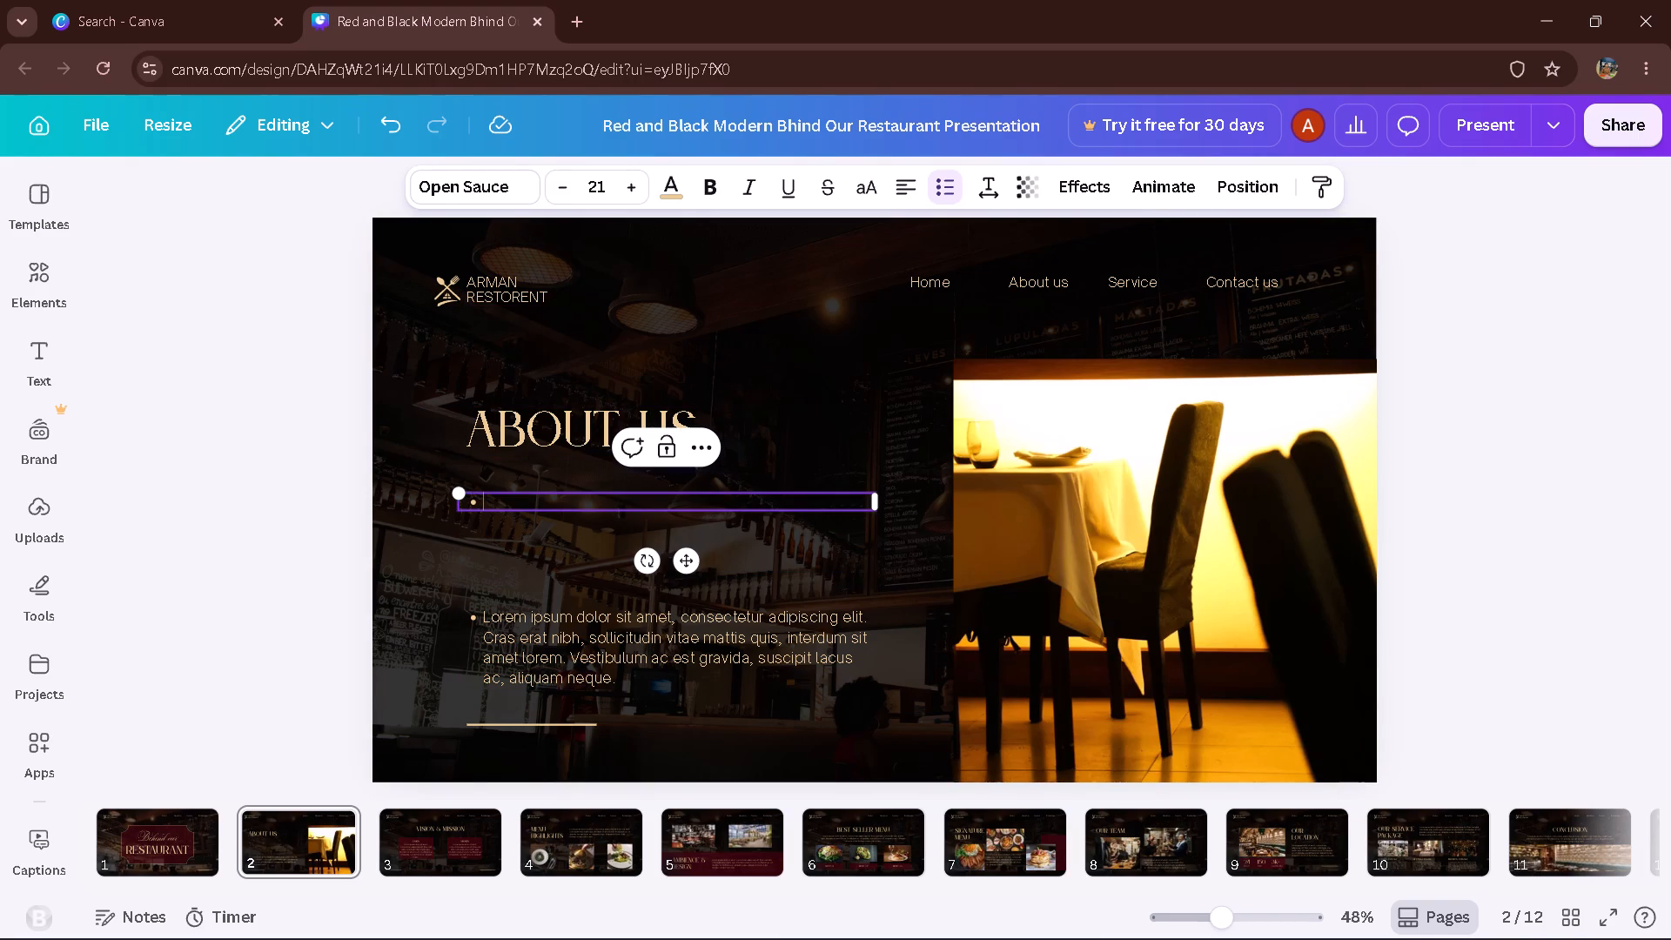
type("OUR I")
key("BackSpace")
type("RESTORENT IS")
key("space")
type("BEST")
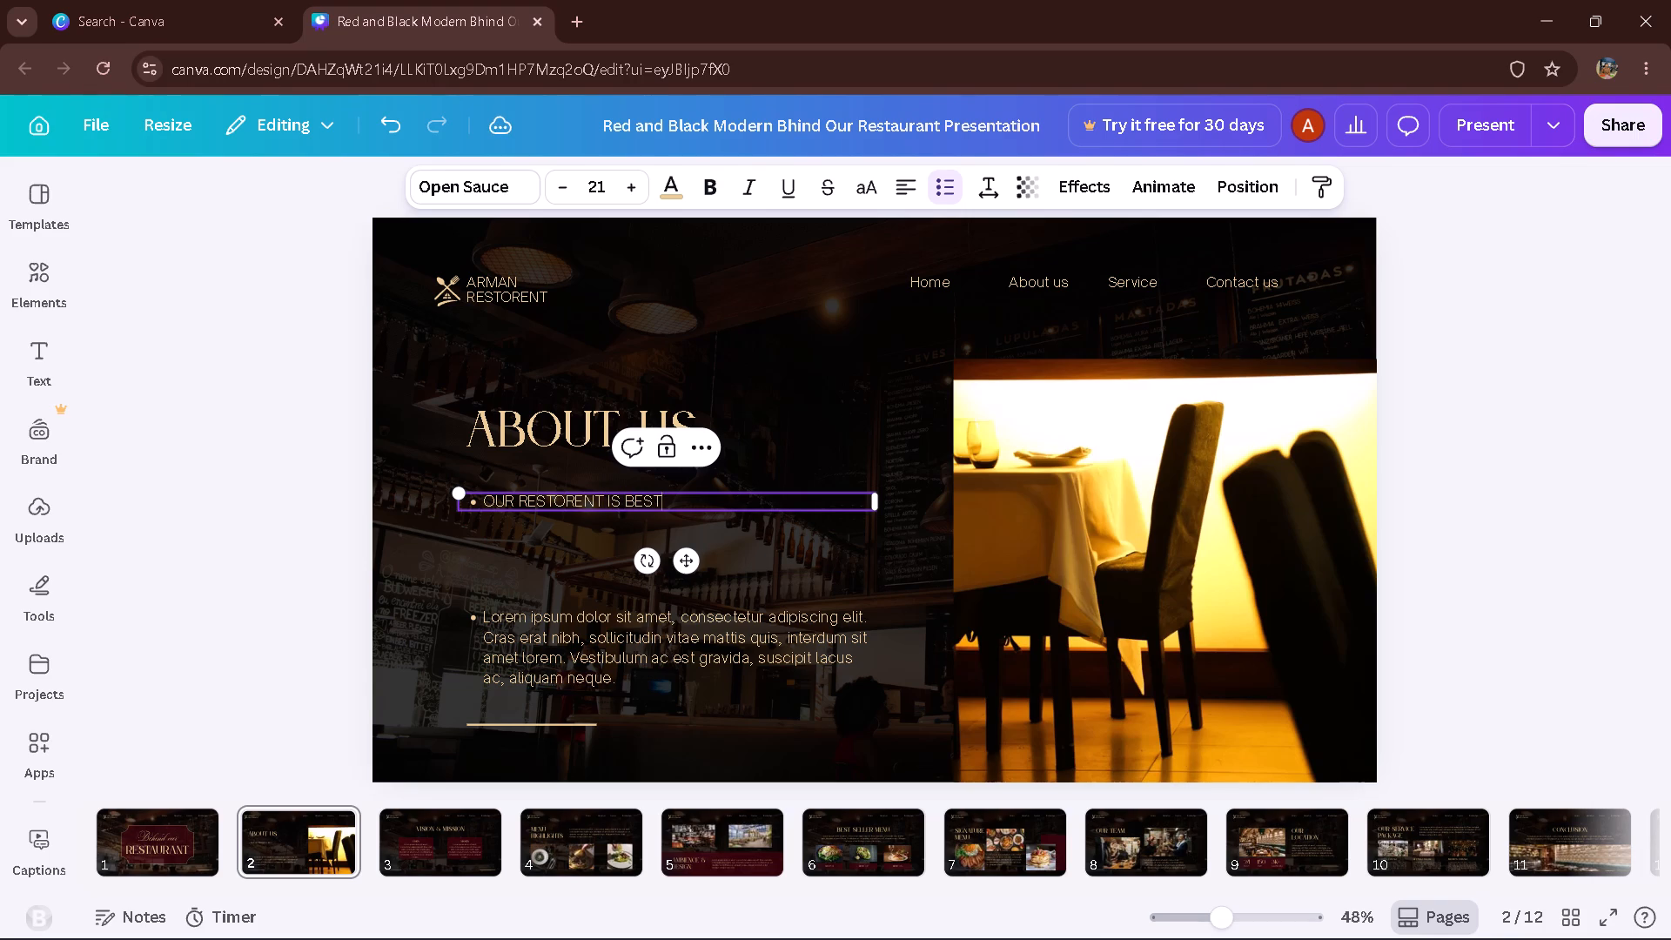
key("space")
type("AND OLDEST")
key("space")
type("RES")
type("TORENT IS JAIPUR A")
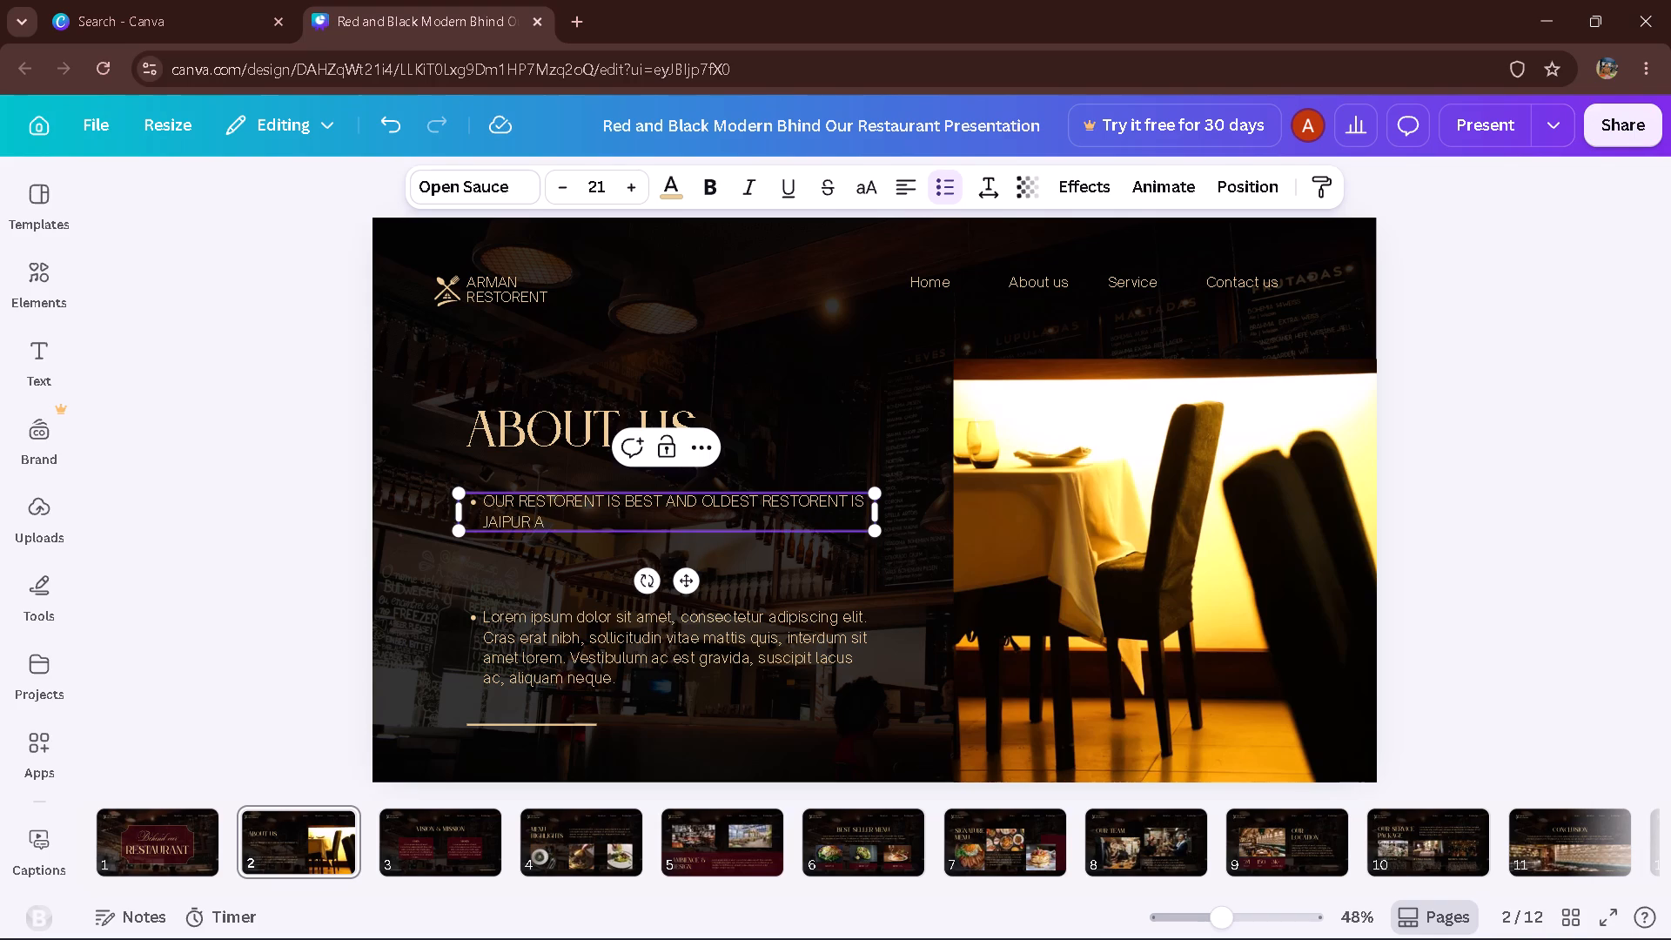
type("ND")
key("BackSpace")
key("BackSpace")
key("BackSpace")
Continue the first About Us bullet with "OUR HOTEL PROVIDE", keeping HOTEL in the singular.
type("OUR HOTELS P")
type("ROVIC")
key("BackSpace")
type("DE")
key("Left")
key("Left")
key("Left")
key("Left")
key("Left")
key("Left")
key("Left")
key("Left")
key("BackSpace")
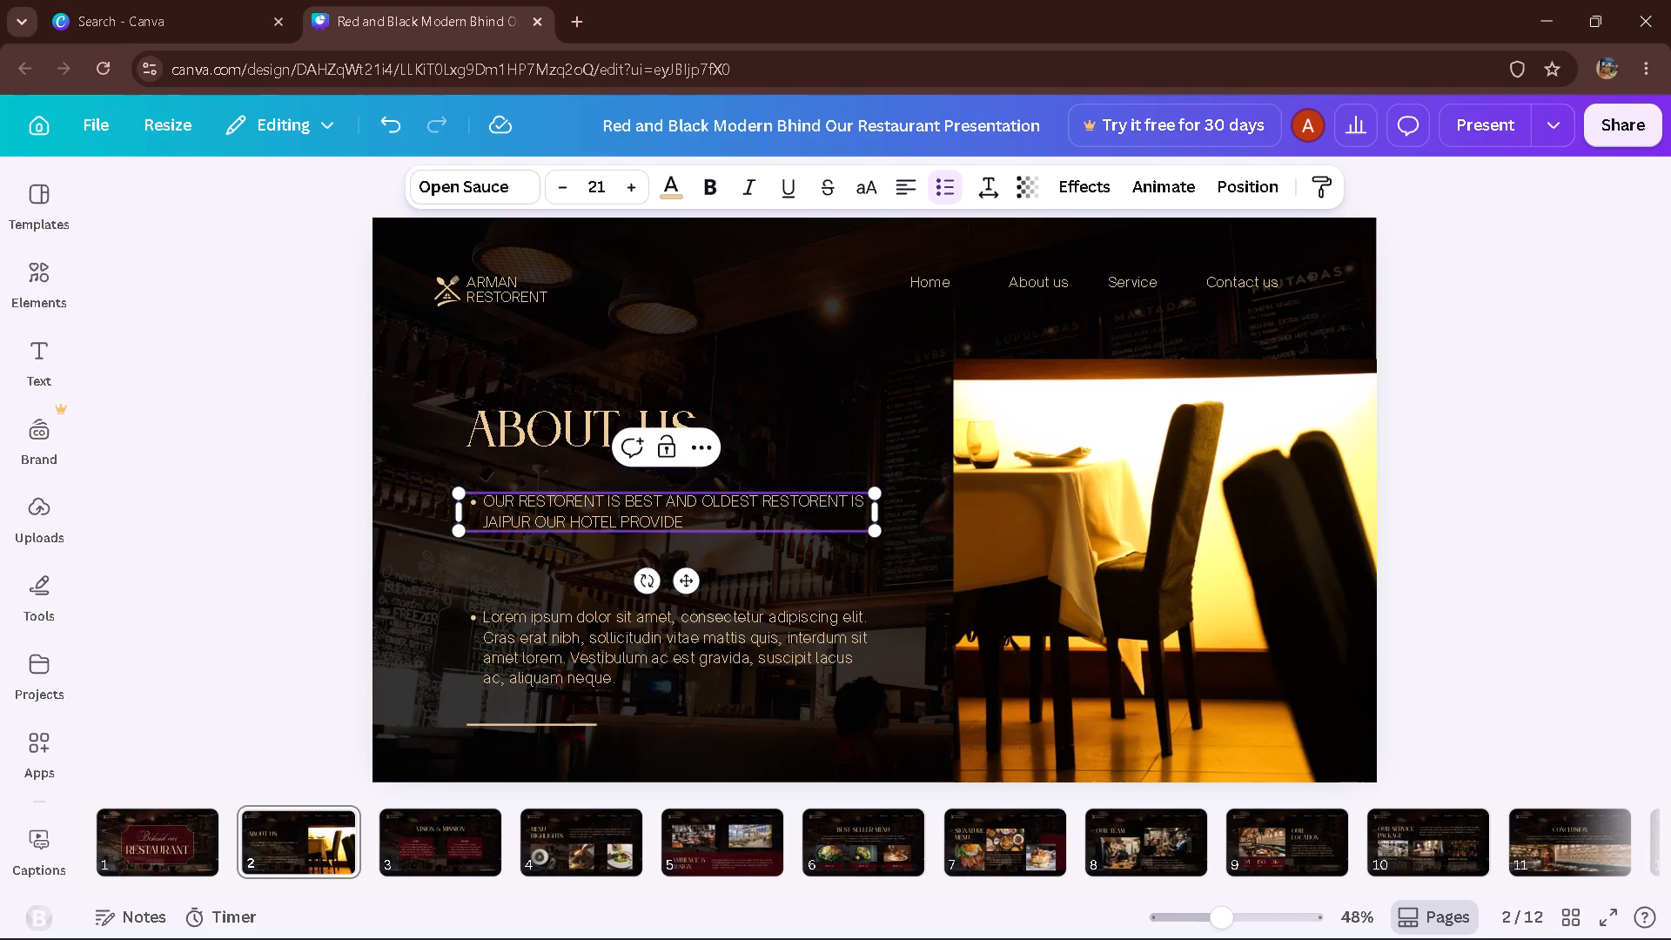
key("Right")
key("Right")
key("Right")
key("Right")
key("Right")
key("Right")
key("Right")
key("Right")
key("Right")
key("Right")
Extend the first About Us bullet with "BEST AND LUXARY EXPERIENCE".
key("space")
type("BE")
type("ST AND LUXAS")
key("r")
key("space")
key("BackSpace")
key("BackSpace")
key("BackSpace")
type("RY")
key("space")
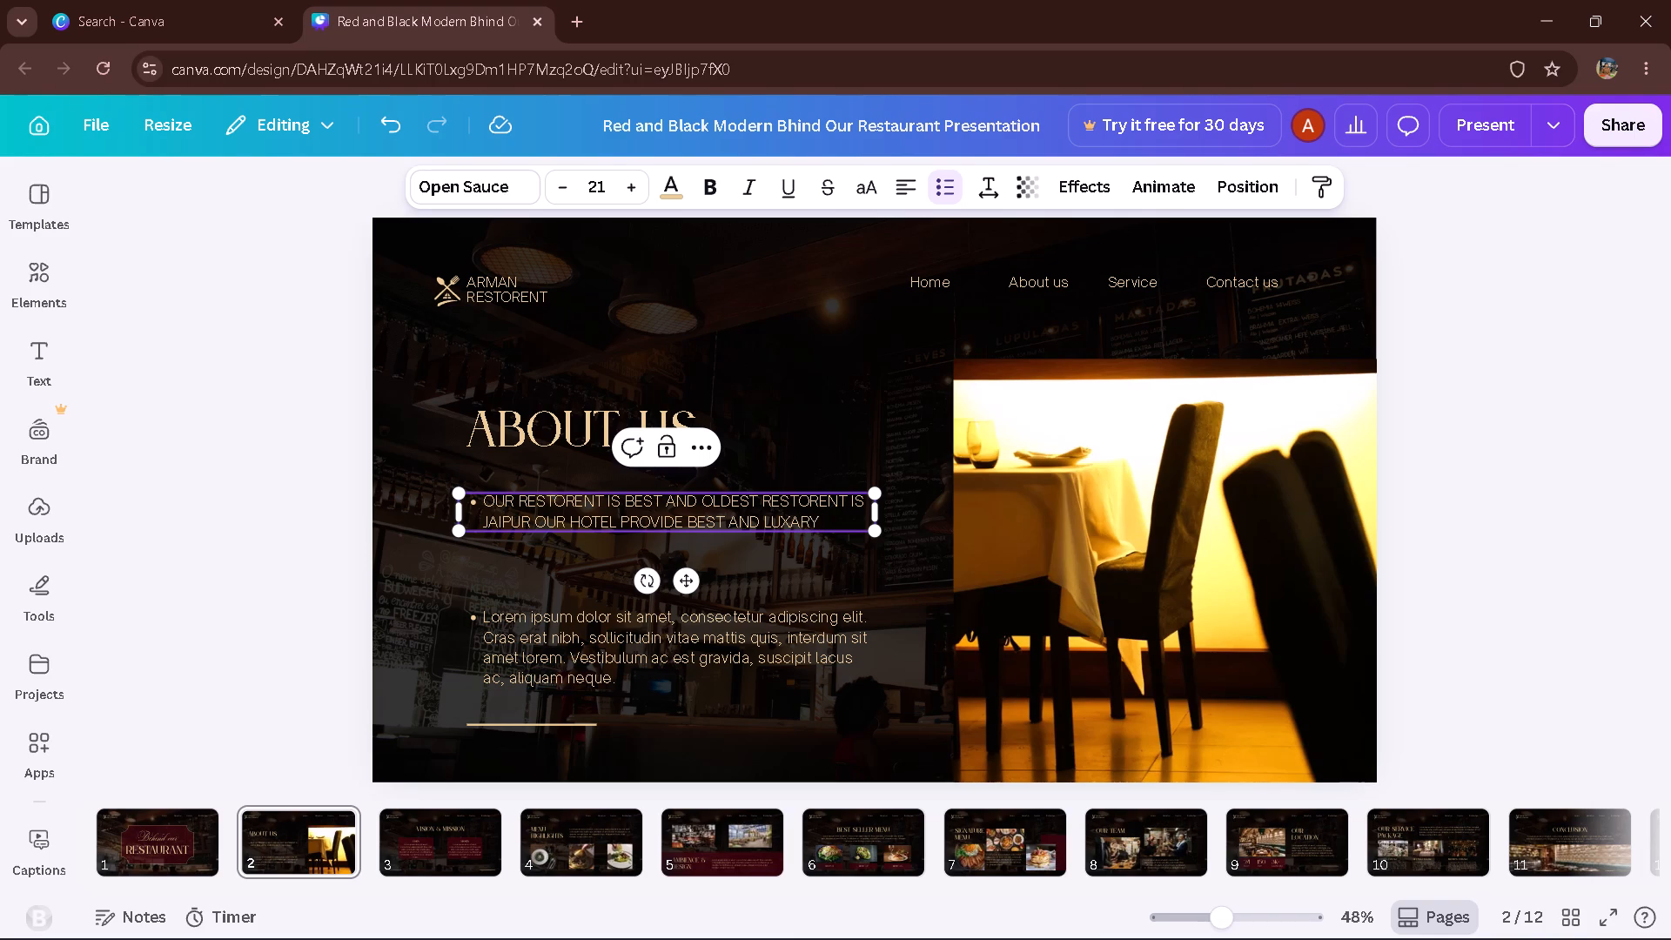
type("EXPERIENCE")
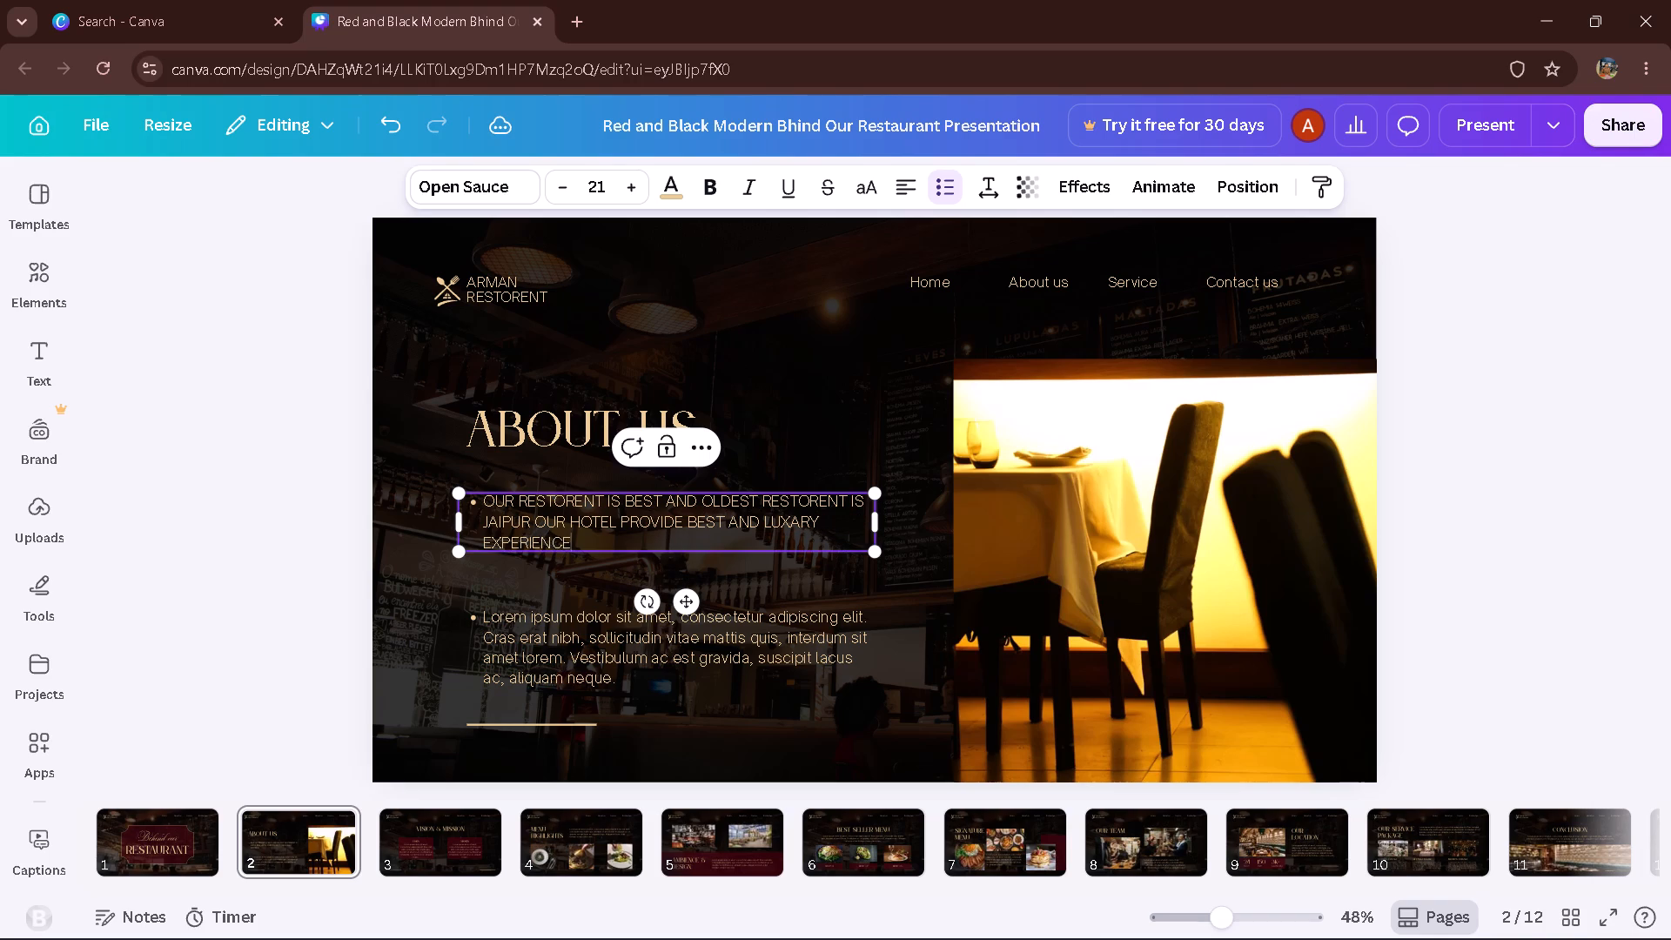
key("space")
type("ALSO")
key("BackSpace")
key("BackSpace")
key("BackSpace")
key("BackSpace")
End the first About Us bullet with "AND INDIA BEST HOTEL AWARD".
type("AND IN")
key("d")
type("IA BETS")
key("BackSpace")
key("BackSpace")
type("ST")
key("space")
type("HOTEL")
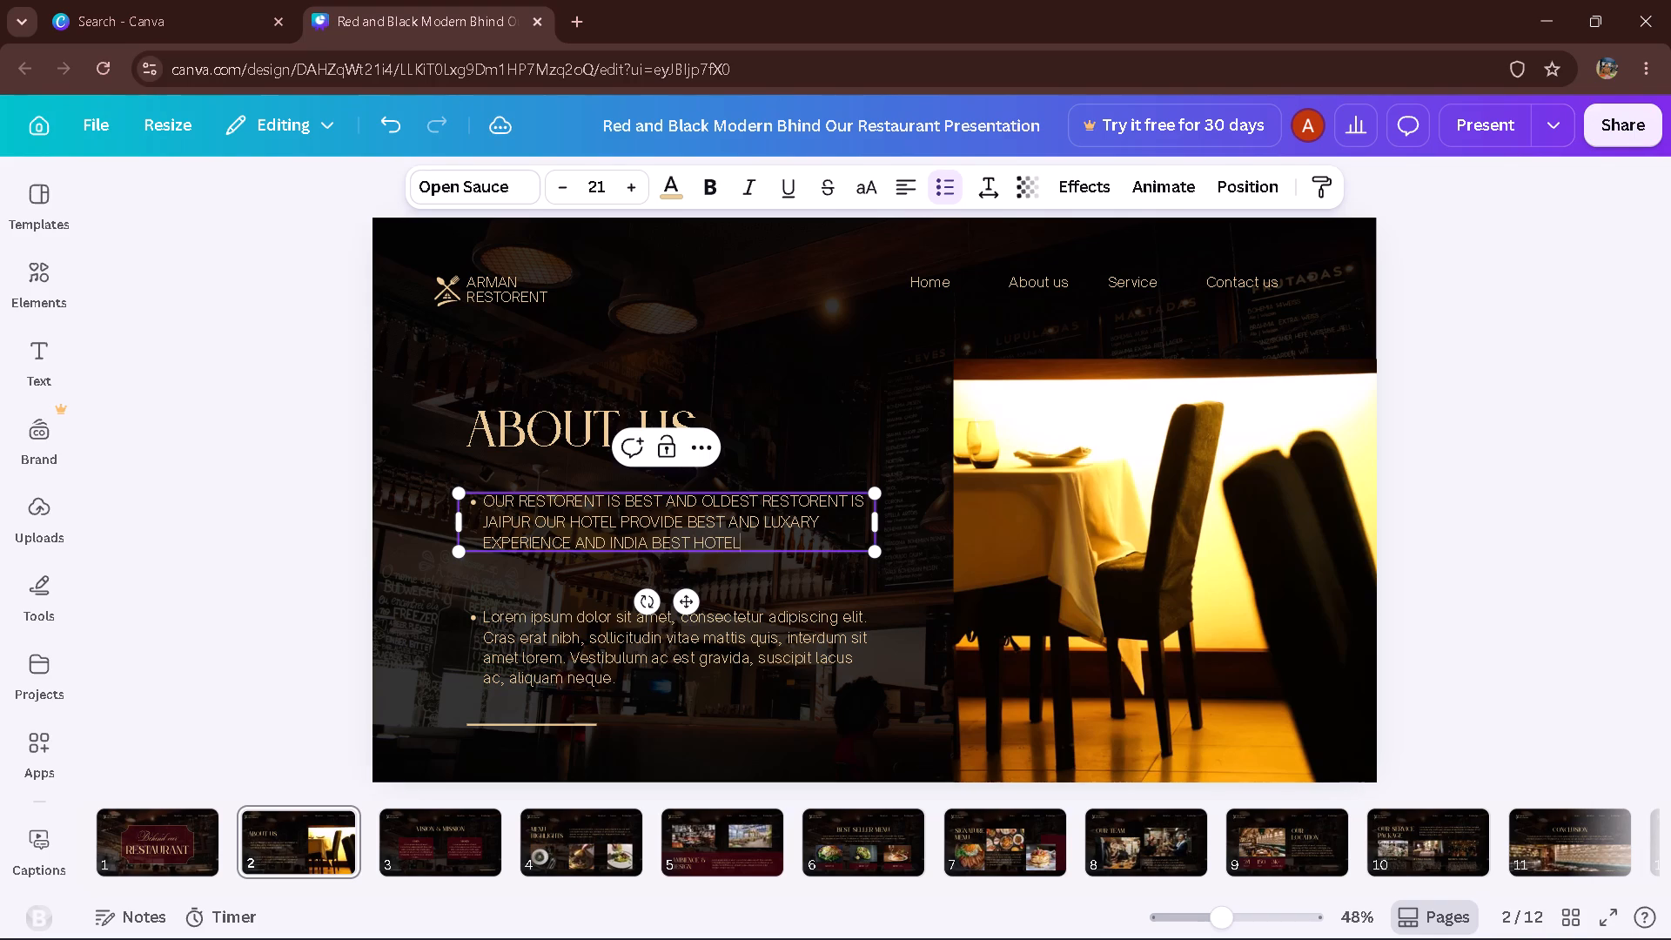
key("space")
key("w")
key("BackSpace")
type("AWARD")
key("Return")
key("BackSpace")
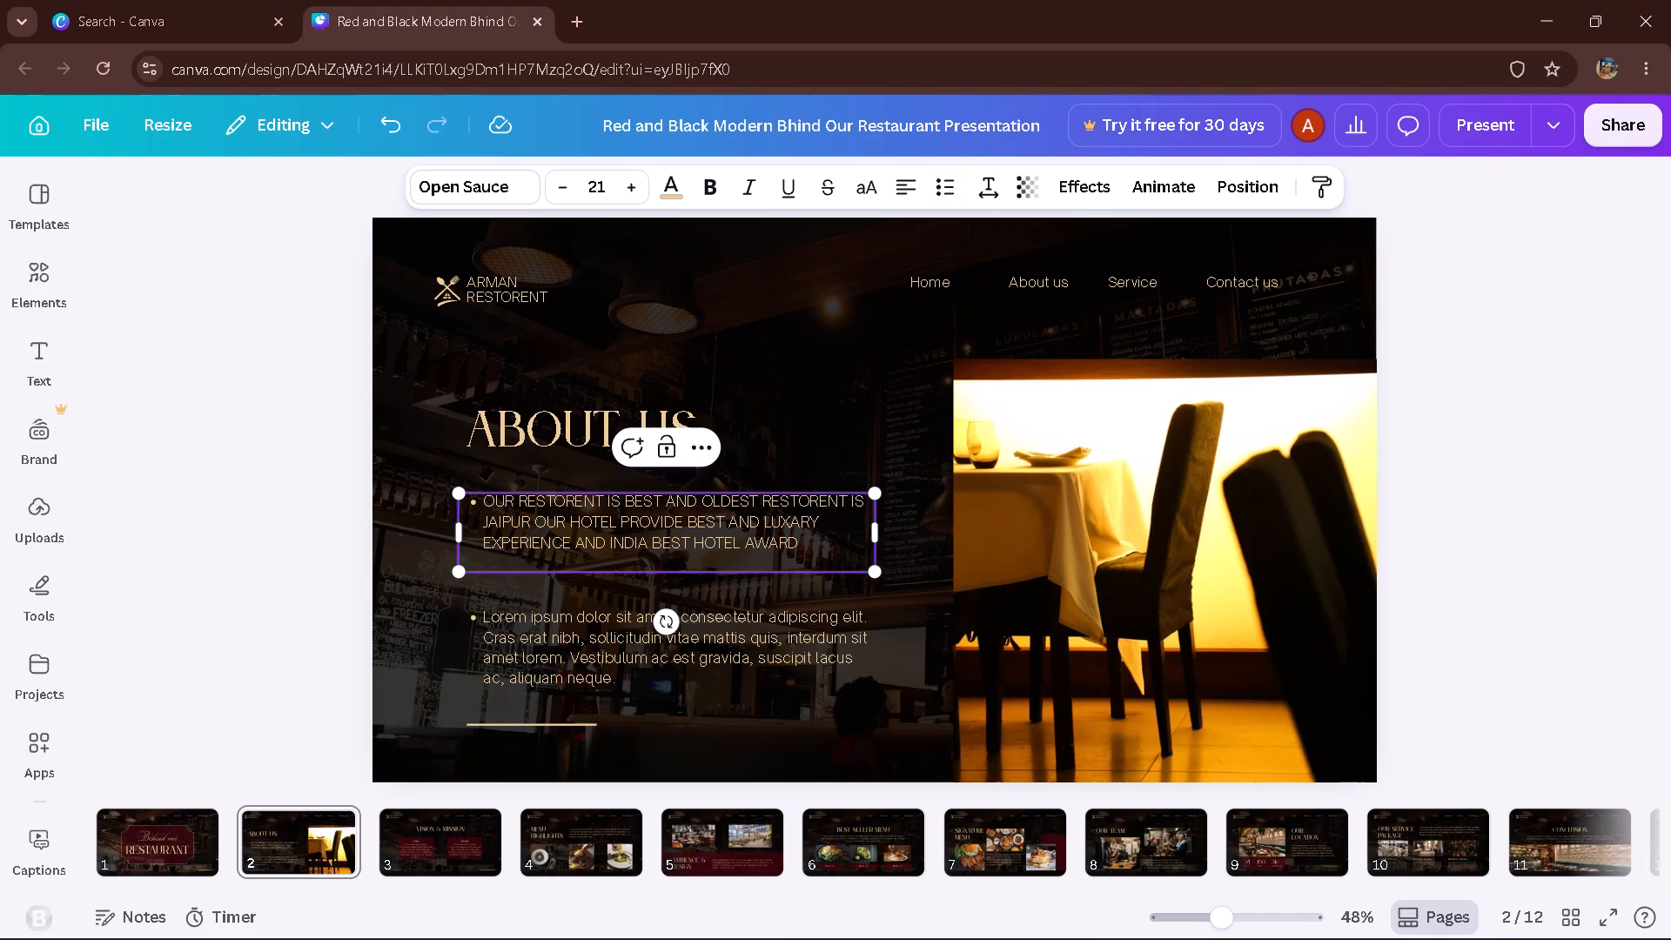
Replace the second About Us bullet's placeholder text with "WE PROVIDE BEST QUALITY AND HEALTHY FOOD AT RESONABLE RATE".
double_click(753, 662)
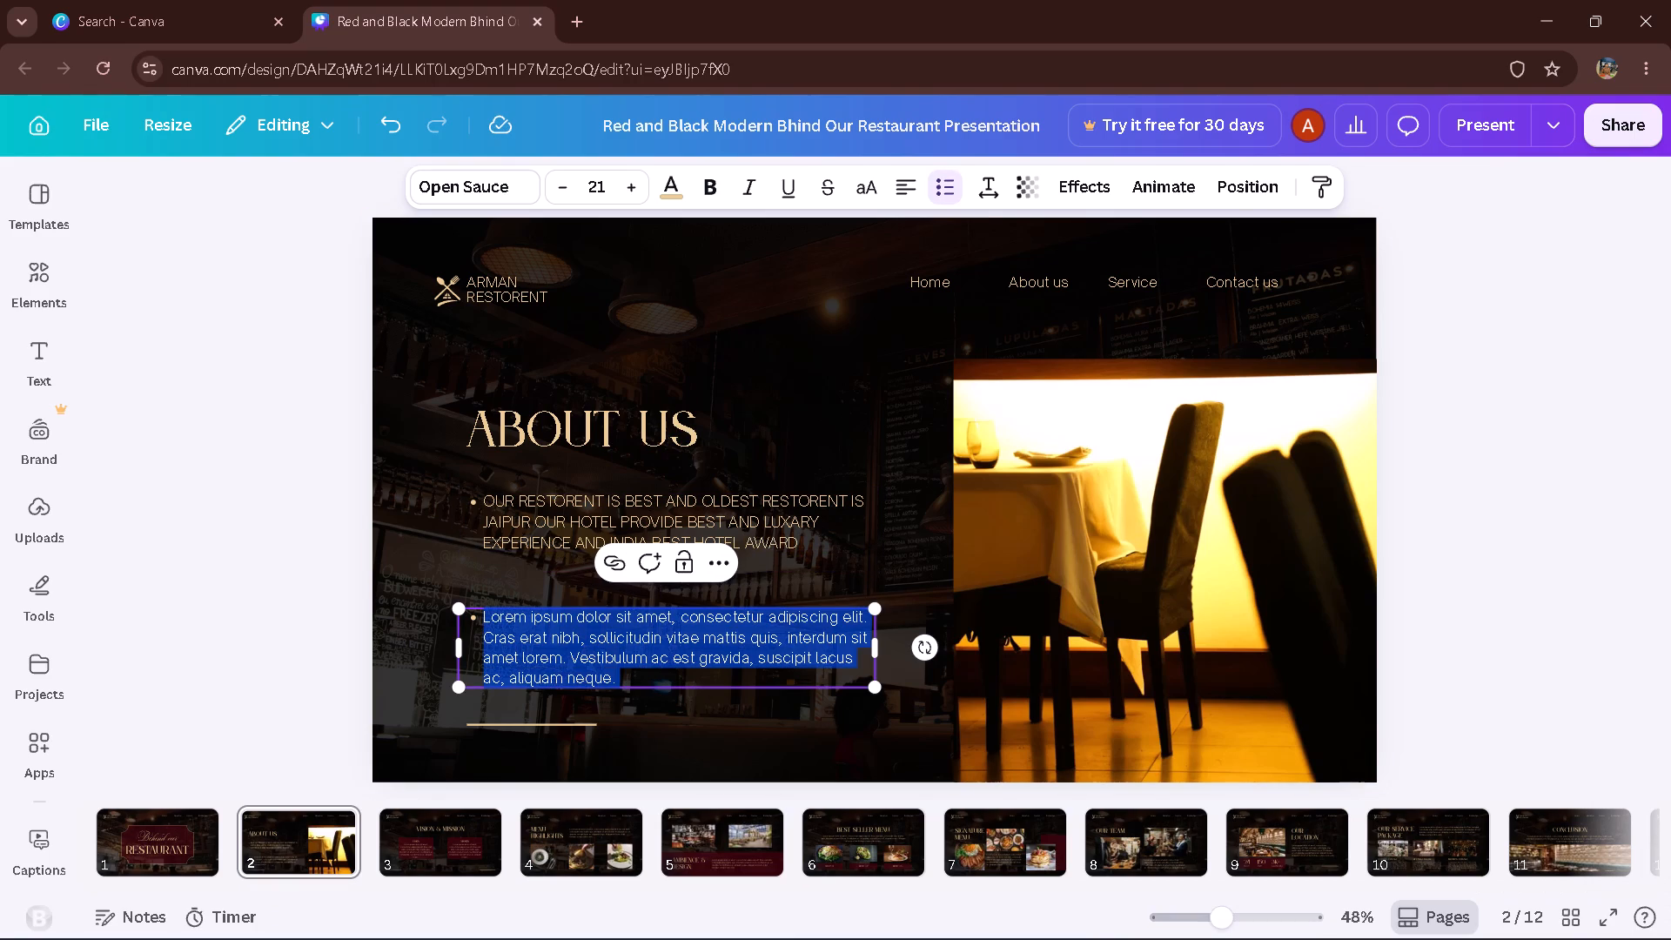
key("BackSpace")
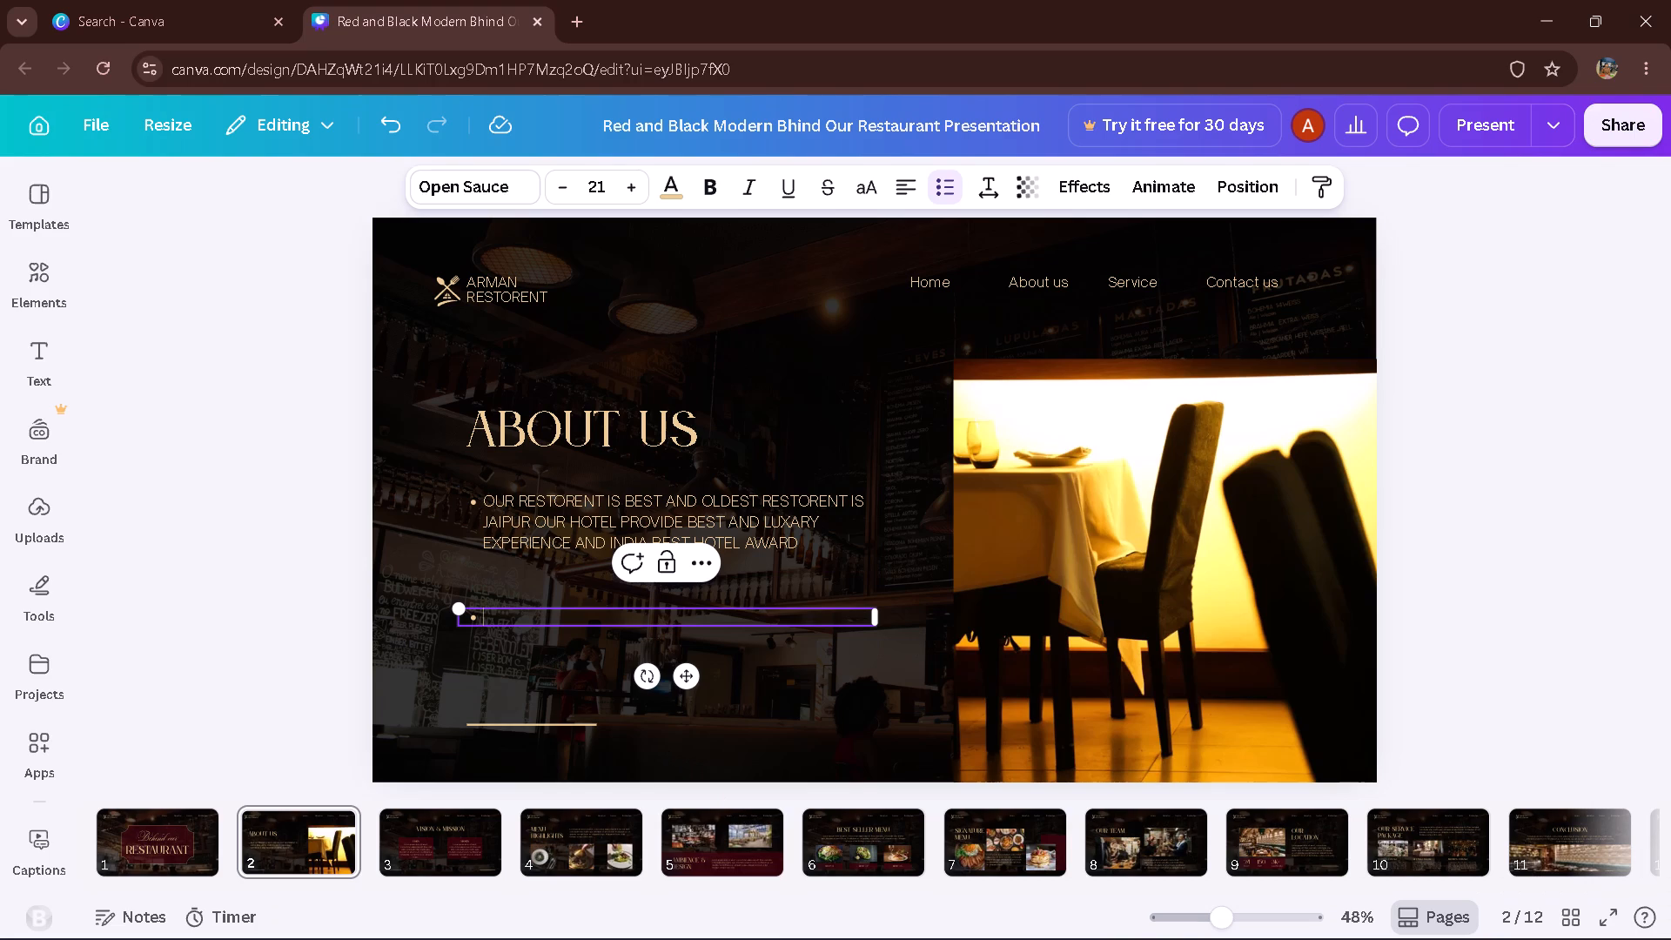
type("WE")
key("space")
type("PROVIDE")
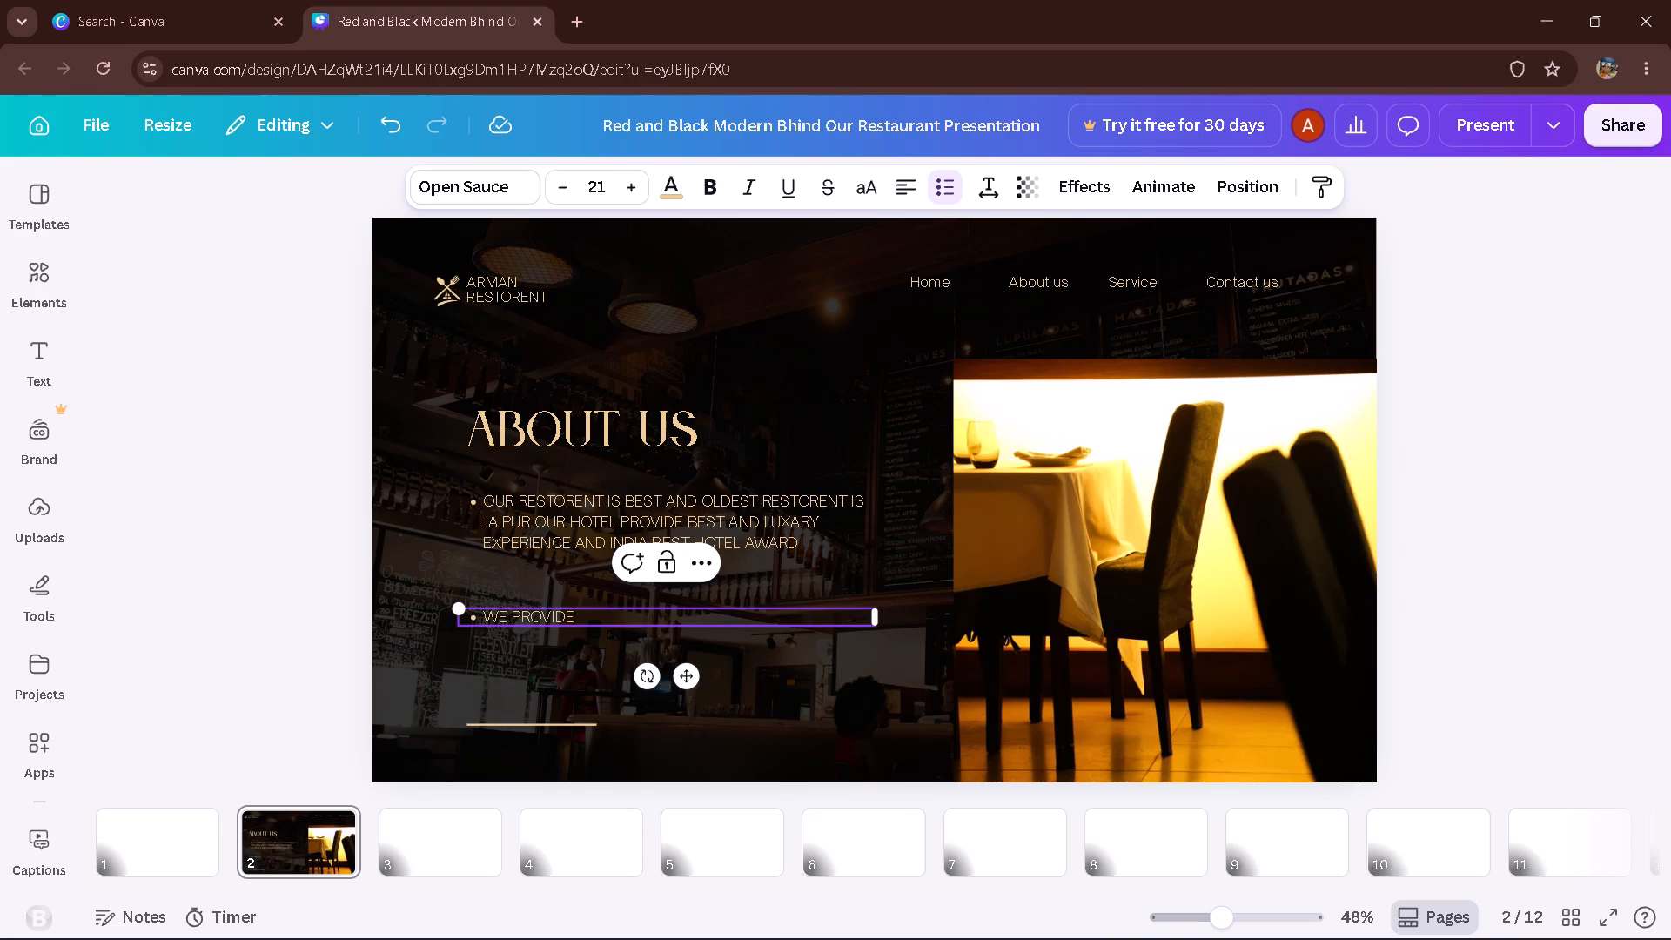
key("space")
type("BEST")
key("space")
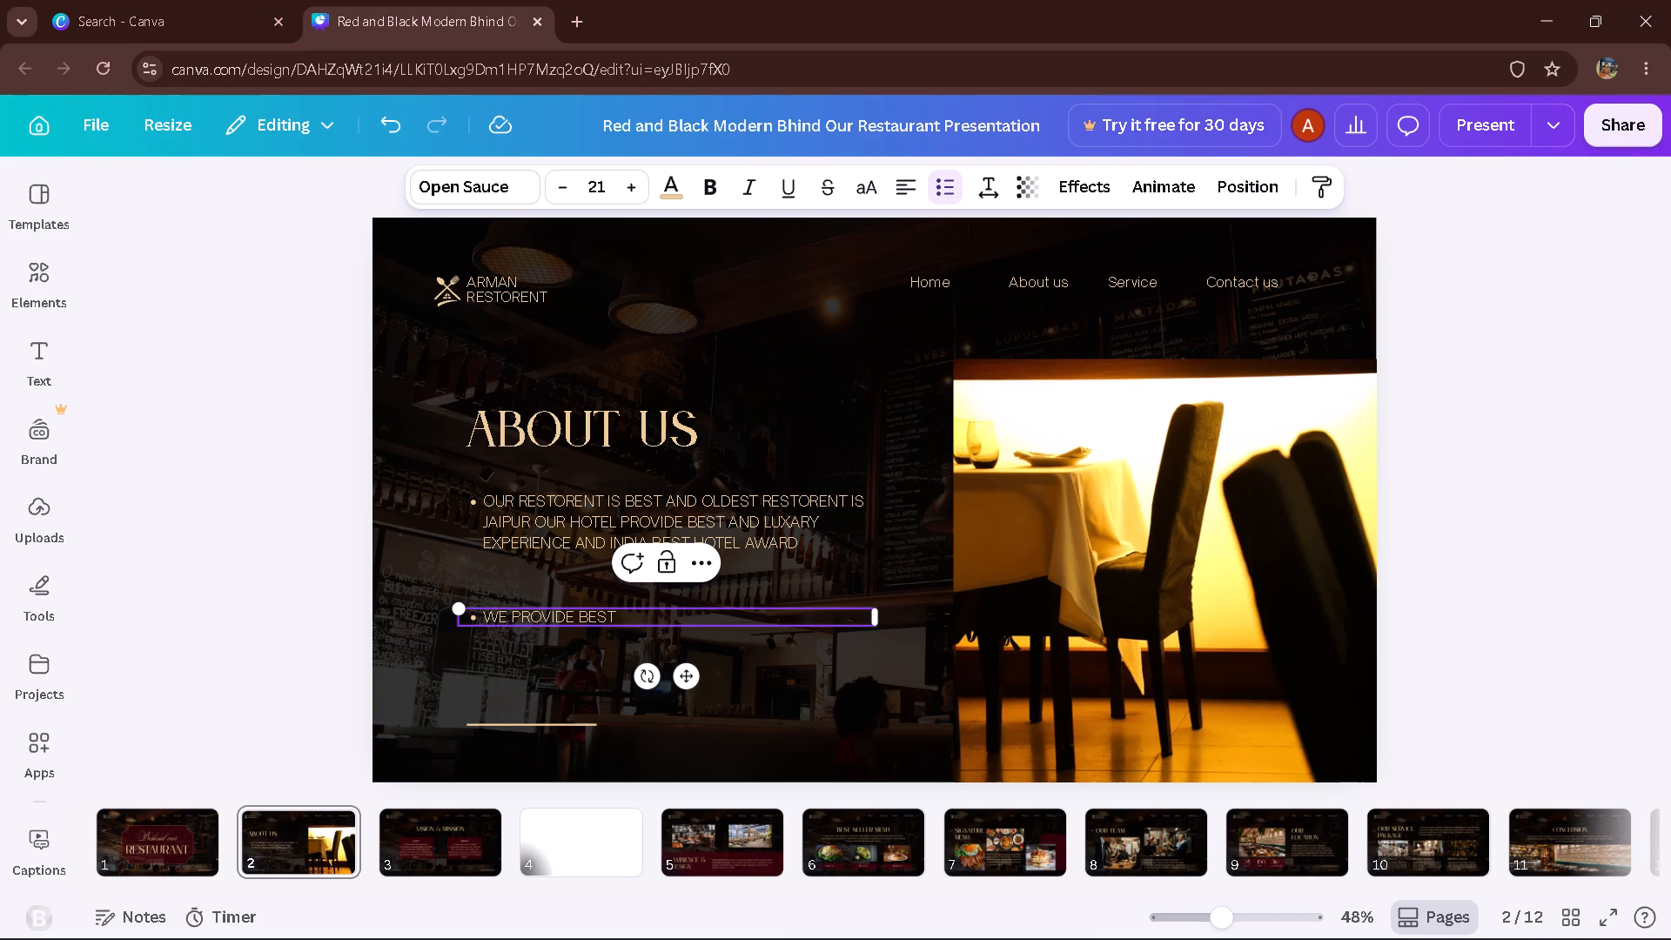
type("QU")
type("ALITY AND")
key("space")
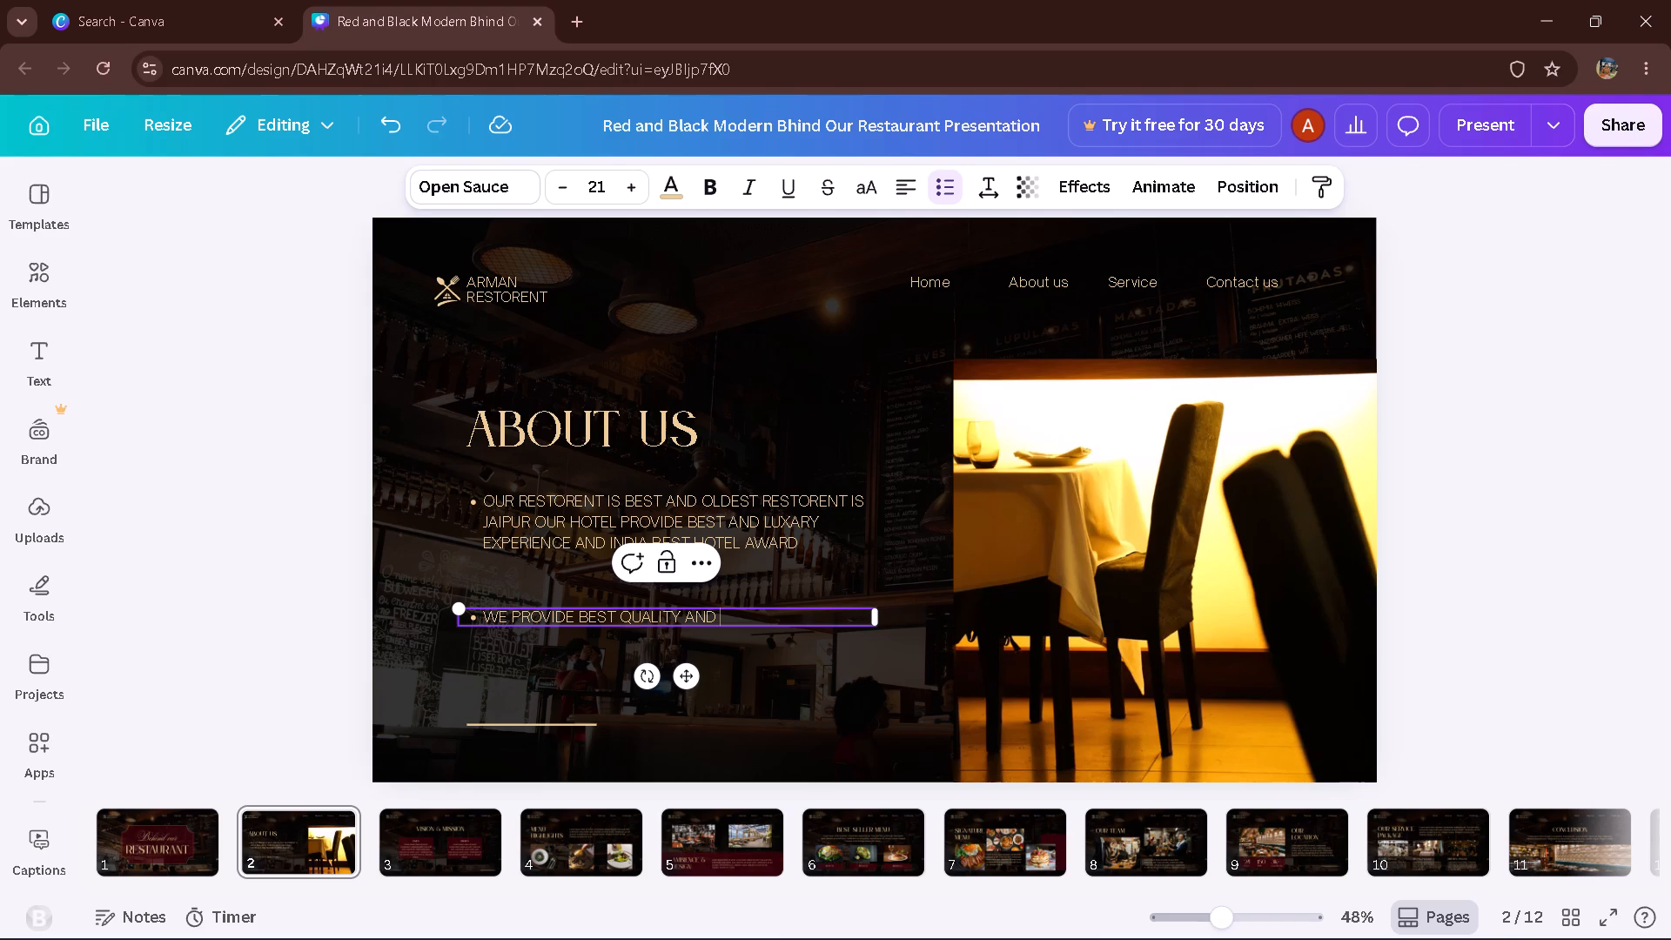
type("HEALTHY FOOD AT RESONABLE RATE A")
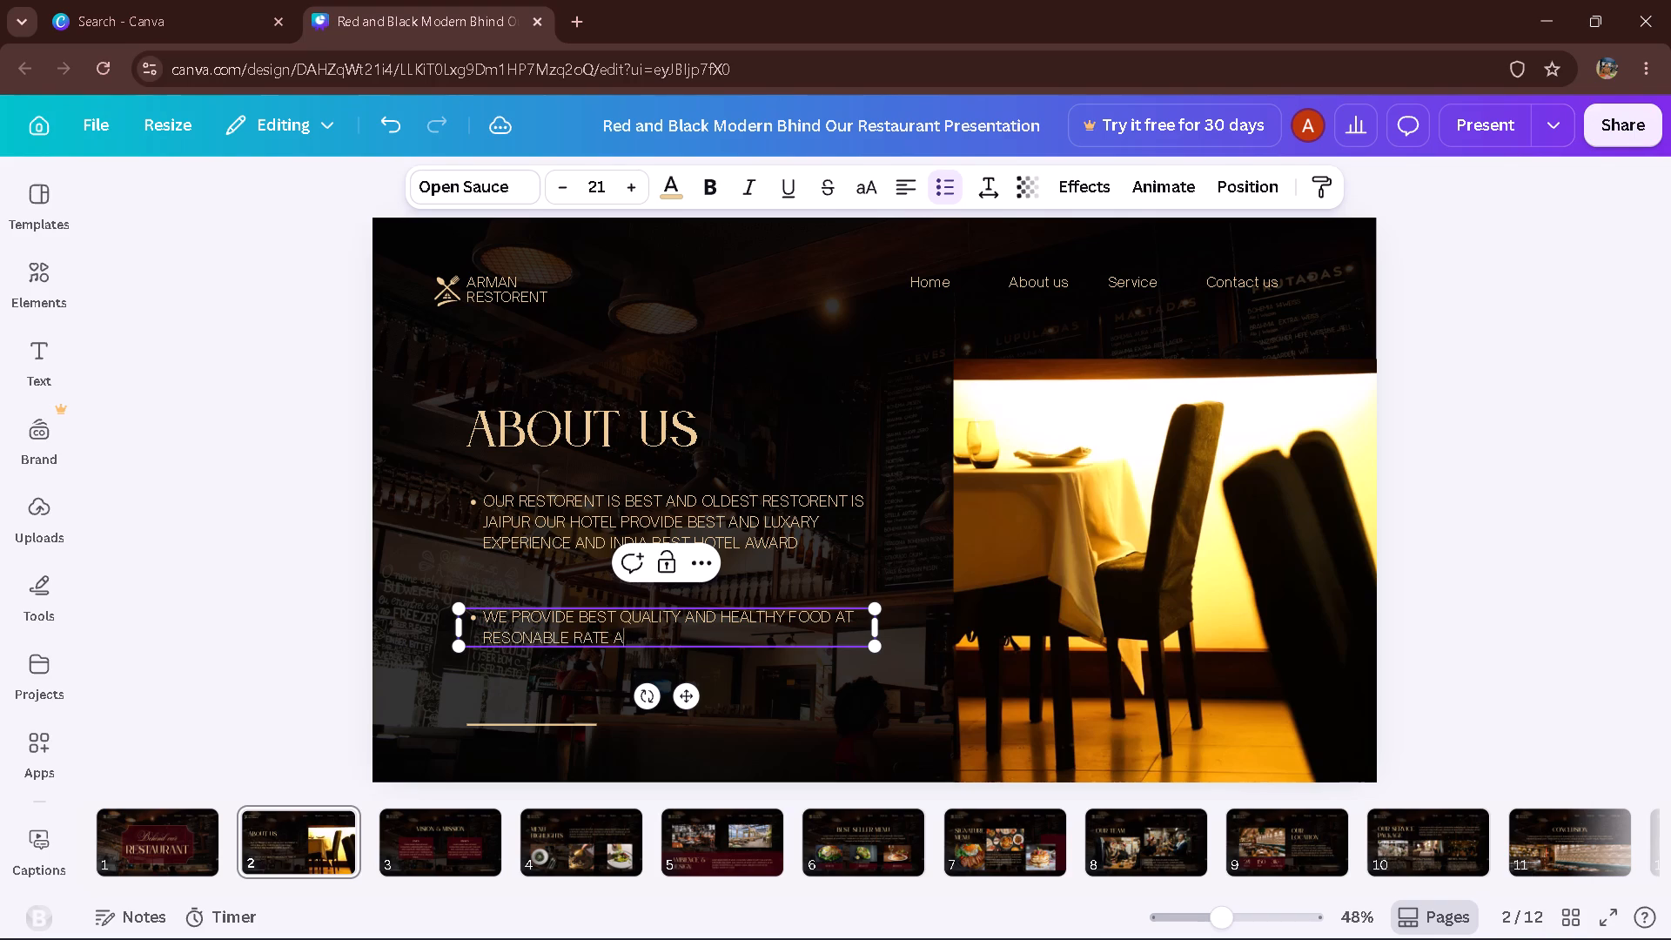
Continue the second About Us bullet with "AND JAIPUR LUXARYEST BEST HOTEL".
type("ND")
key("space")
type("IN")
key("BackSpace")
key("BackSpace")
key("j")
type("AI")
type("PUR")
key("space")
type("LUX")
type("ARYEST BEST HOT")
type("EL N")
key("BackSpace")
Finish the second About Us bullet with "AND BEST EXPERIENCE AND BEST LUXARY EXPERIENCE".
type("AND BEST")
key("space")
type("EXPERIENCE AND")
key("space")
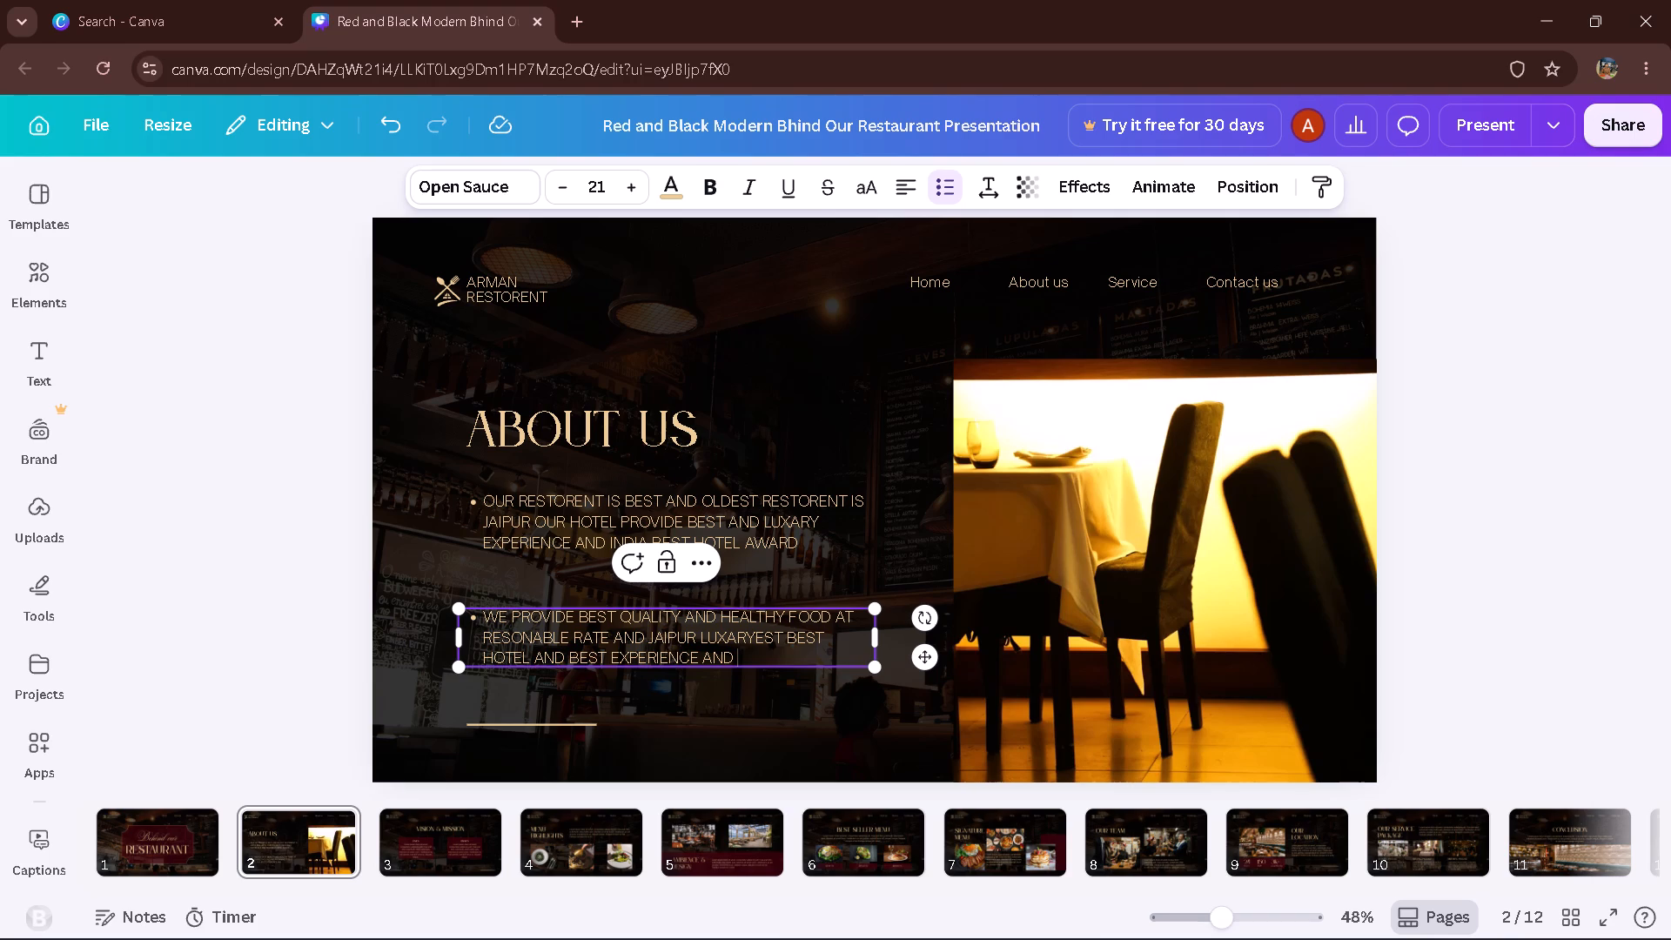
type("BEST")
key("space")
type("LUC")
key("BackSpace")
type("XASRY")
key("BackSpace")
key("BackSpace")
key("BackSpace")
key("BackSpace")
type("ARY")
key("space")
type("EXPERIENCE A")
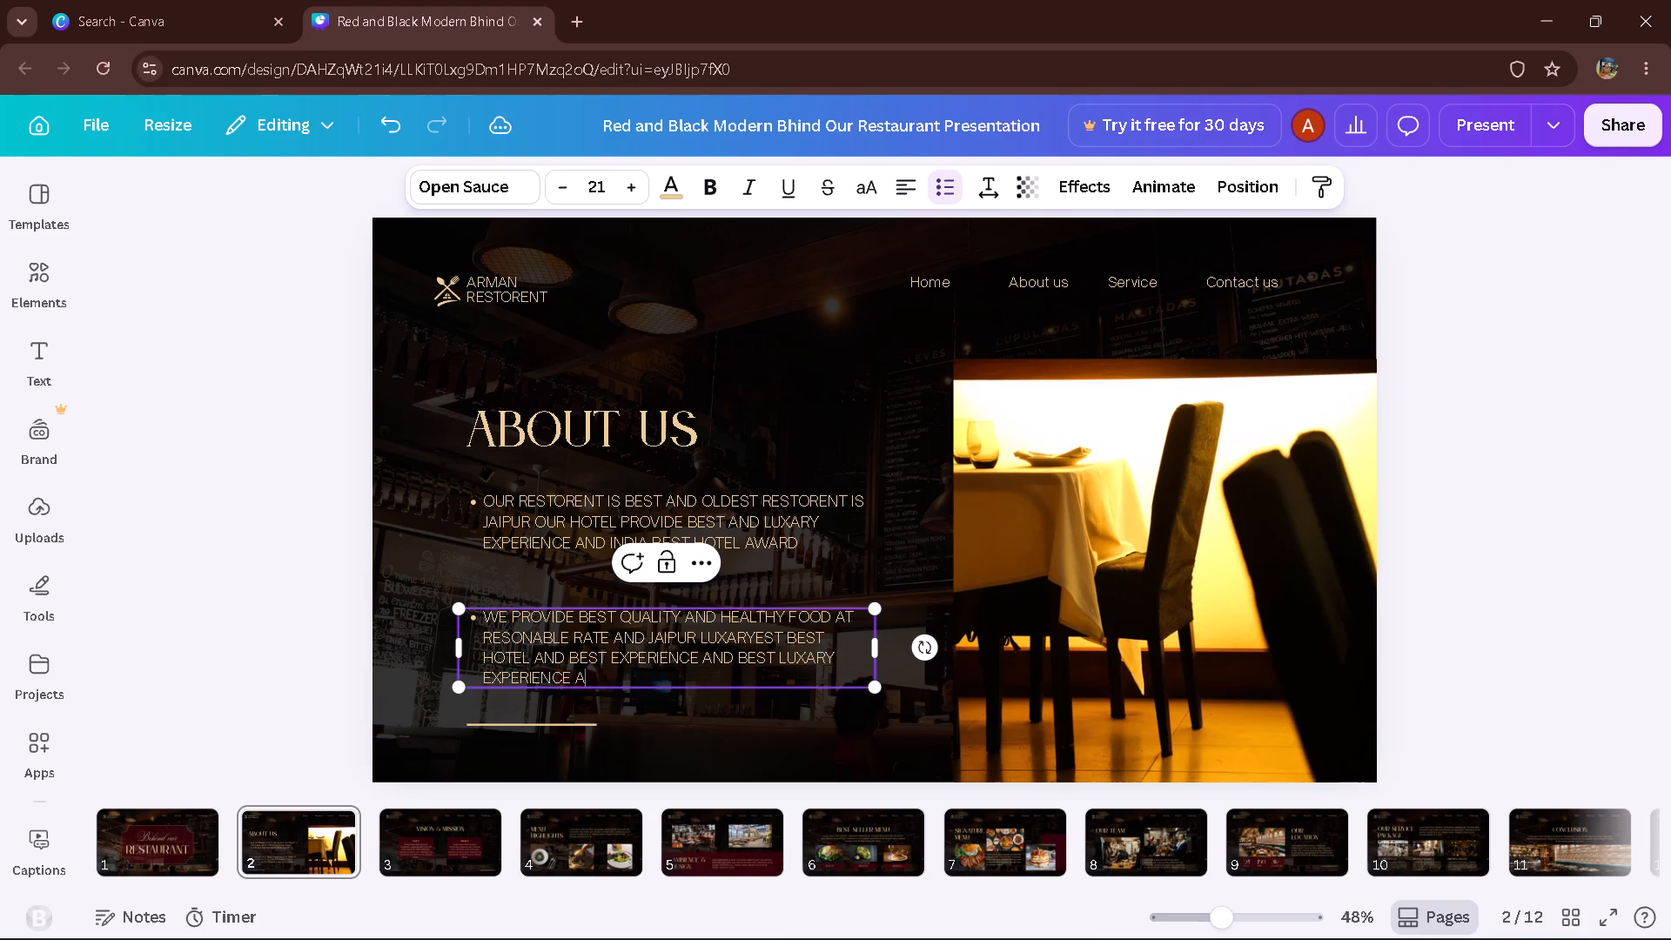
key("BackSpace")
Reduce the font size of both About Us bullets to 19, keeping their text boxes in place.
left_click(616, 514)
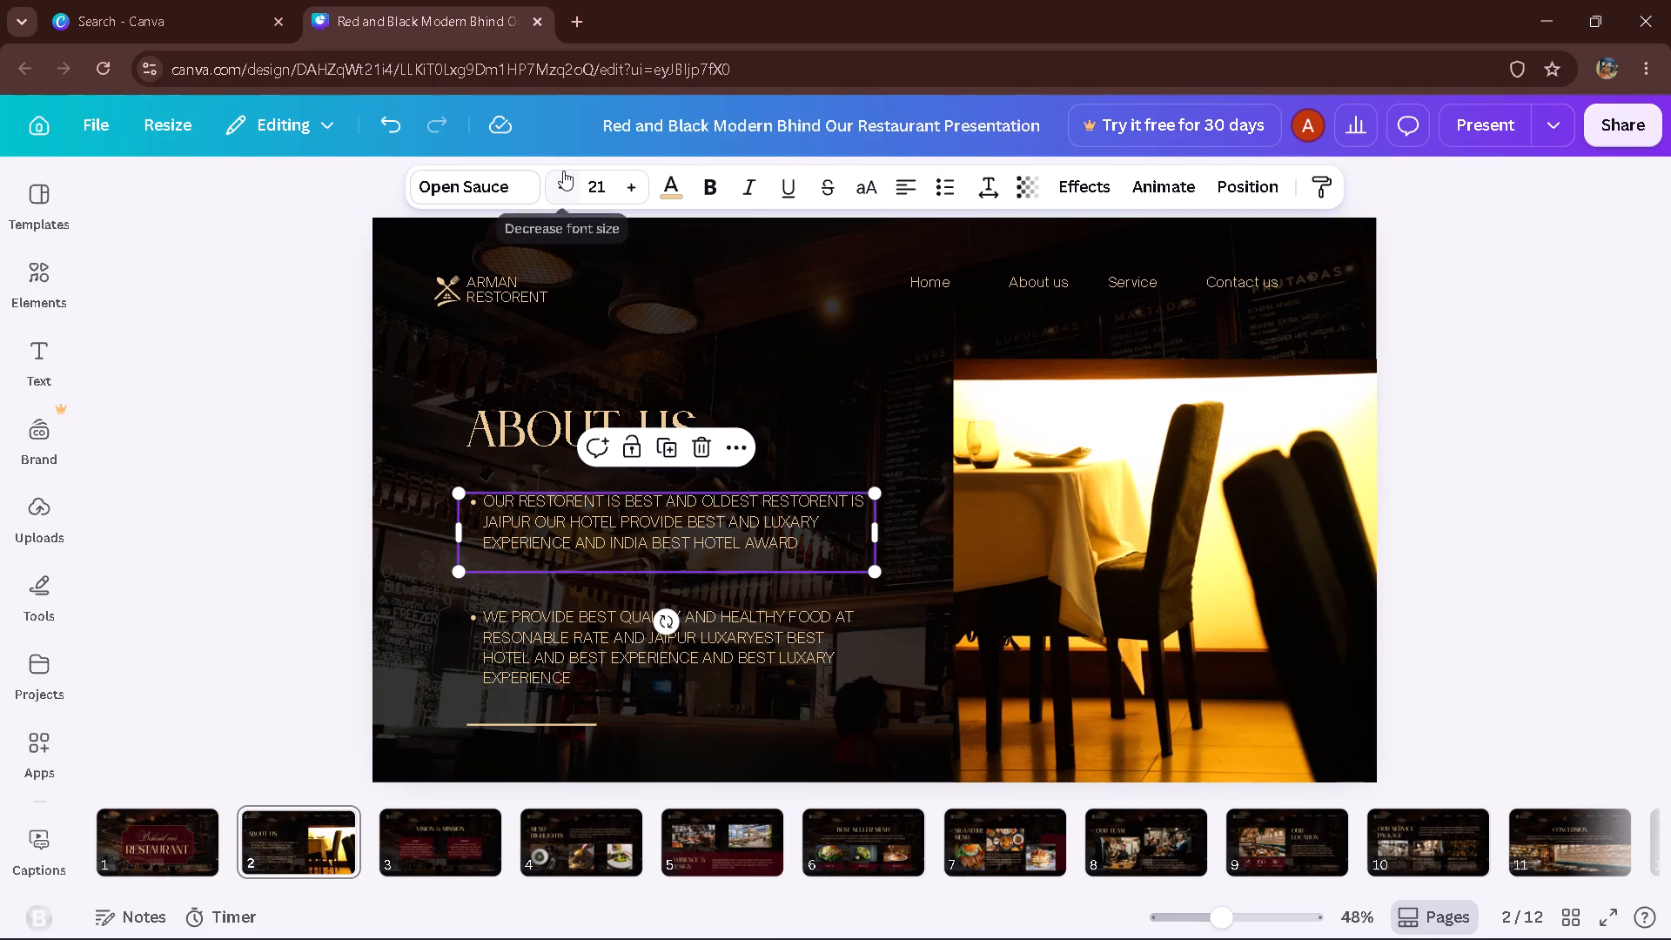
double_click(563, 171)
left_click(547, 646)
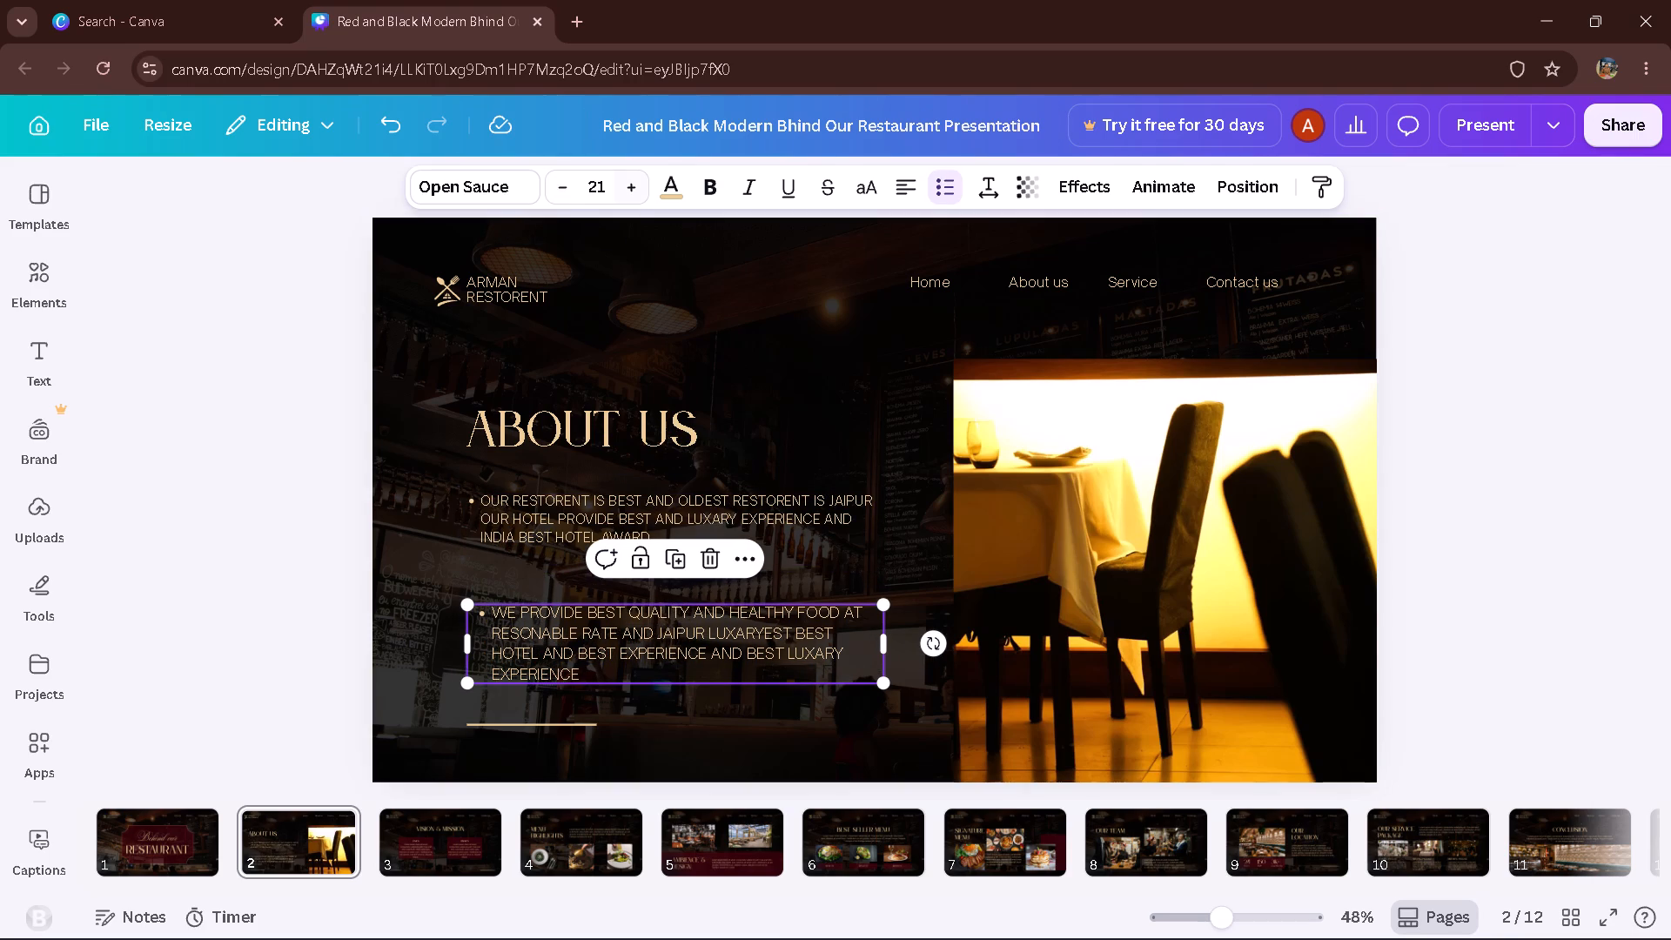
key("ctrl+z")
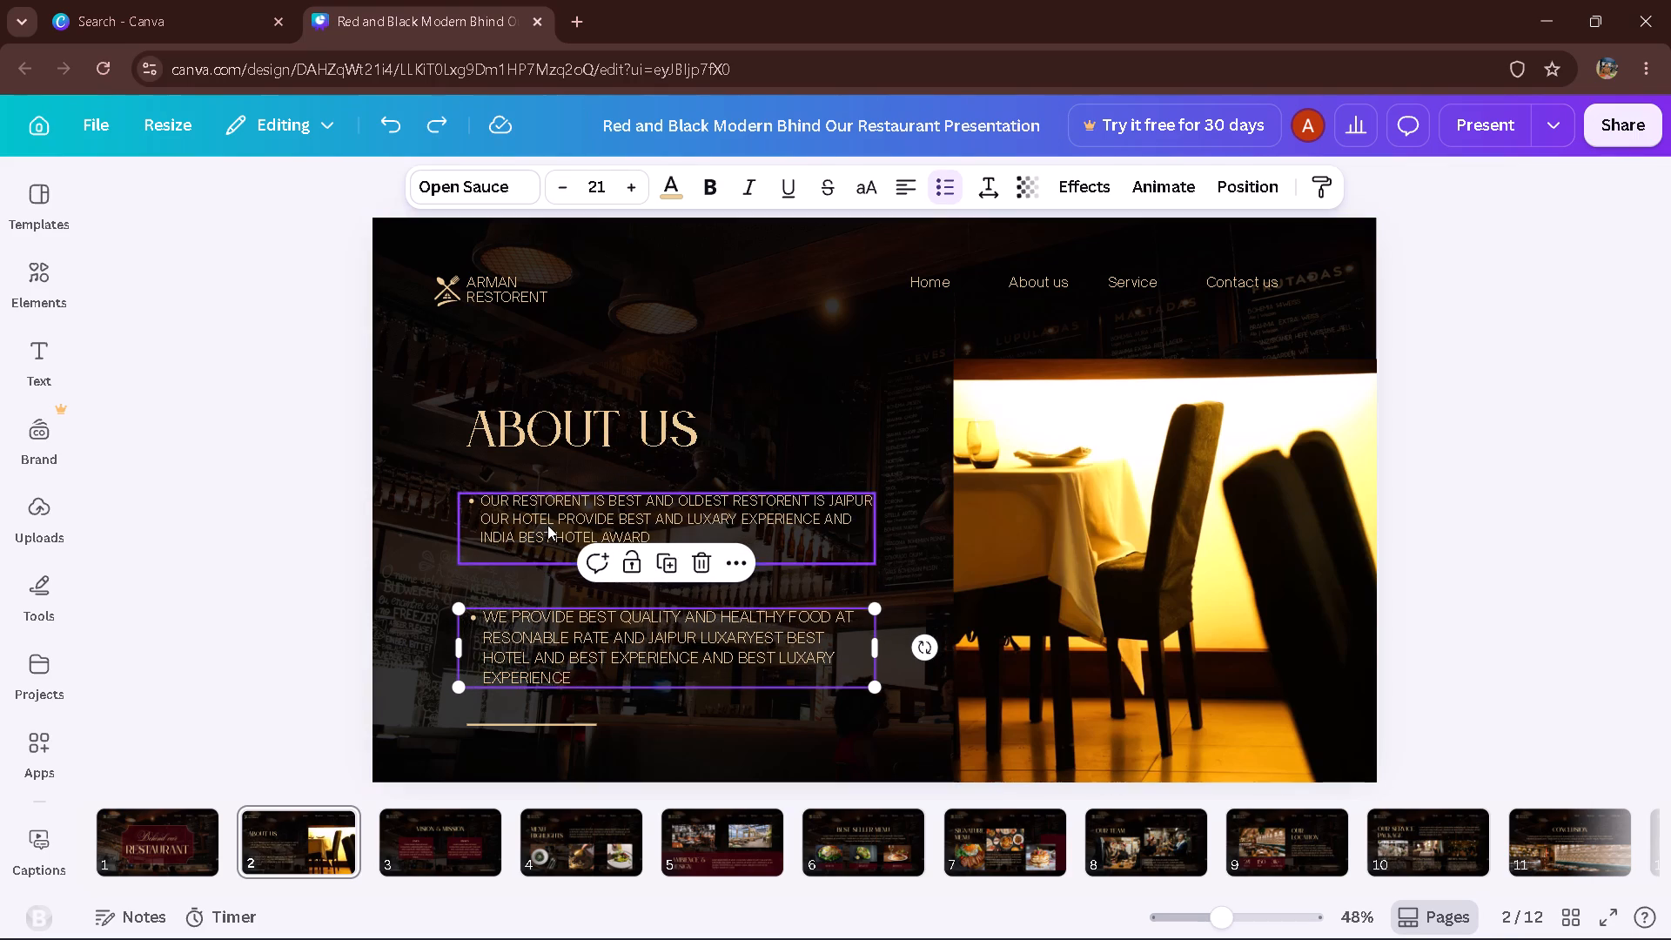
left_click(547, 525)
left_click(585, 650)
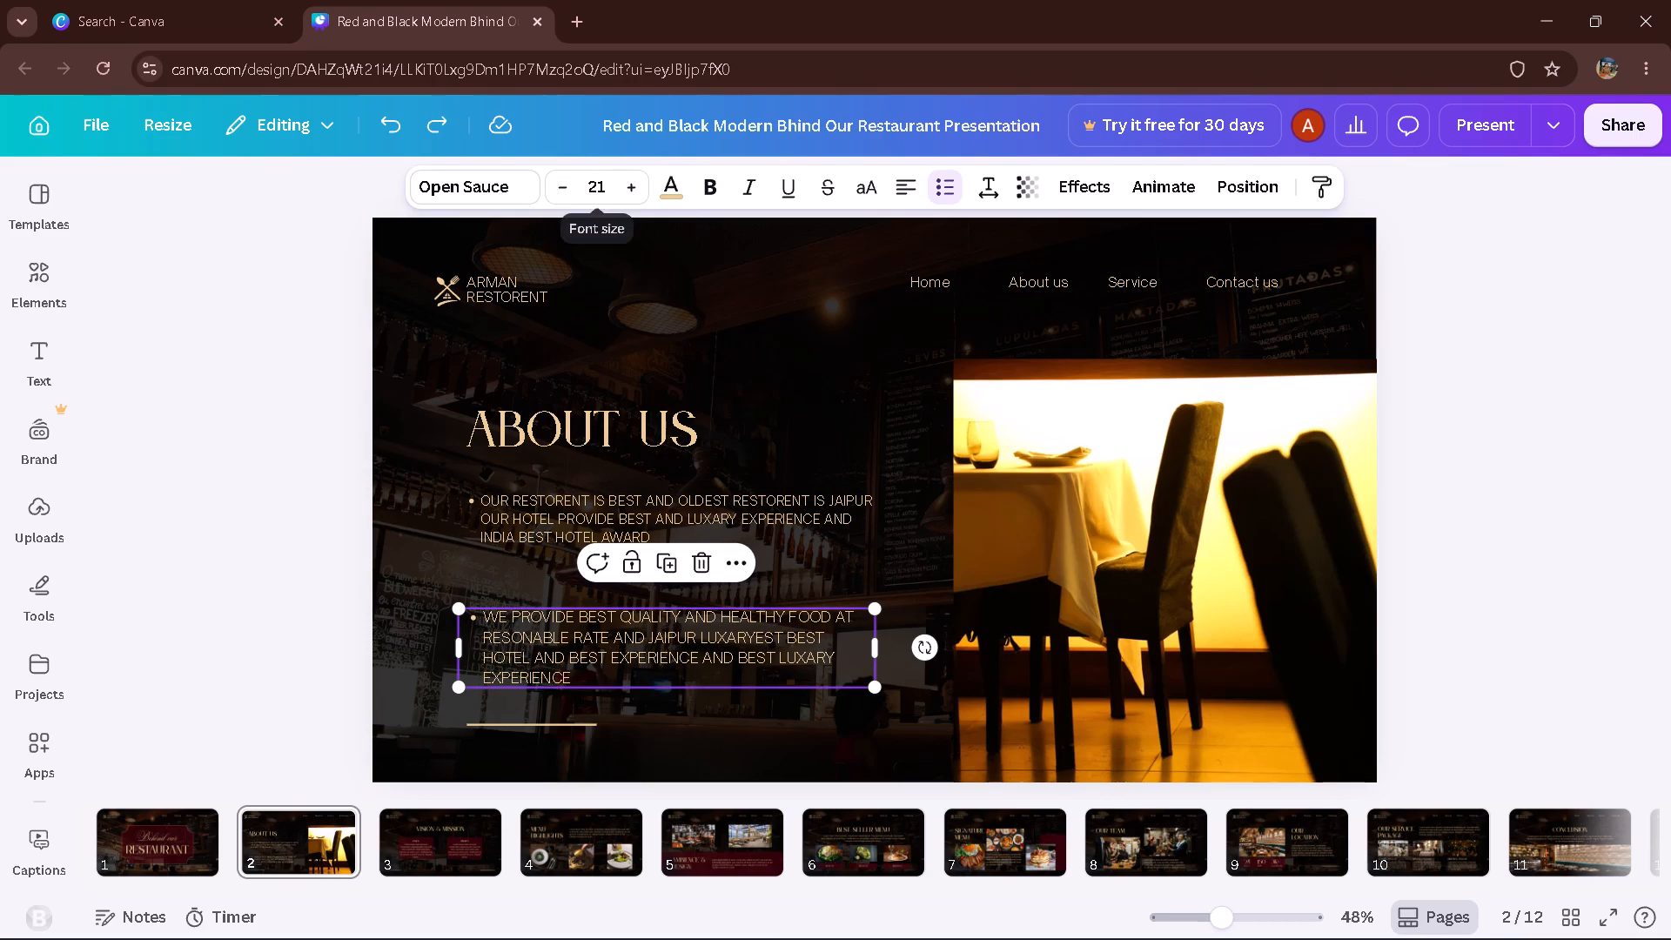
double_click(560, 190)
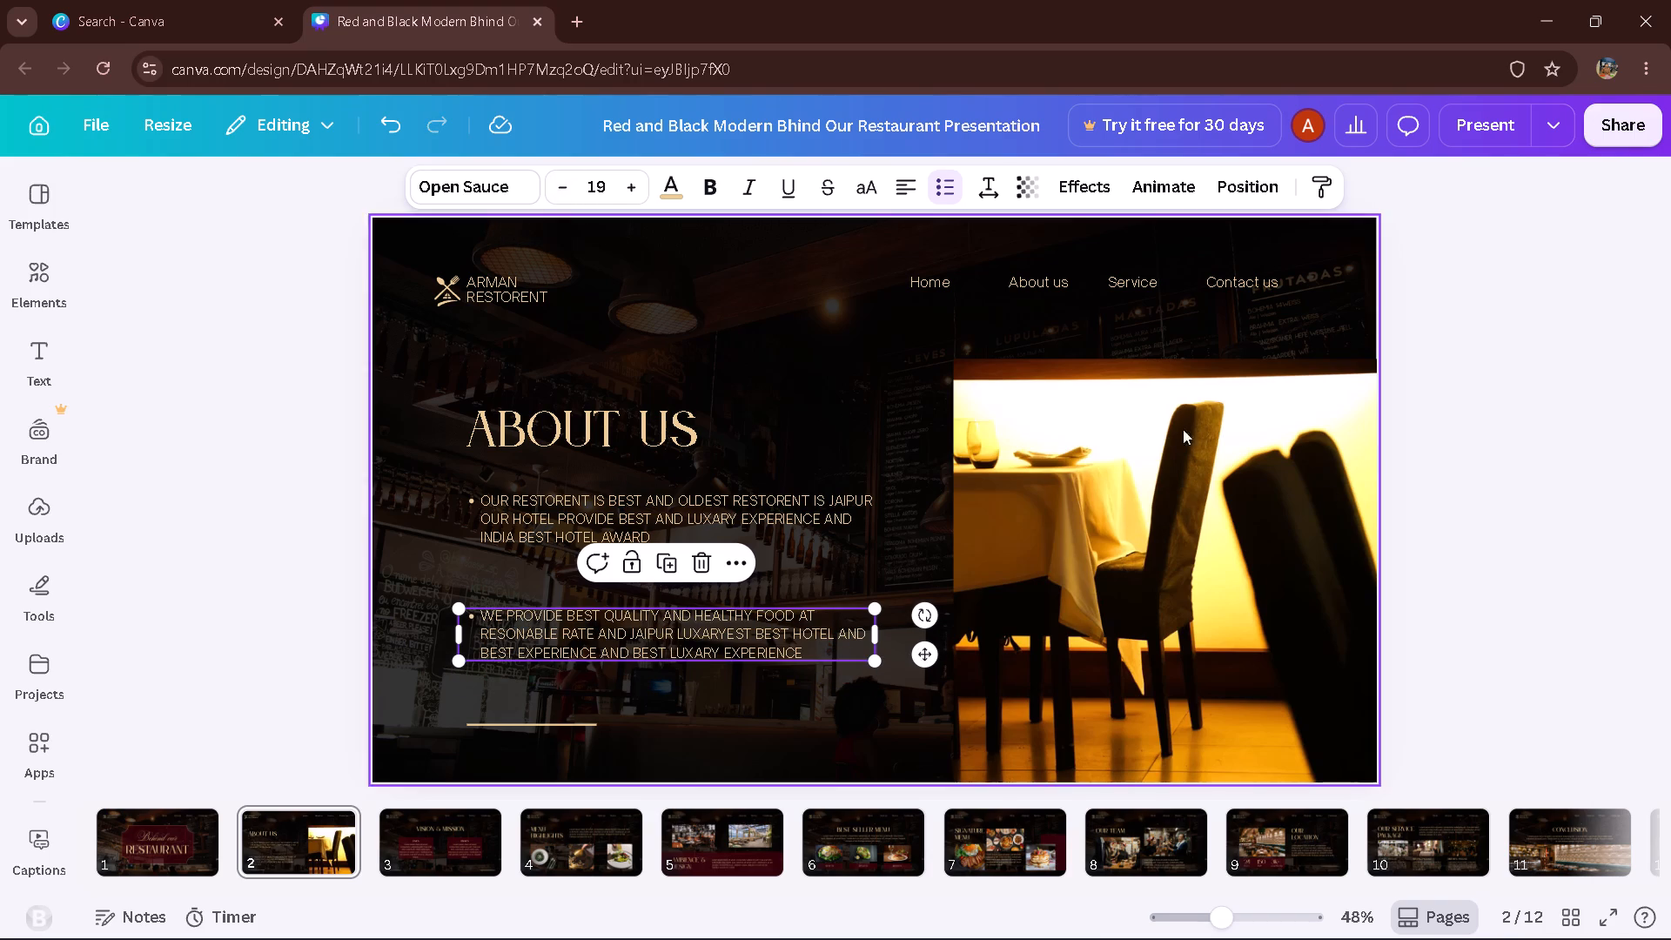
double_click(1617, 506)
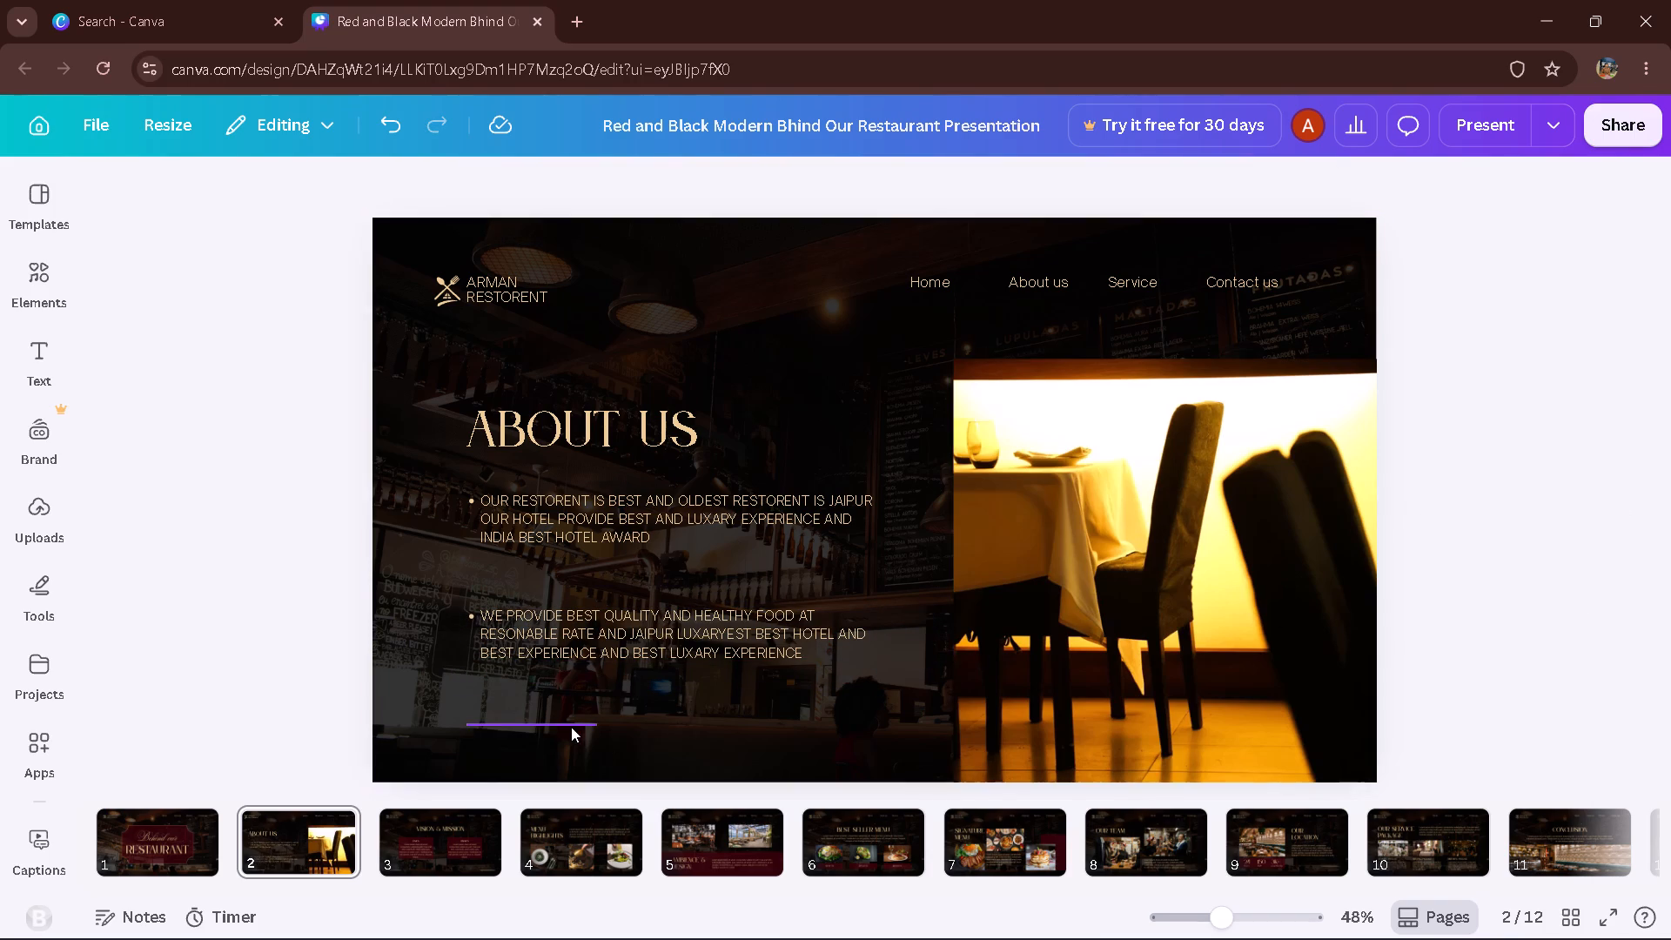
Shift the short gold accent line beneath the About Us bullets closer to the slide's left edge.
left_click_drag(566, 727, 547, 726)
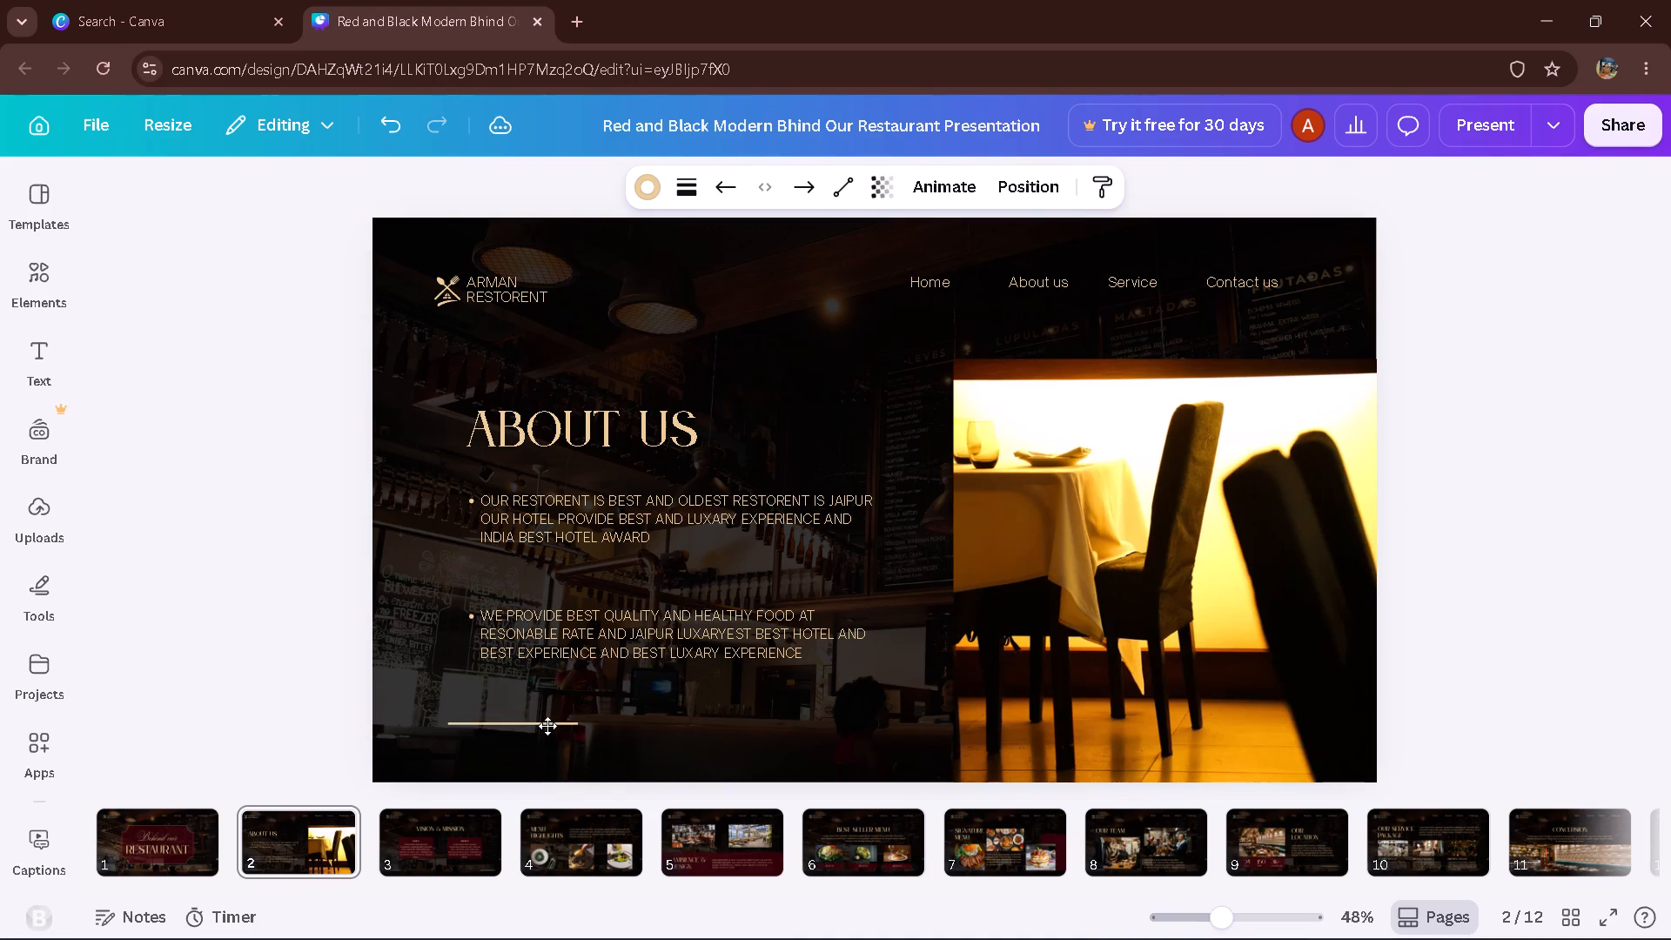
left_click_drag(547, 726, 525, 730)
On page 3, replace the placeholder paragraph under Vision with text beginning "OUR VISION IS".
left_click(456, 844)
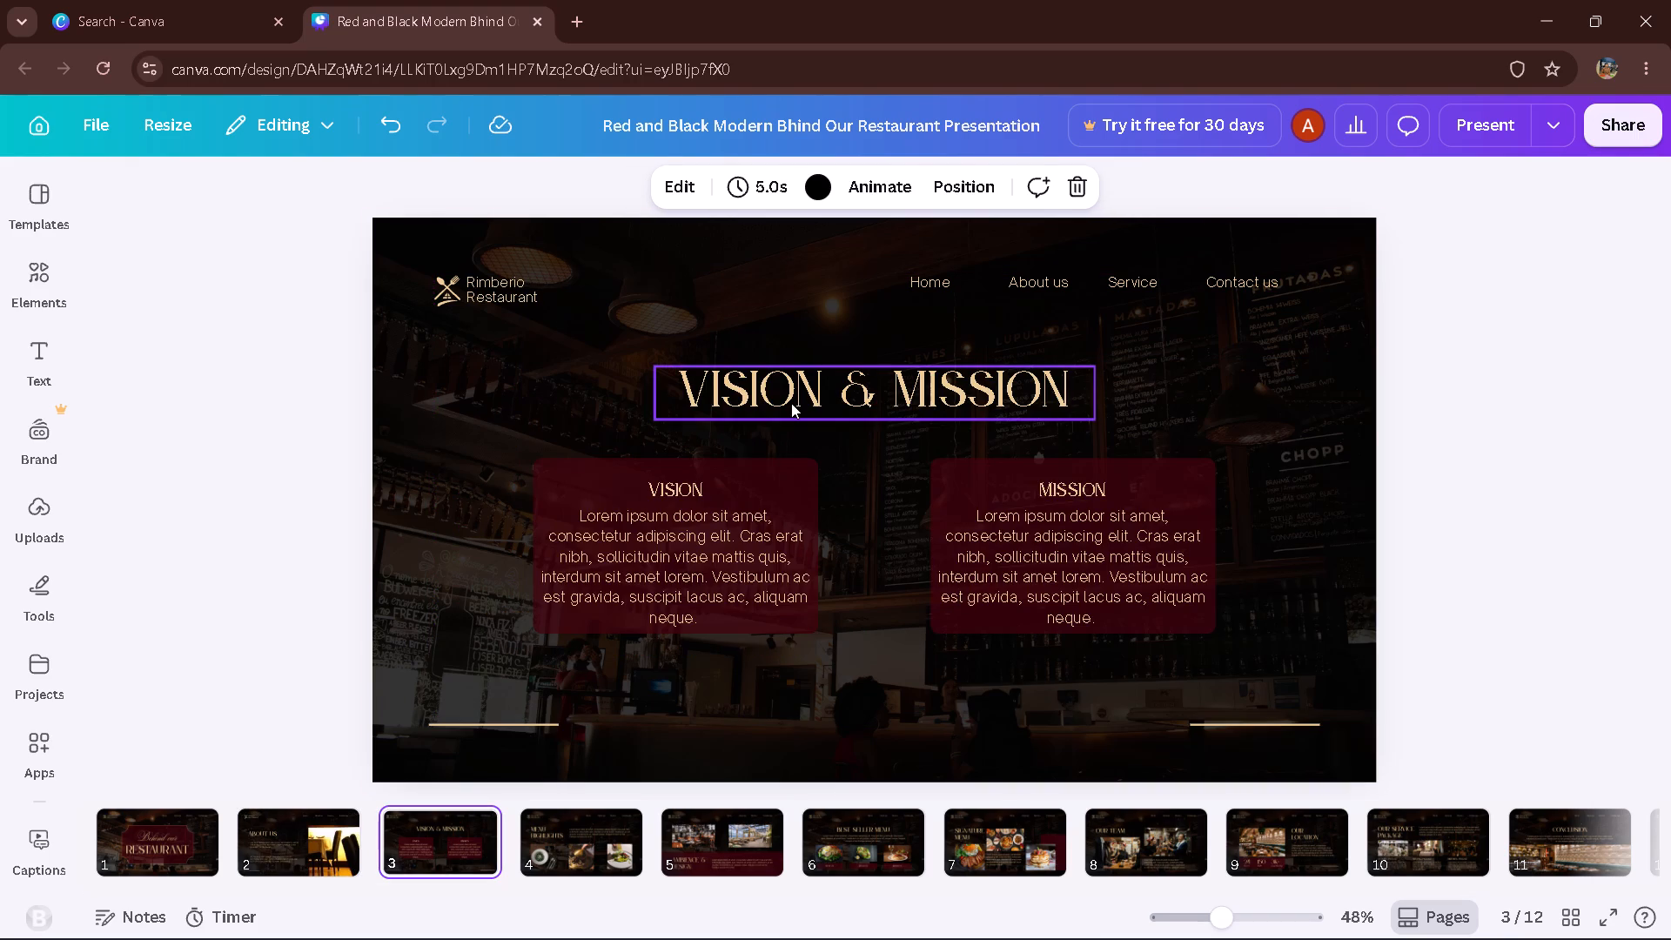
double_click(684, 567)
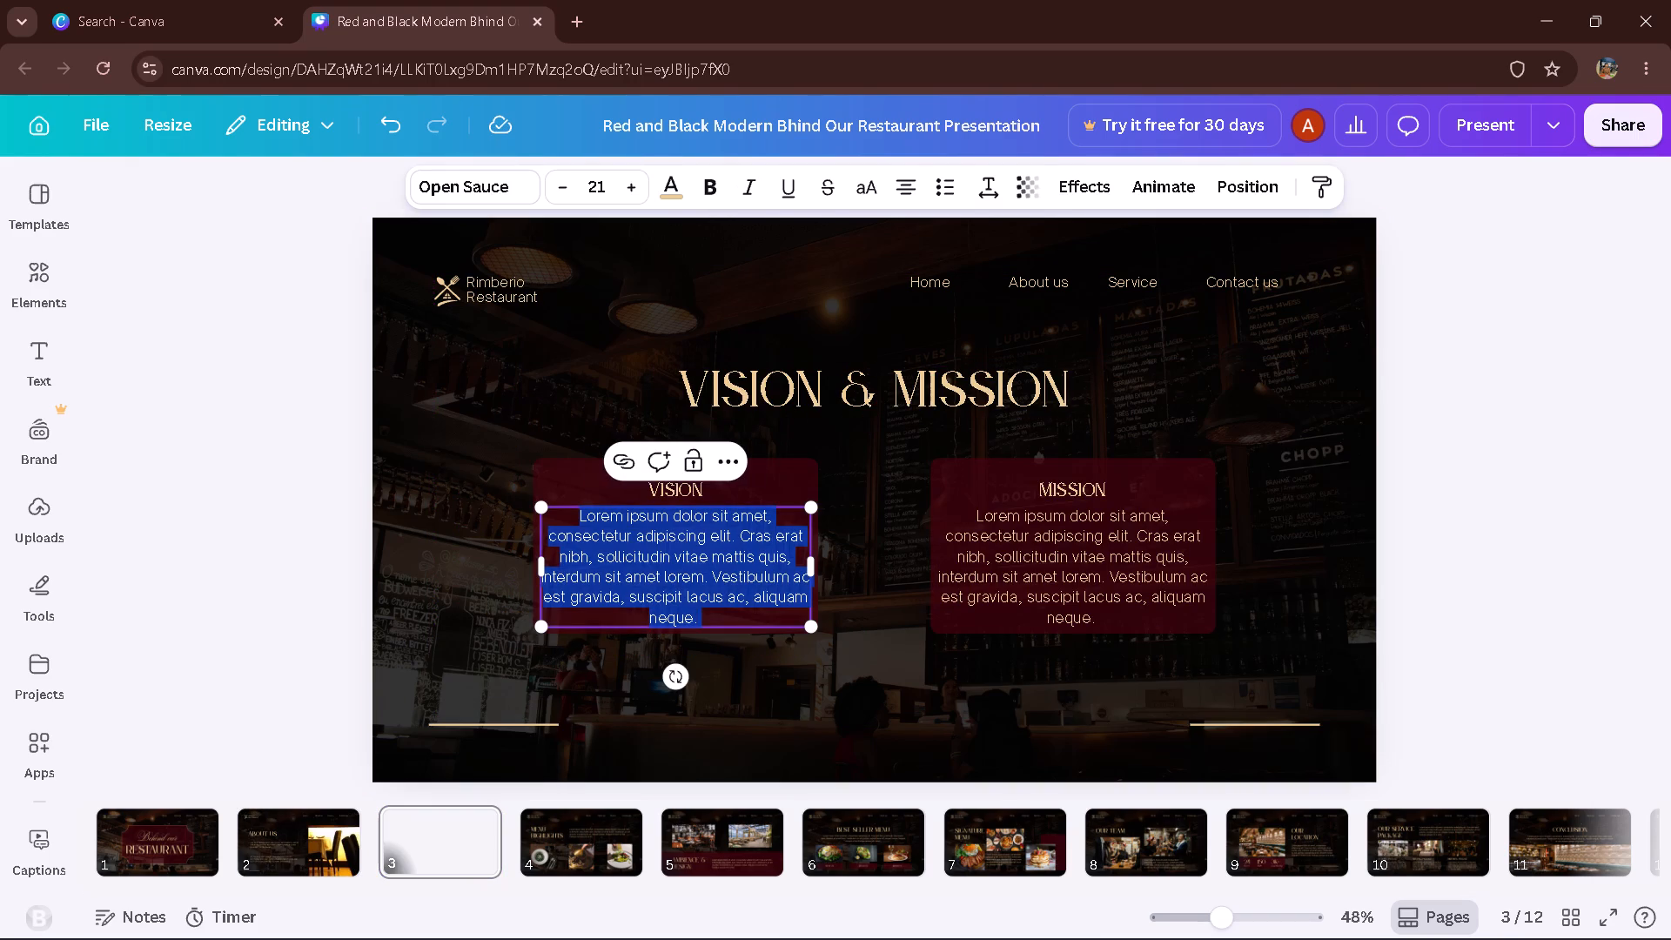
key("BackSpace")
type("OUR")
key("space")
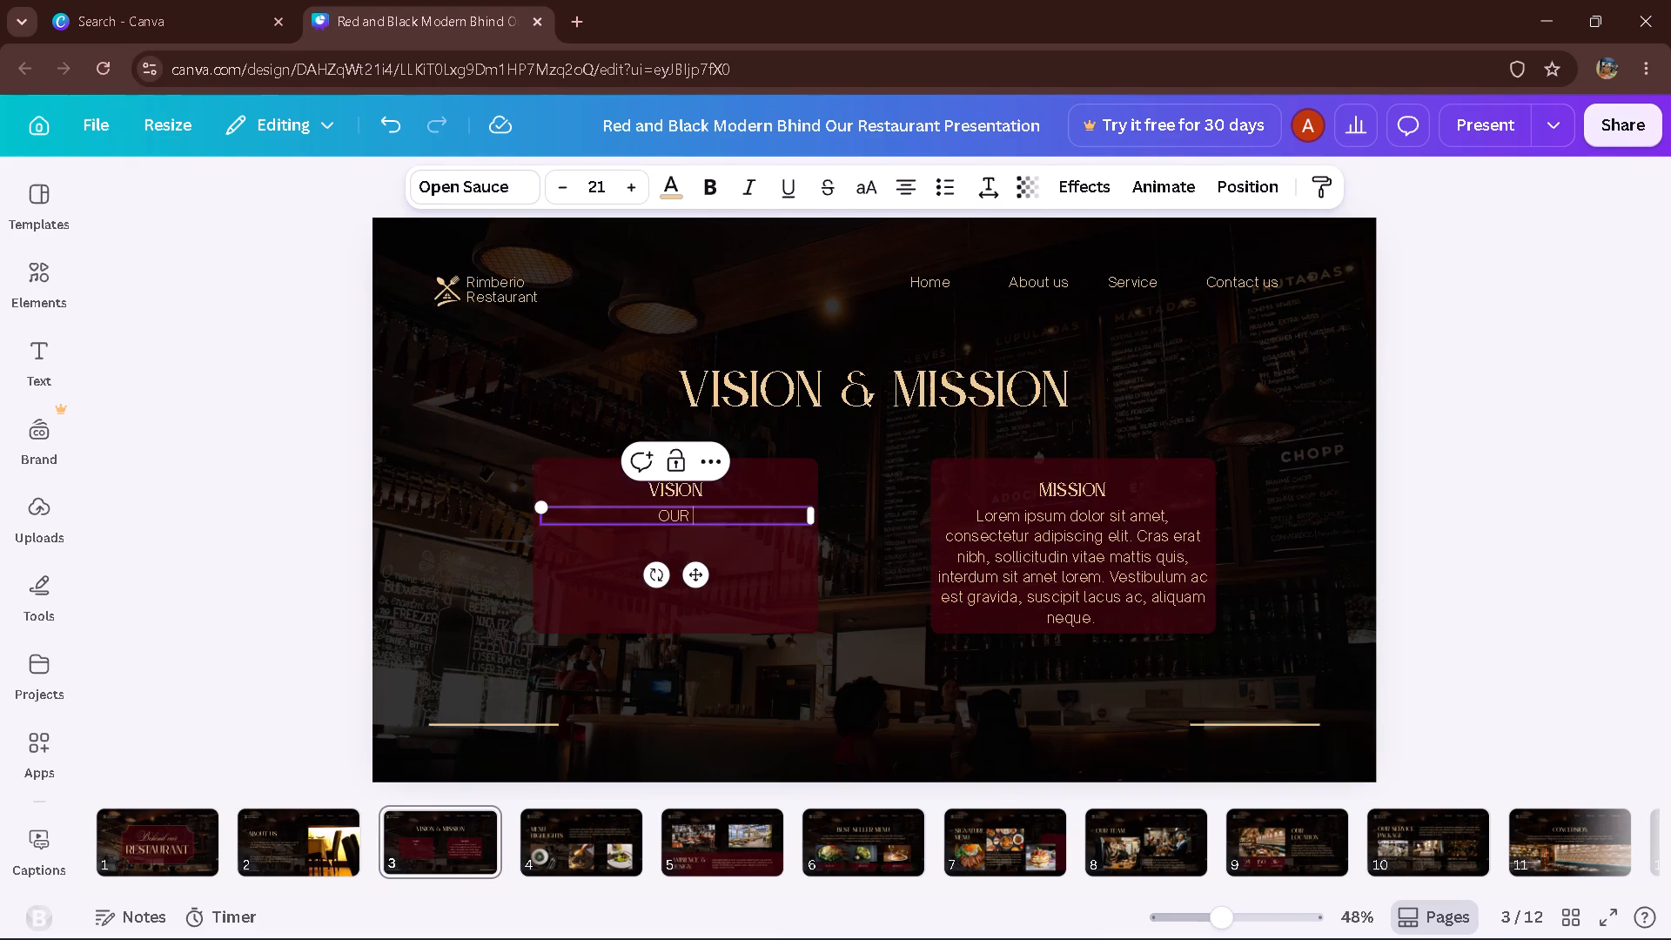
type("VI")
type("SION")
key("space")
type("IS")
key("space")
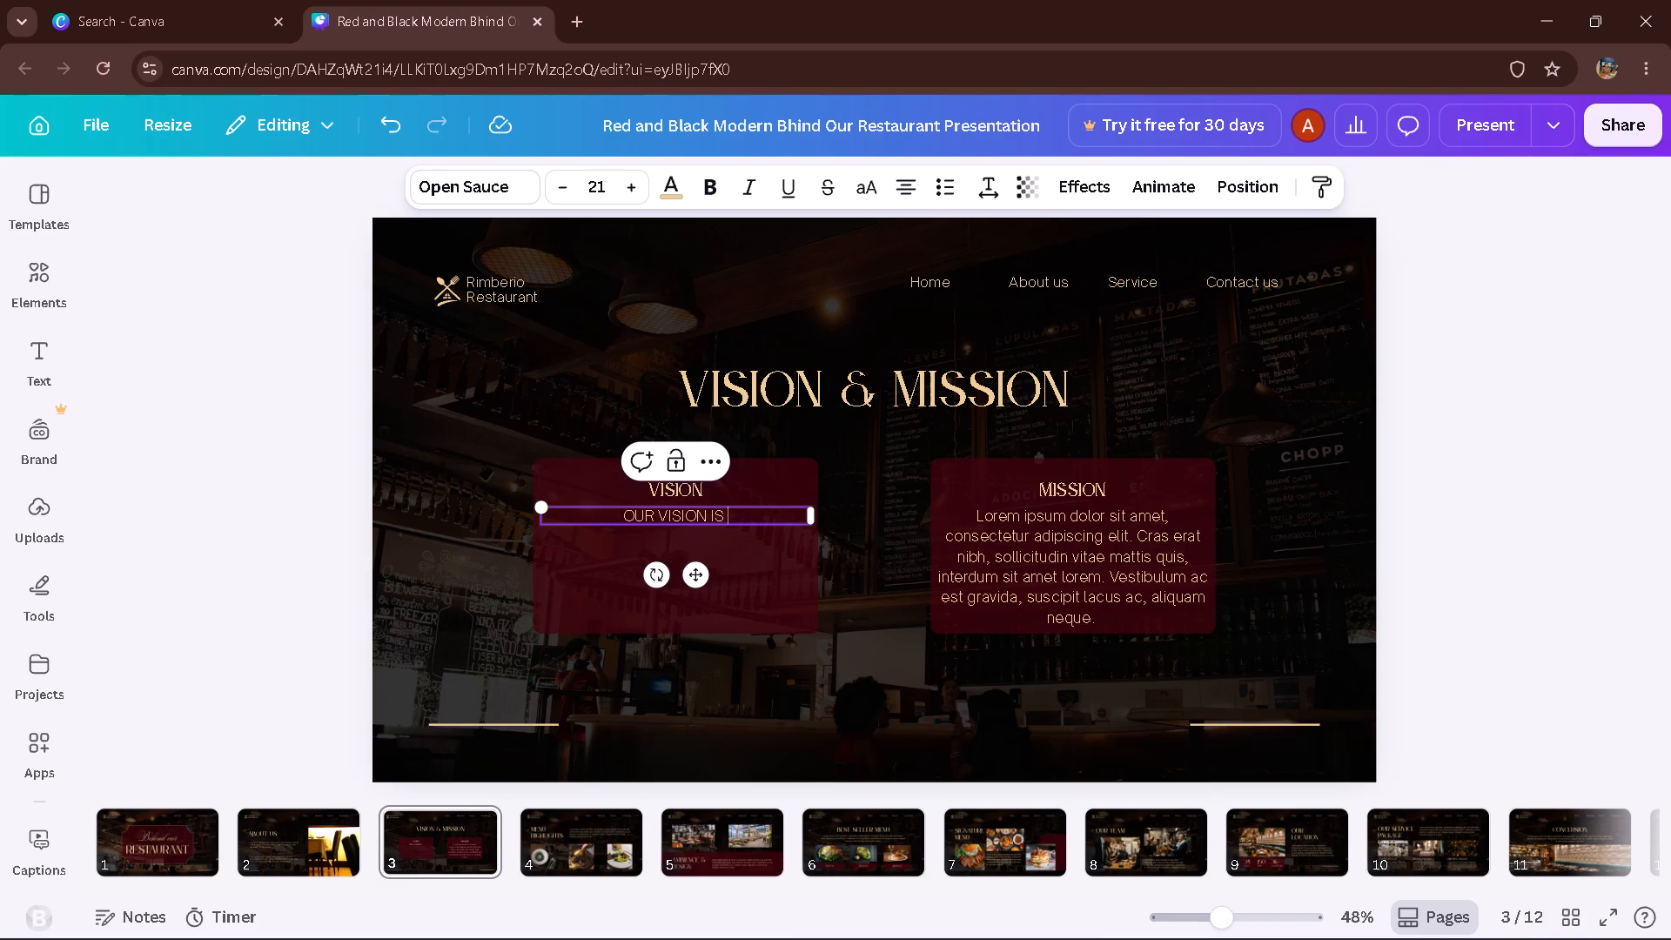
Continue the Vision paragraph with "PROVIDE BEST EXPERIENCE IN JAIPUR".
type("PRO")
key("BackSpace")
key("BackSpace")
key("BackSpace")
type("PROVI")
type("DE BE")
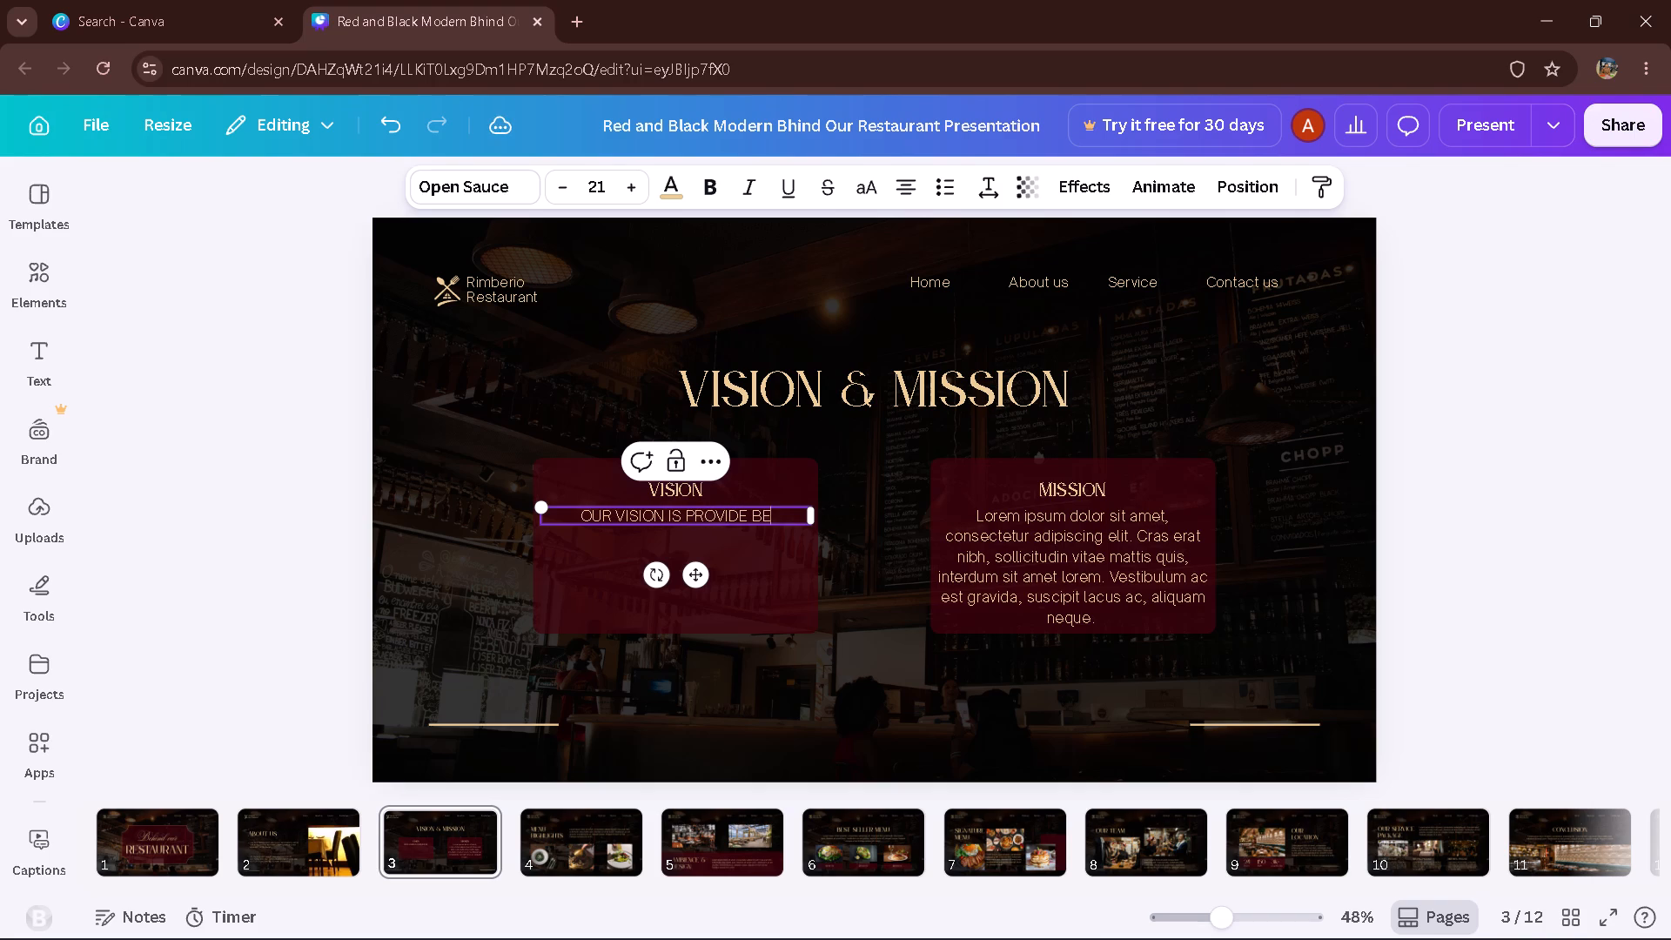
type("ST")
key("space")
key("e")
type("XPERIENCE IN JAOUO")
key("BackSpace")
key("BackSpace")
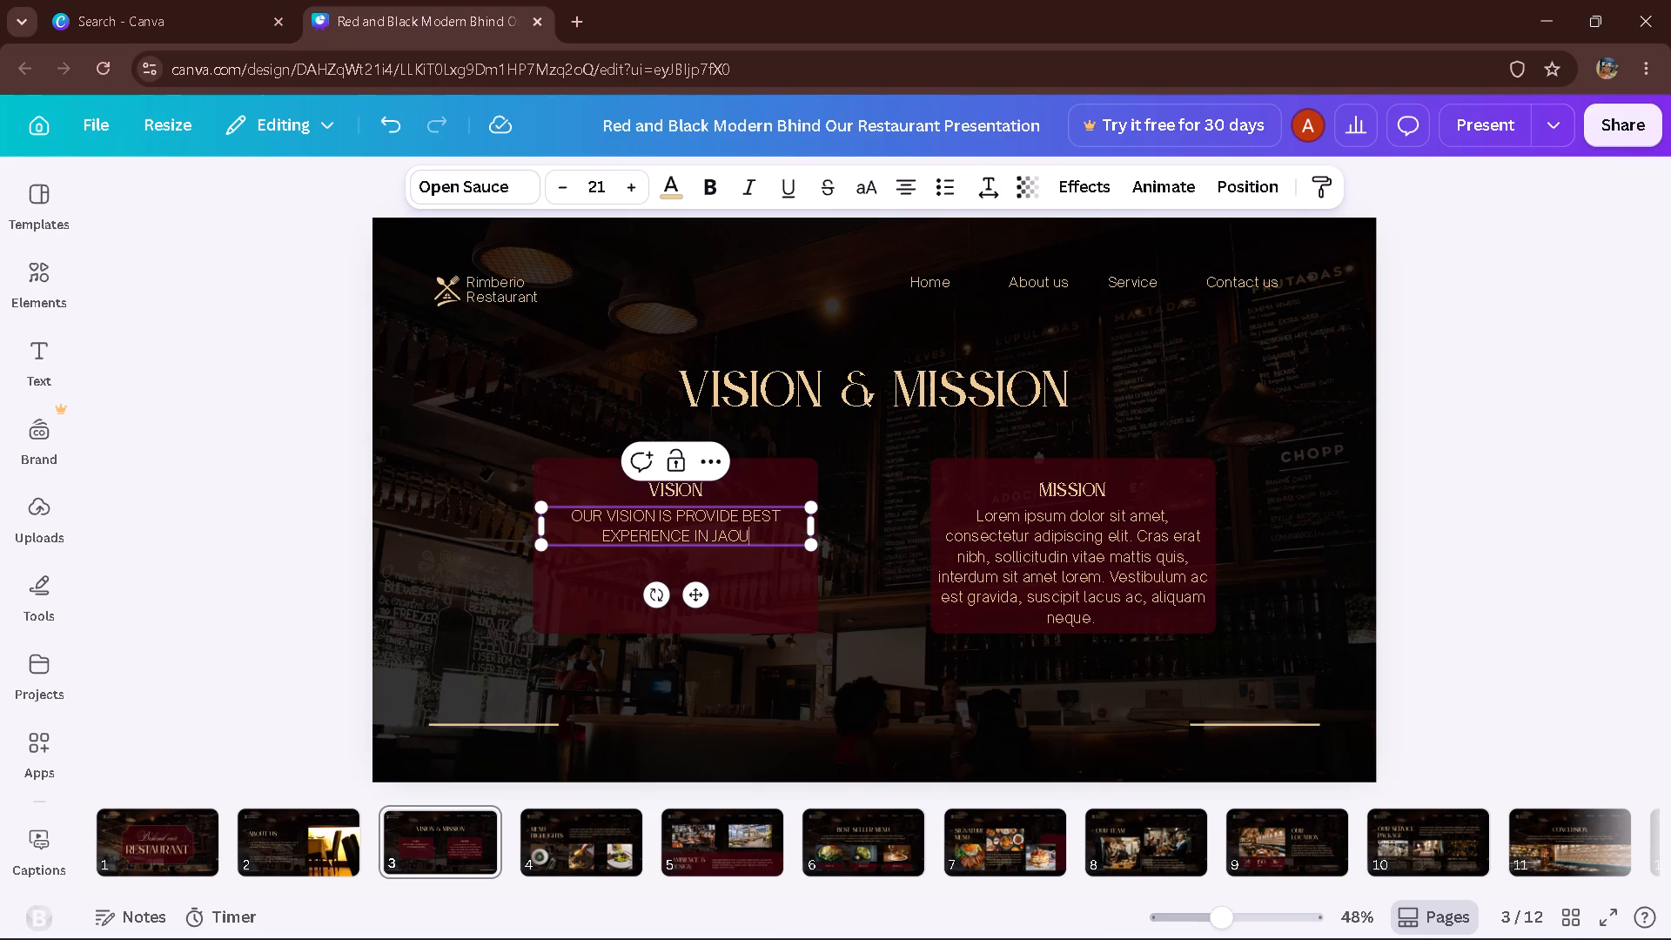
key("BackSpace")
type("IPUR")
key("space")
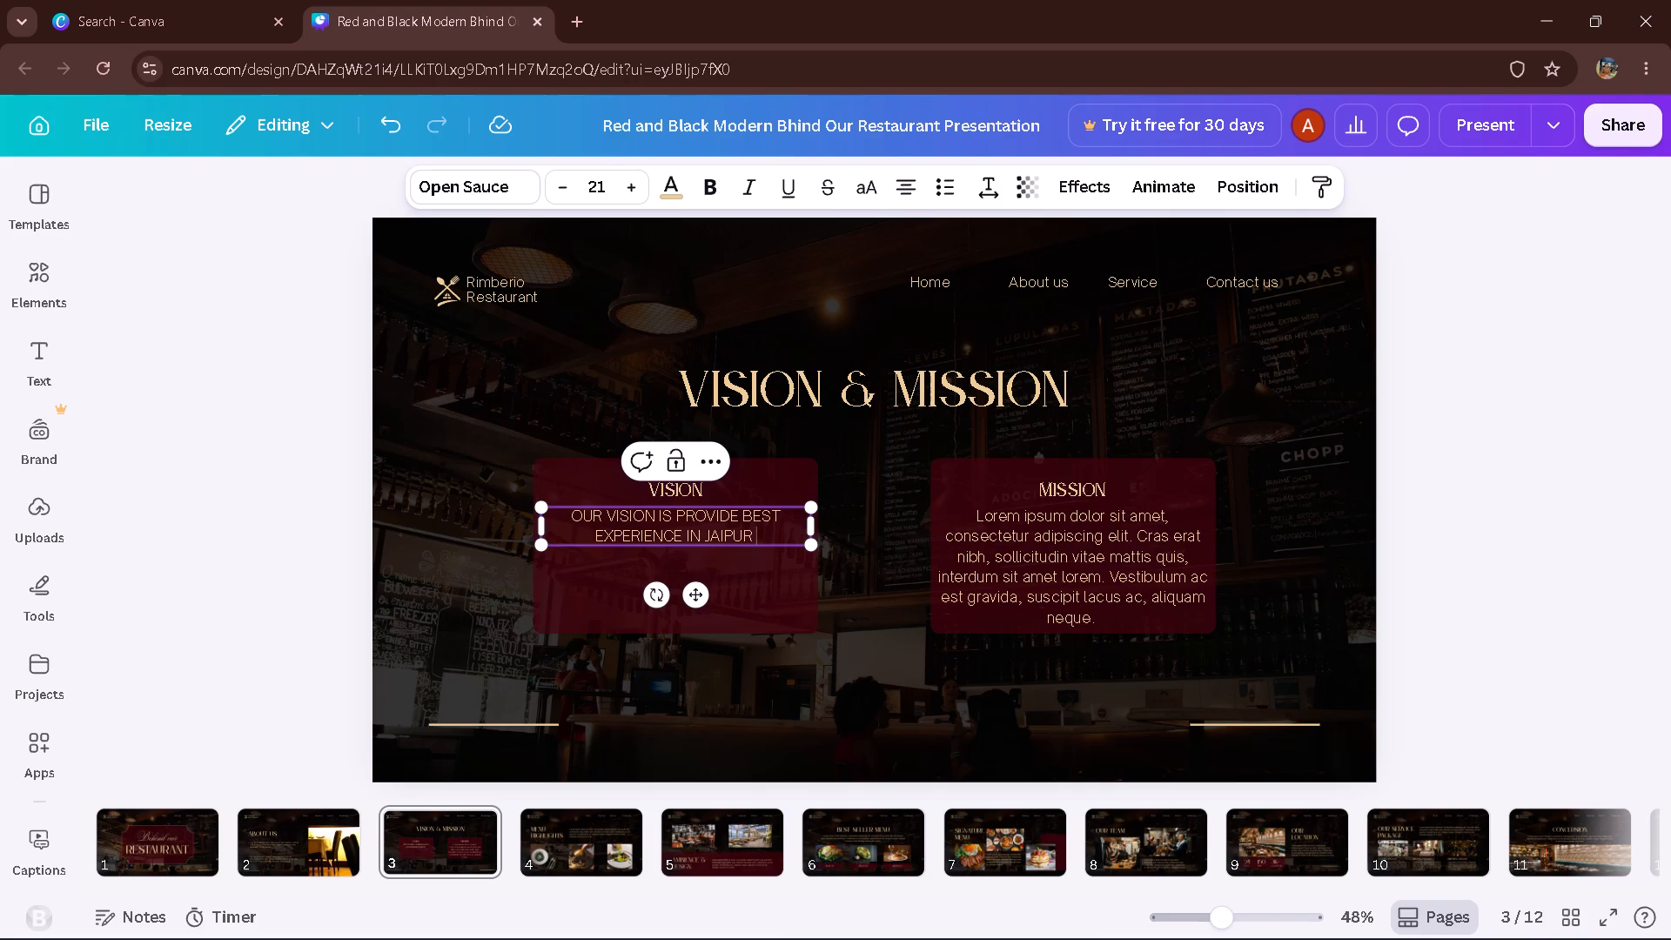
Finish the Vision paragraph with "AND BEST QUALITY AND HEALTHY FOOD AND SAFE".
type("AND BEST QUALITY AND")
key("space")
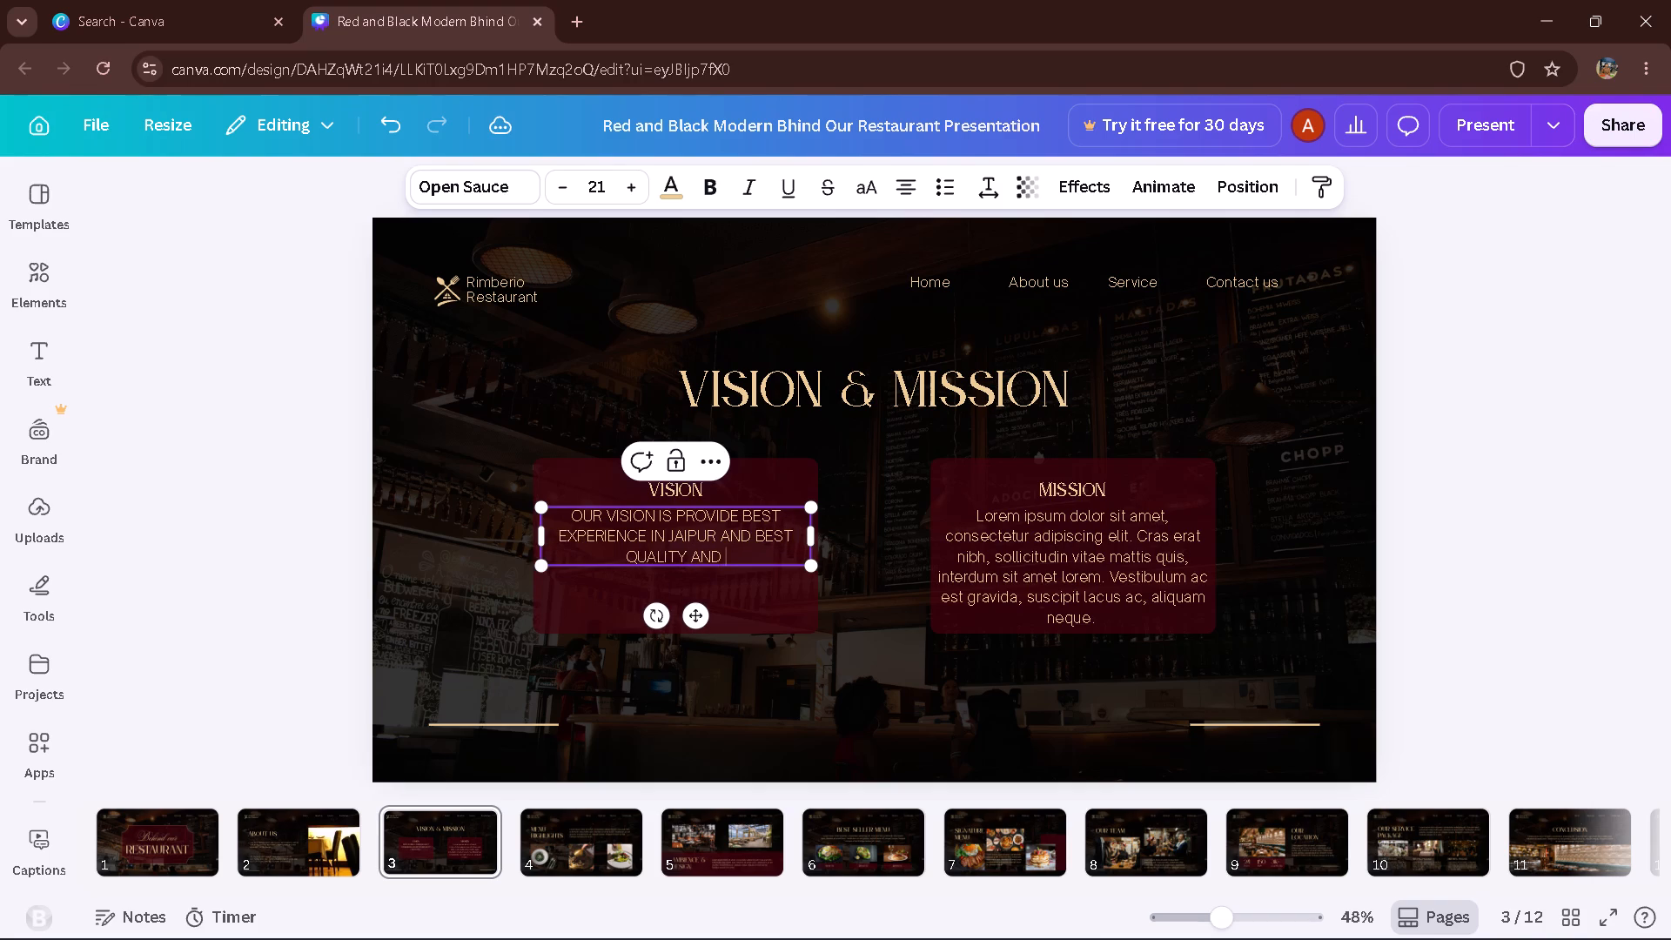
type("HEALTHY FOOD ANF")
key("space")
key("BackSpace")
key("BackSpace")
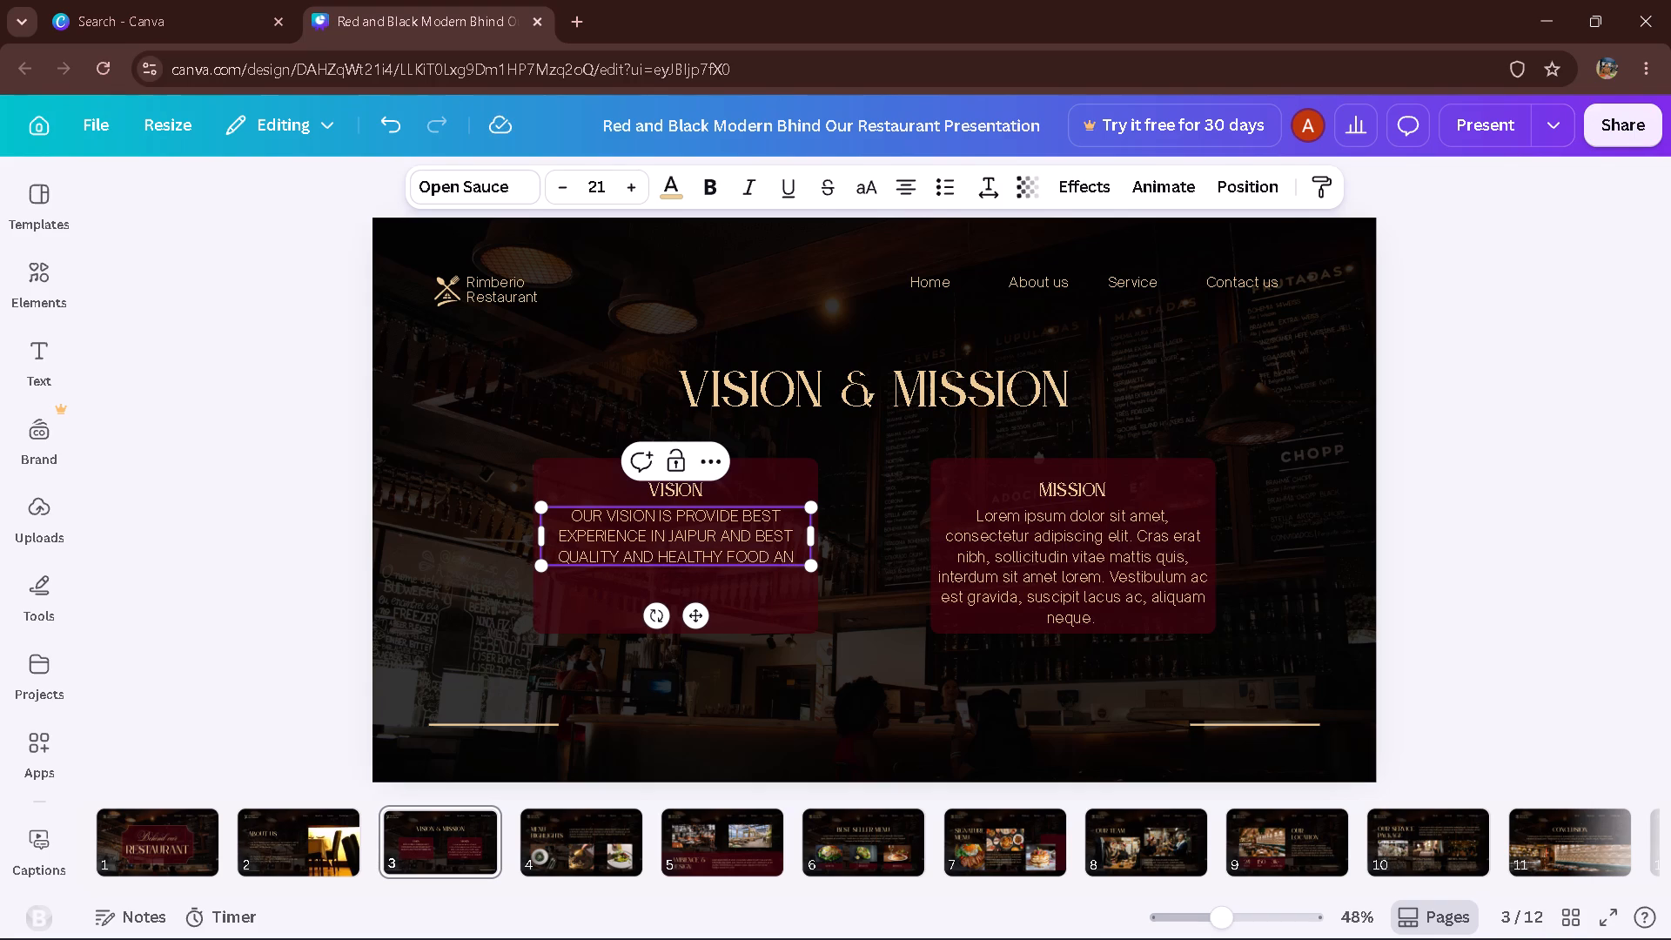
type("D")
key("space")
type("SS")
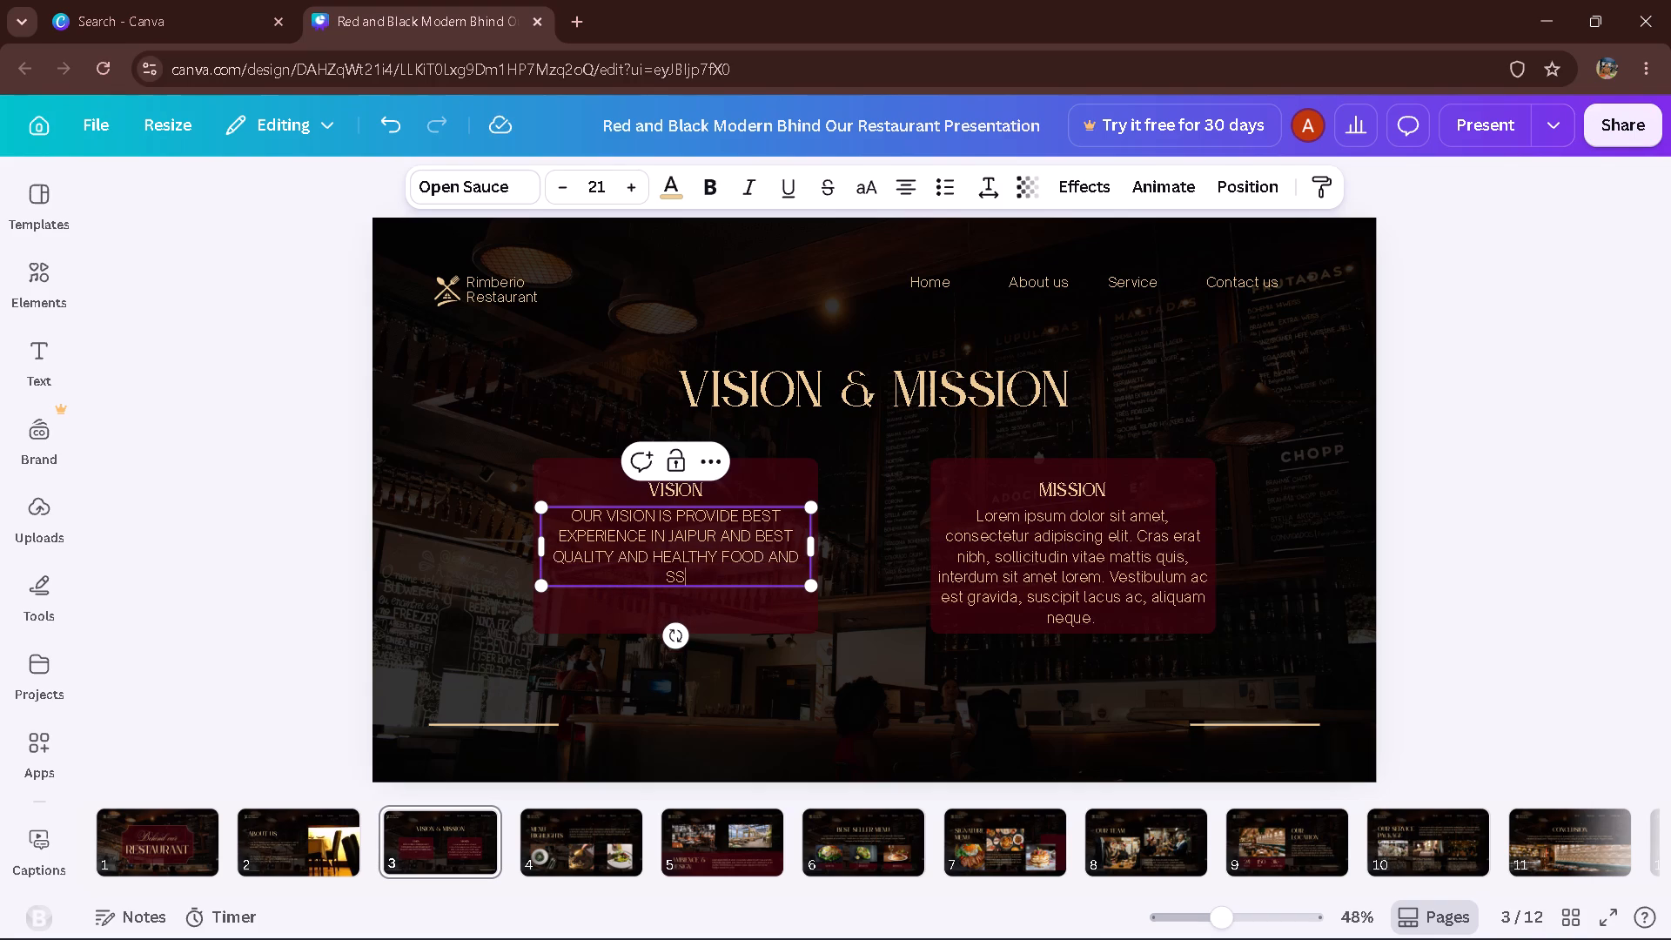
key("BackSpace")
type("SA")
key("BackSpace")
key("BackSpace")
type("AFE")
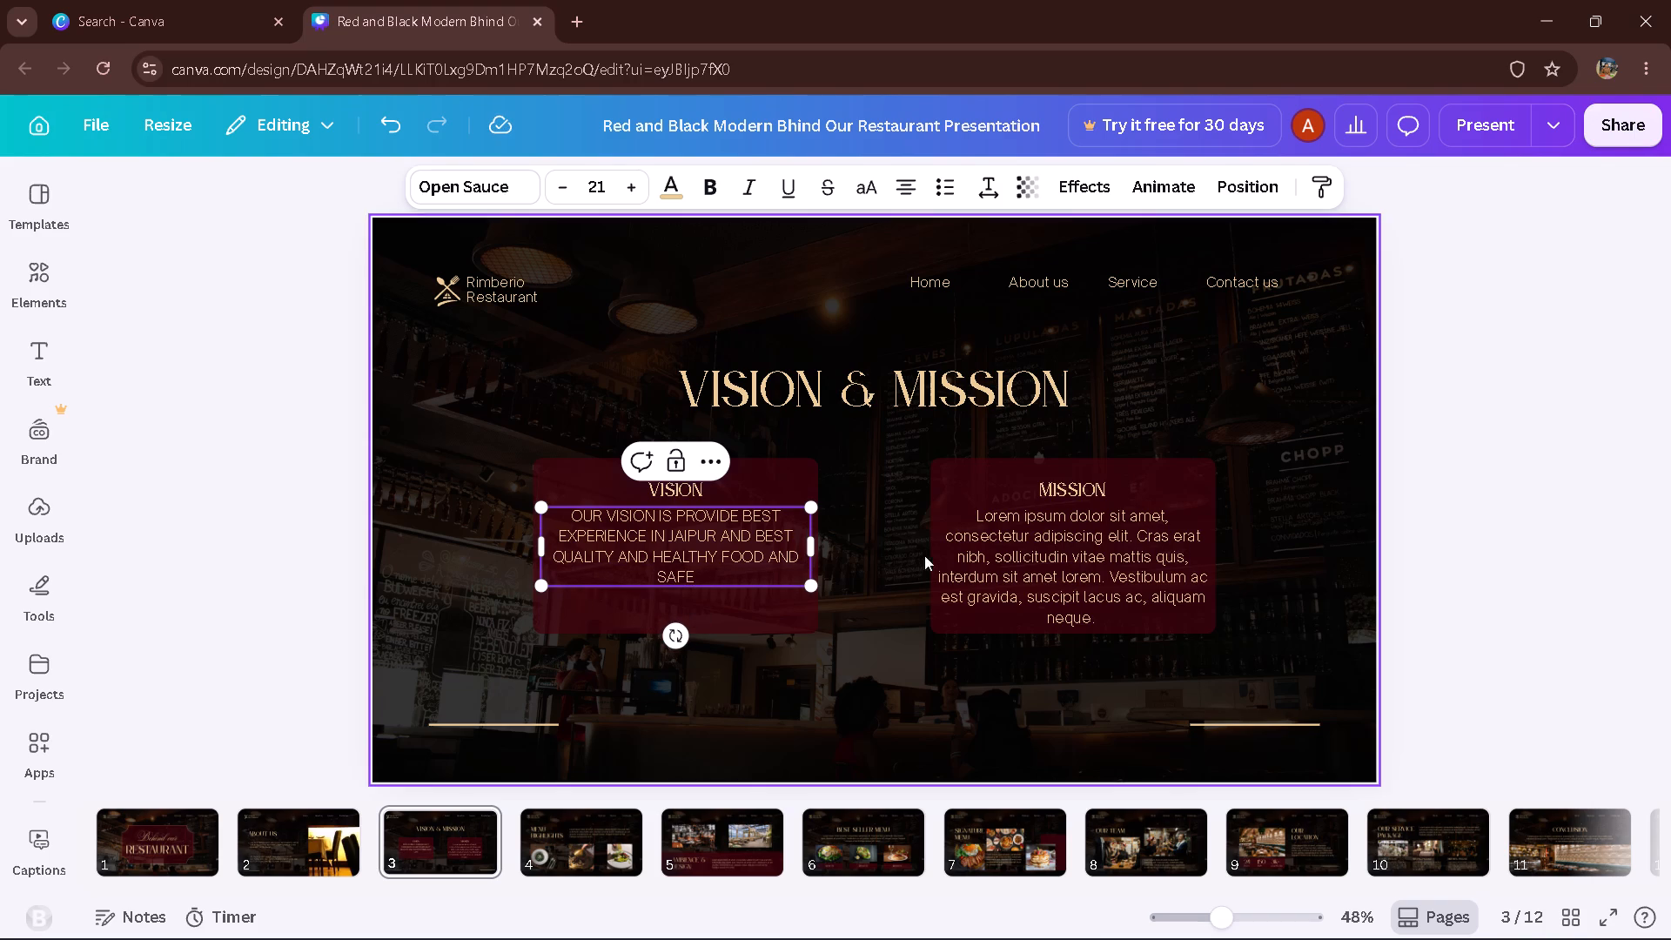
Replace the placeholder paragraph under Mission with "OUR MISSION IS EXPENT ALL OVER INDIA".
left_click(1169, 567)
double_click(1169, 567)
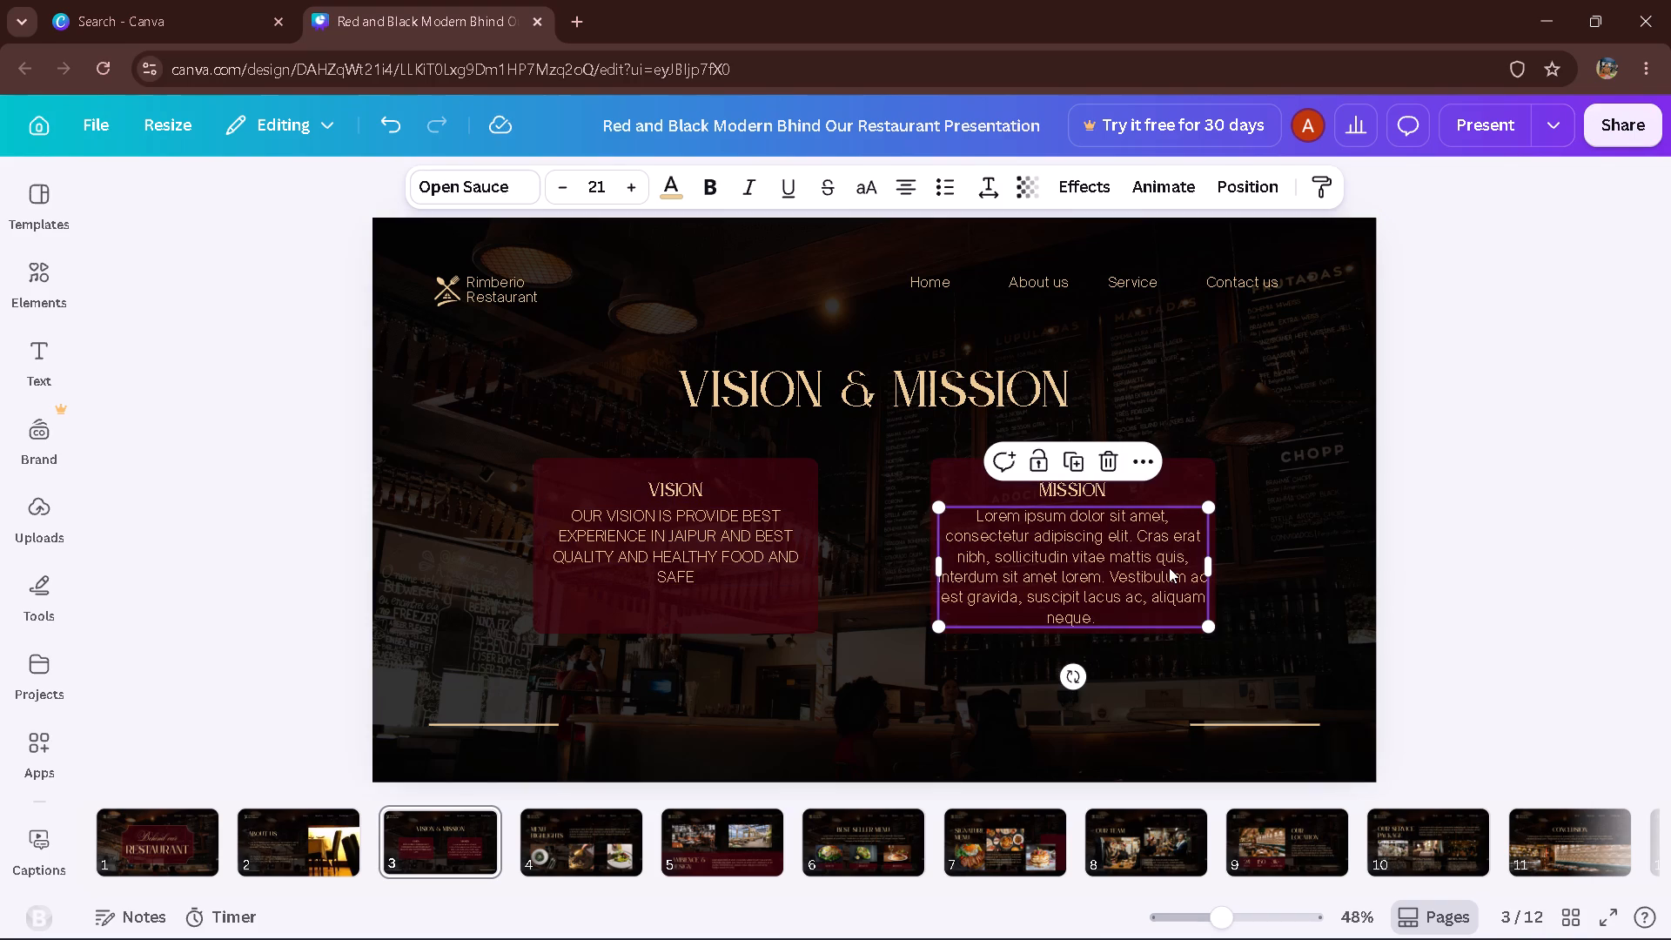
key("BackSpace")
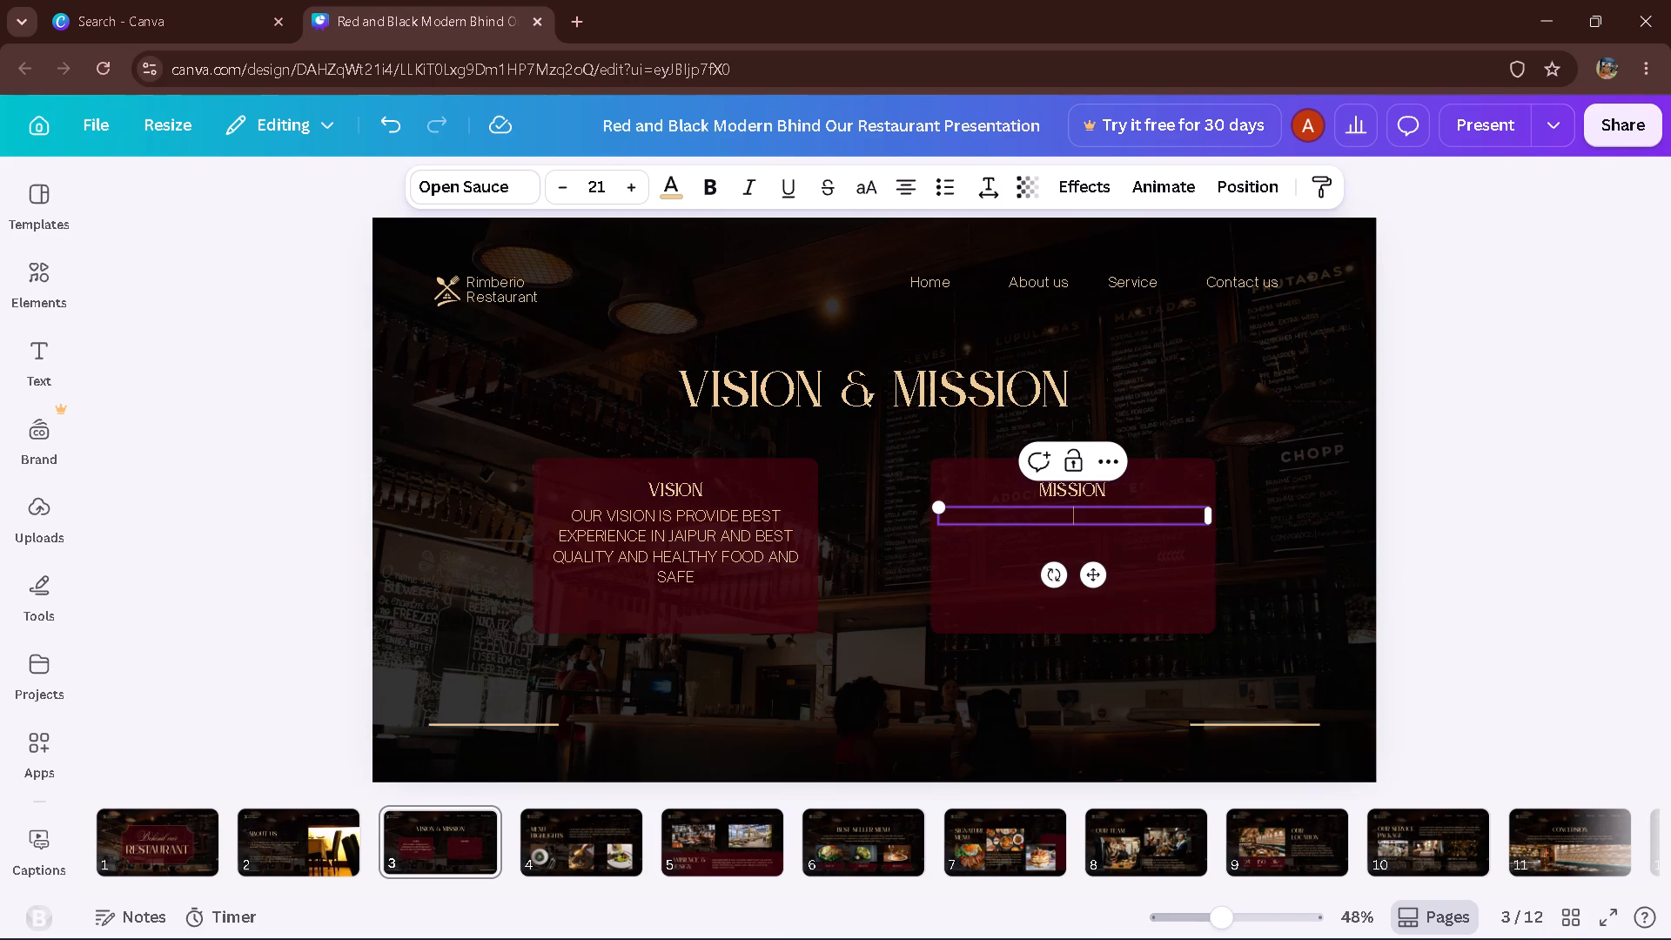
type("OUR")
key("space")
type("MISSIO")
key("space")
key("BackSpace")
type("N IS EXPENT ALL OVER INDIA")
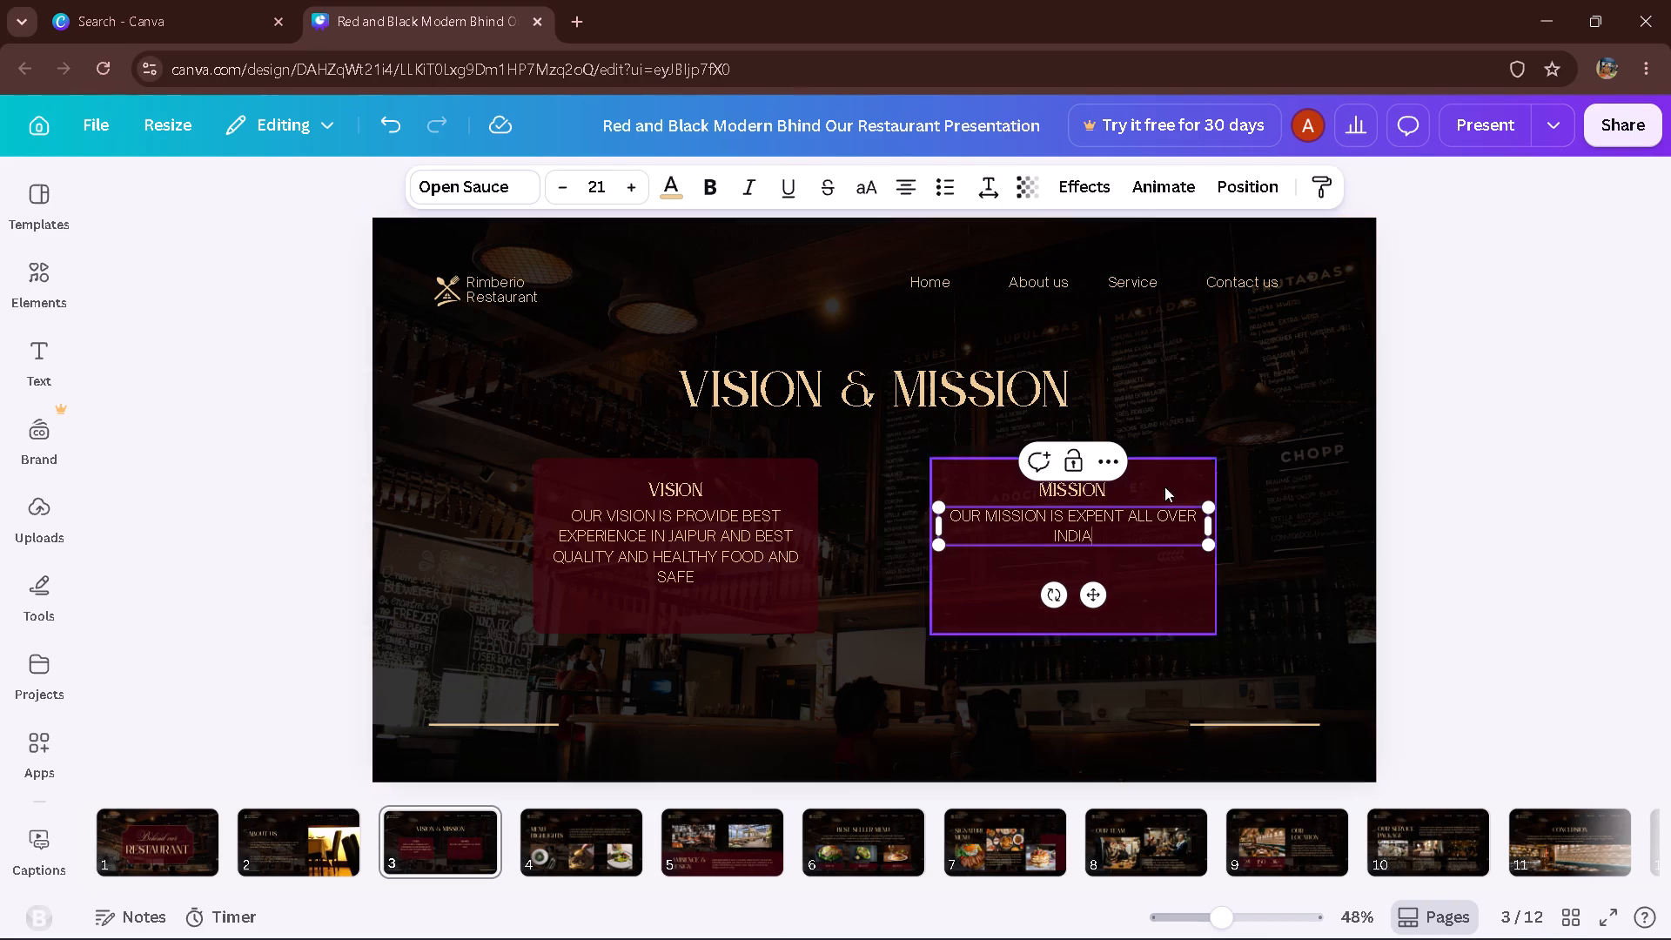
Correct the word "EXPENT" in the Mission paragraph to "EXPEND".
left_click(1130, 525)
key("Left")
key("BackSpace")
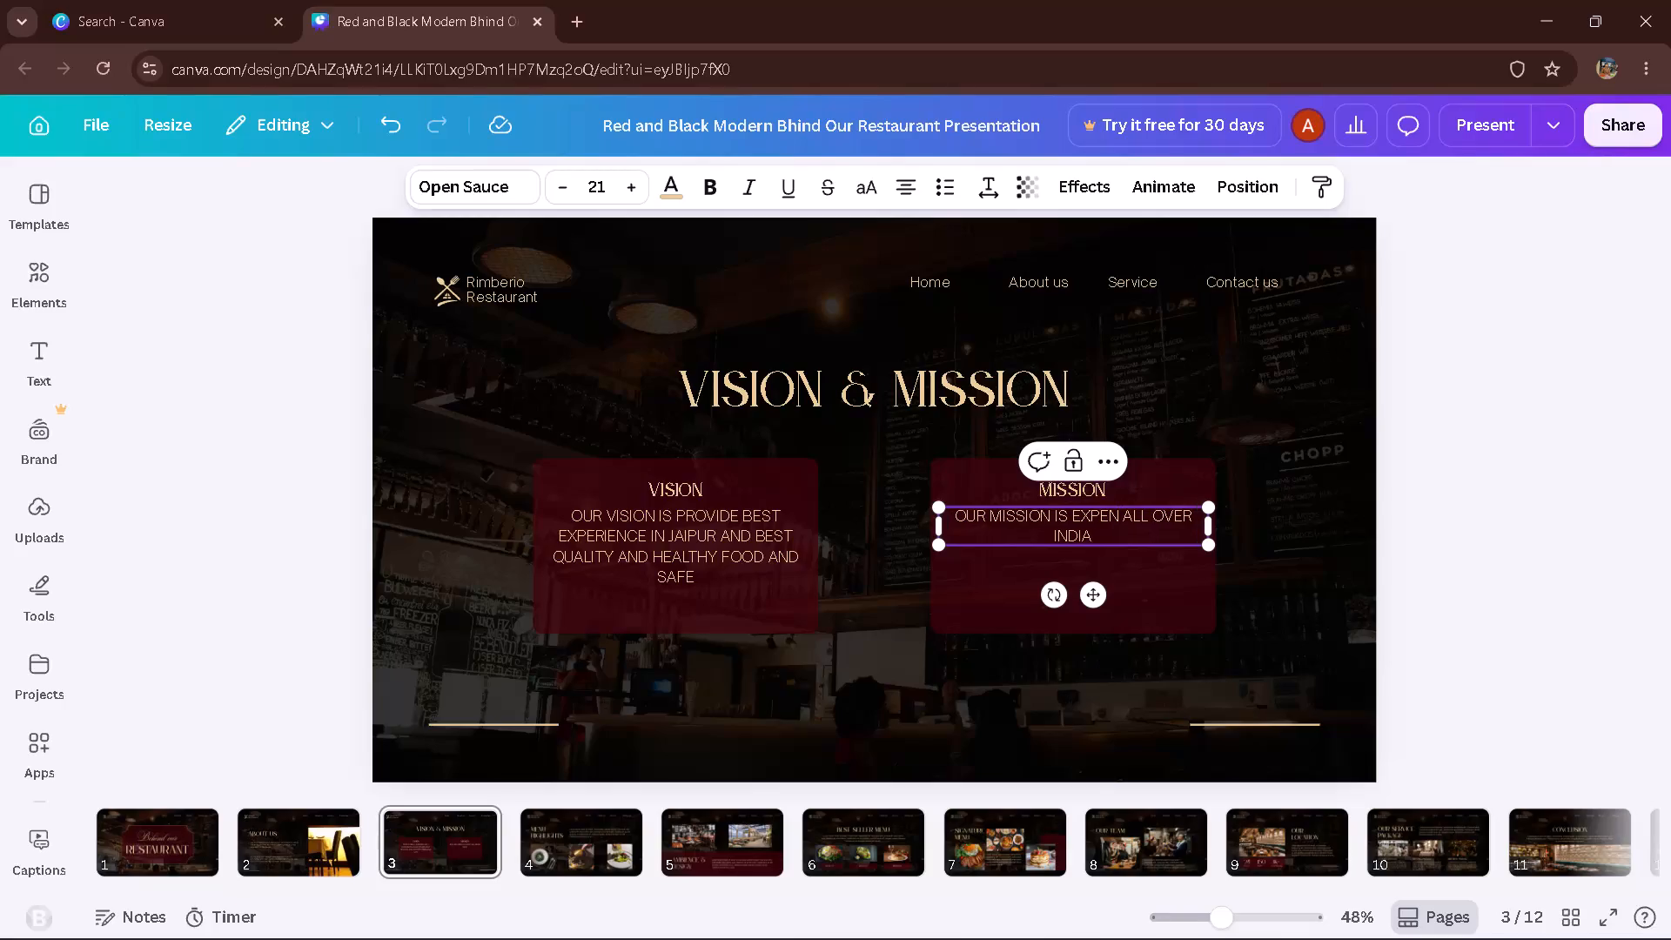
key("d")
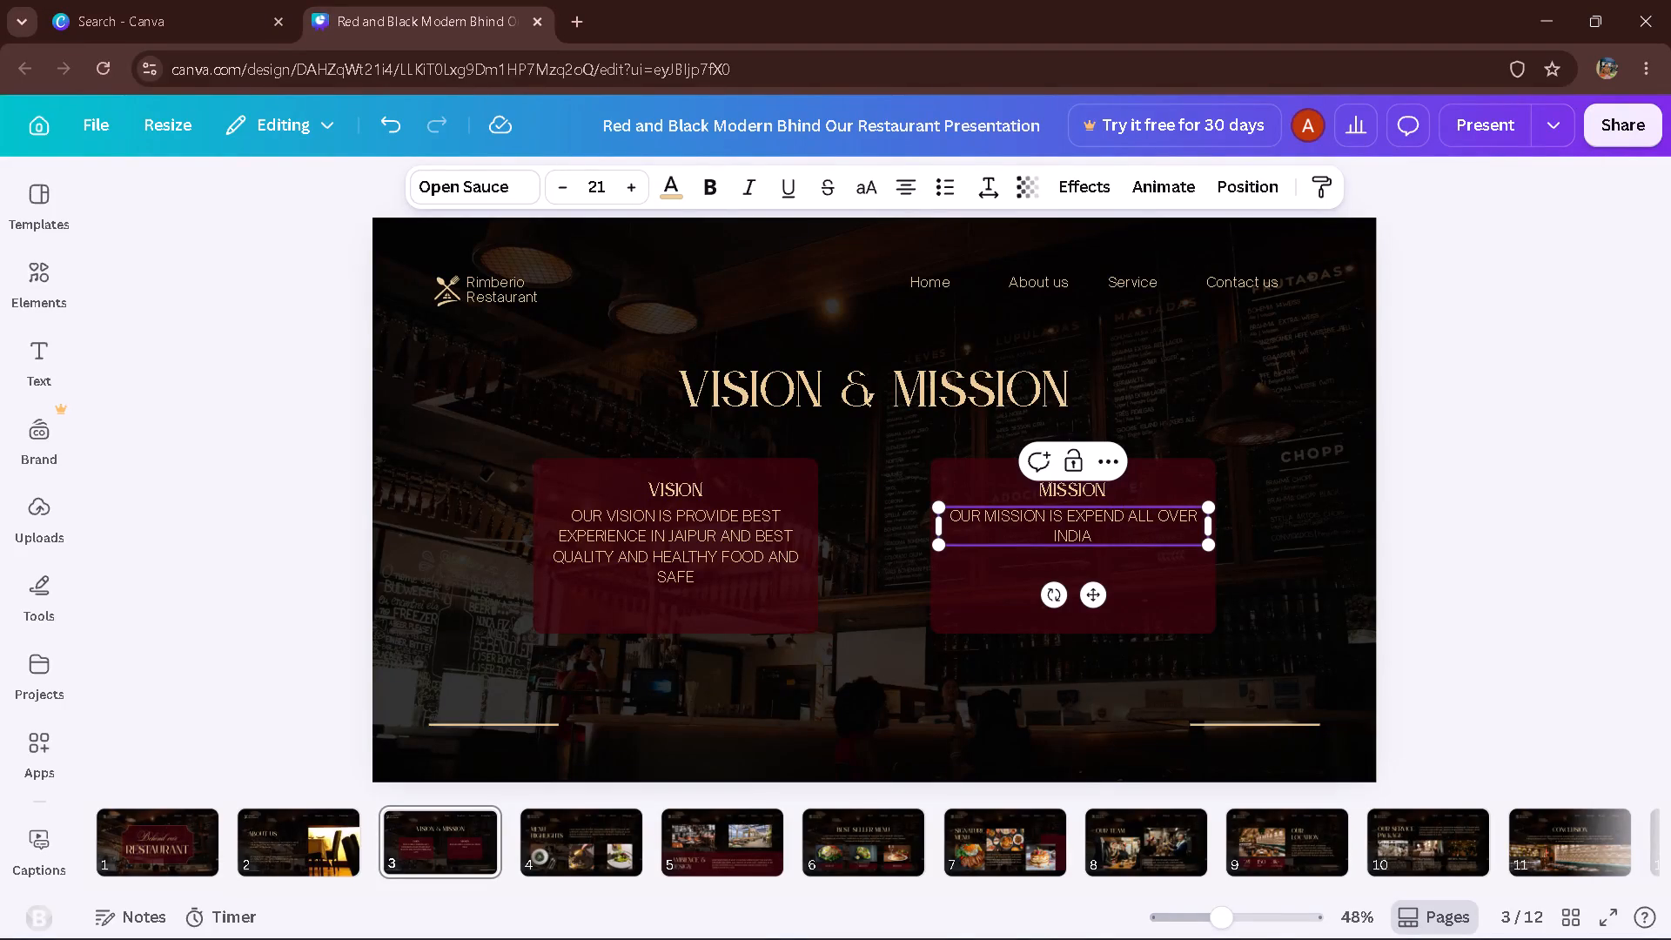
Continue the Mission paragraph after "INDIA" with "AND MAKE BEST".
key("Down")
key("space")
type("AN")
type("D MAKE")
key("space")
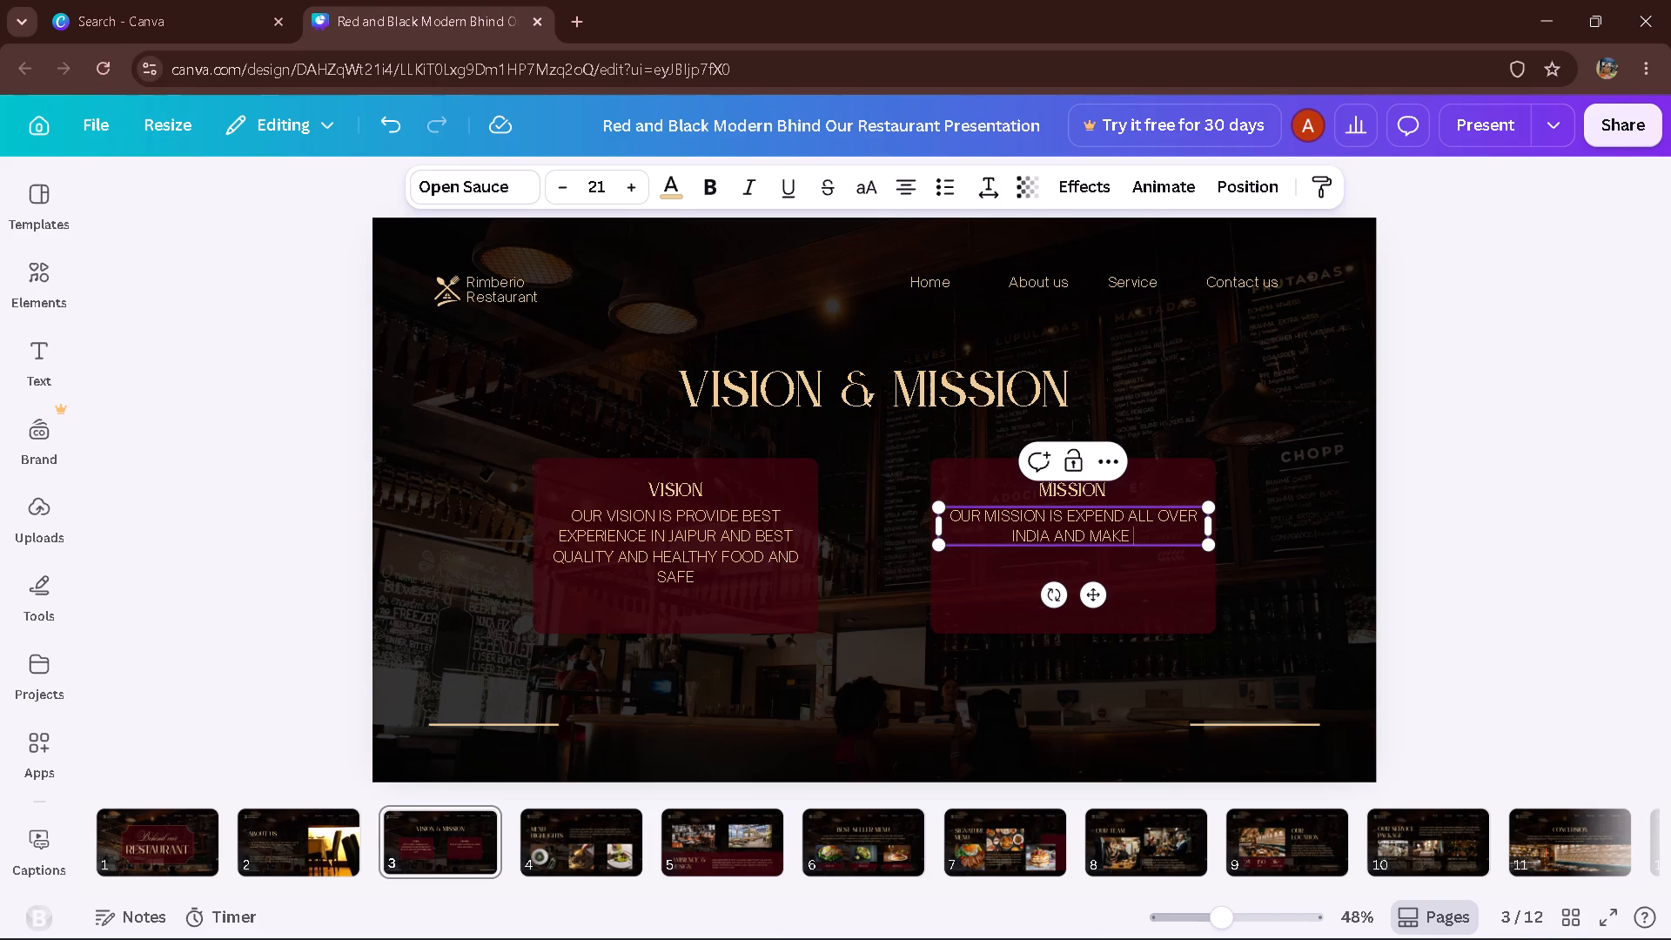
type("BEST")
key("space")
Continue the Mission paragraph with "LUXARYEST HOTEL IN".
type("LUXAS")
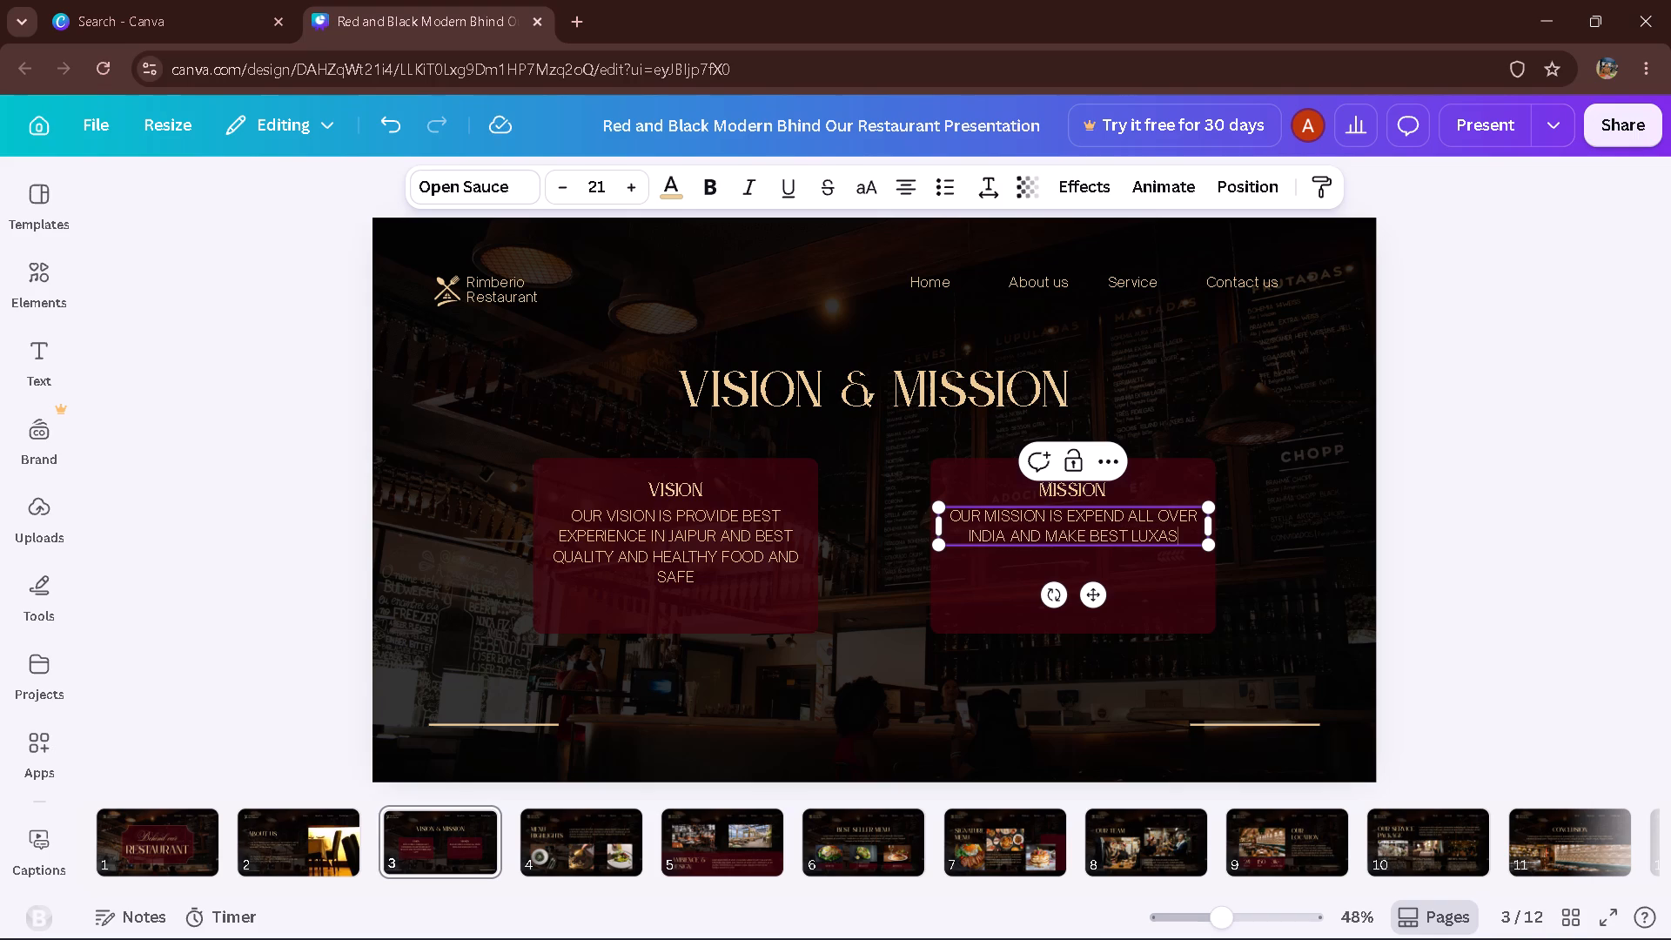
type("RY")
key("BackSpace")
key("BackSpace")
key("BackSpace")
key("BackSpace")
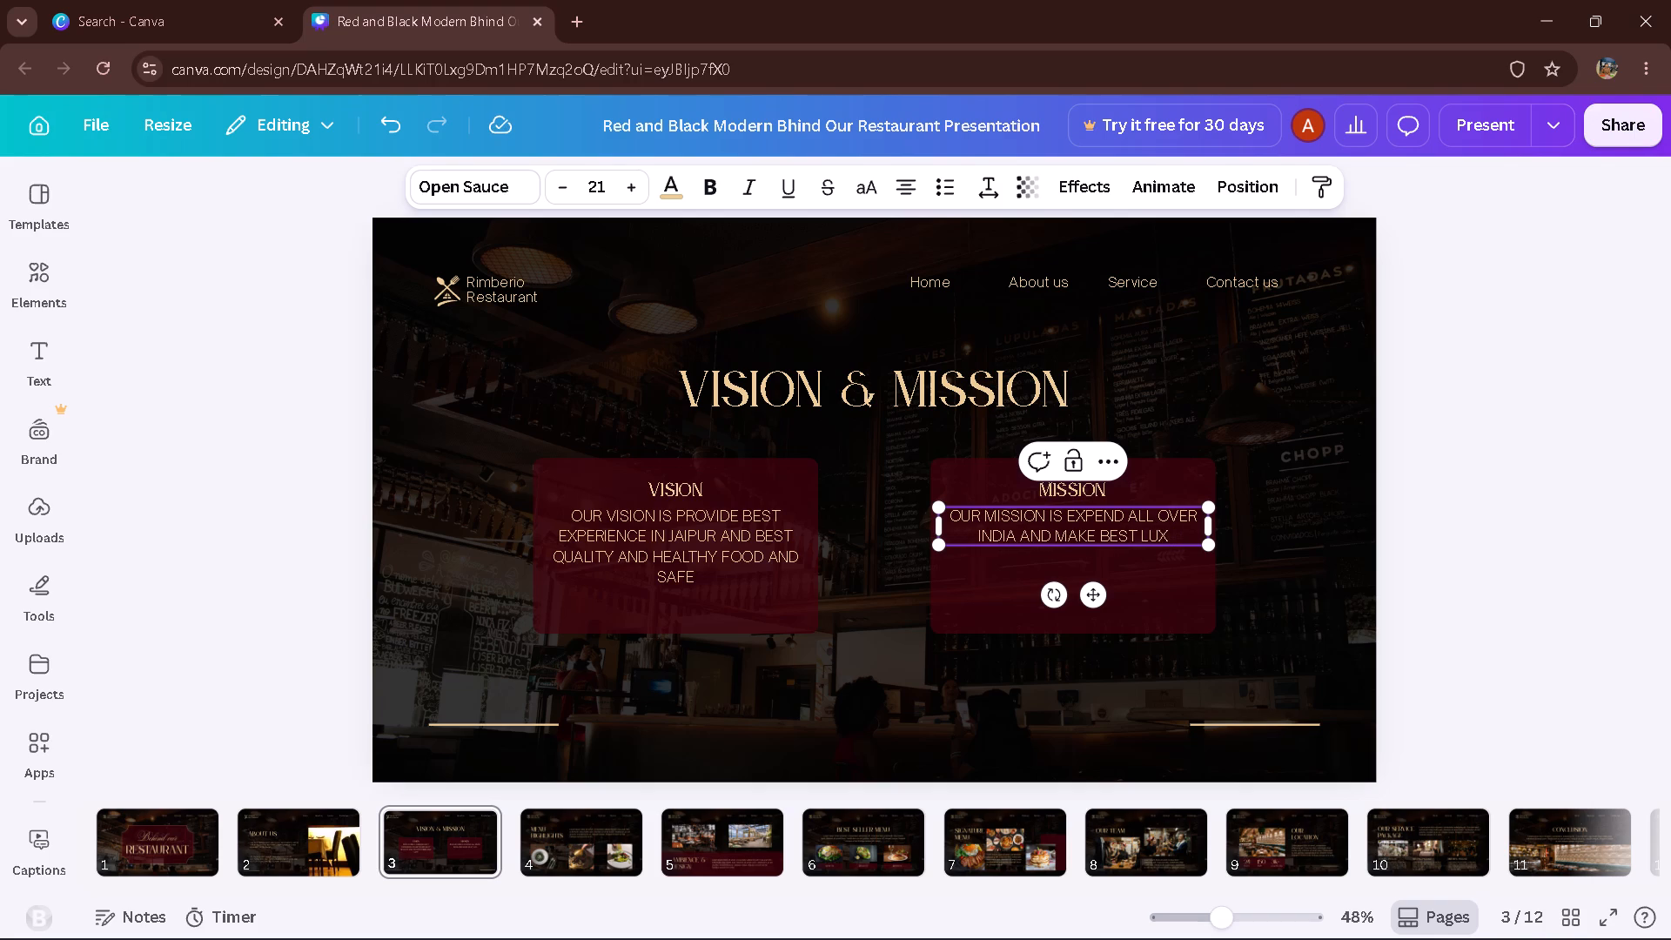
type("ASY")
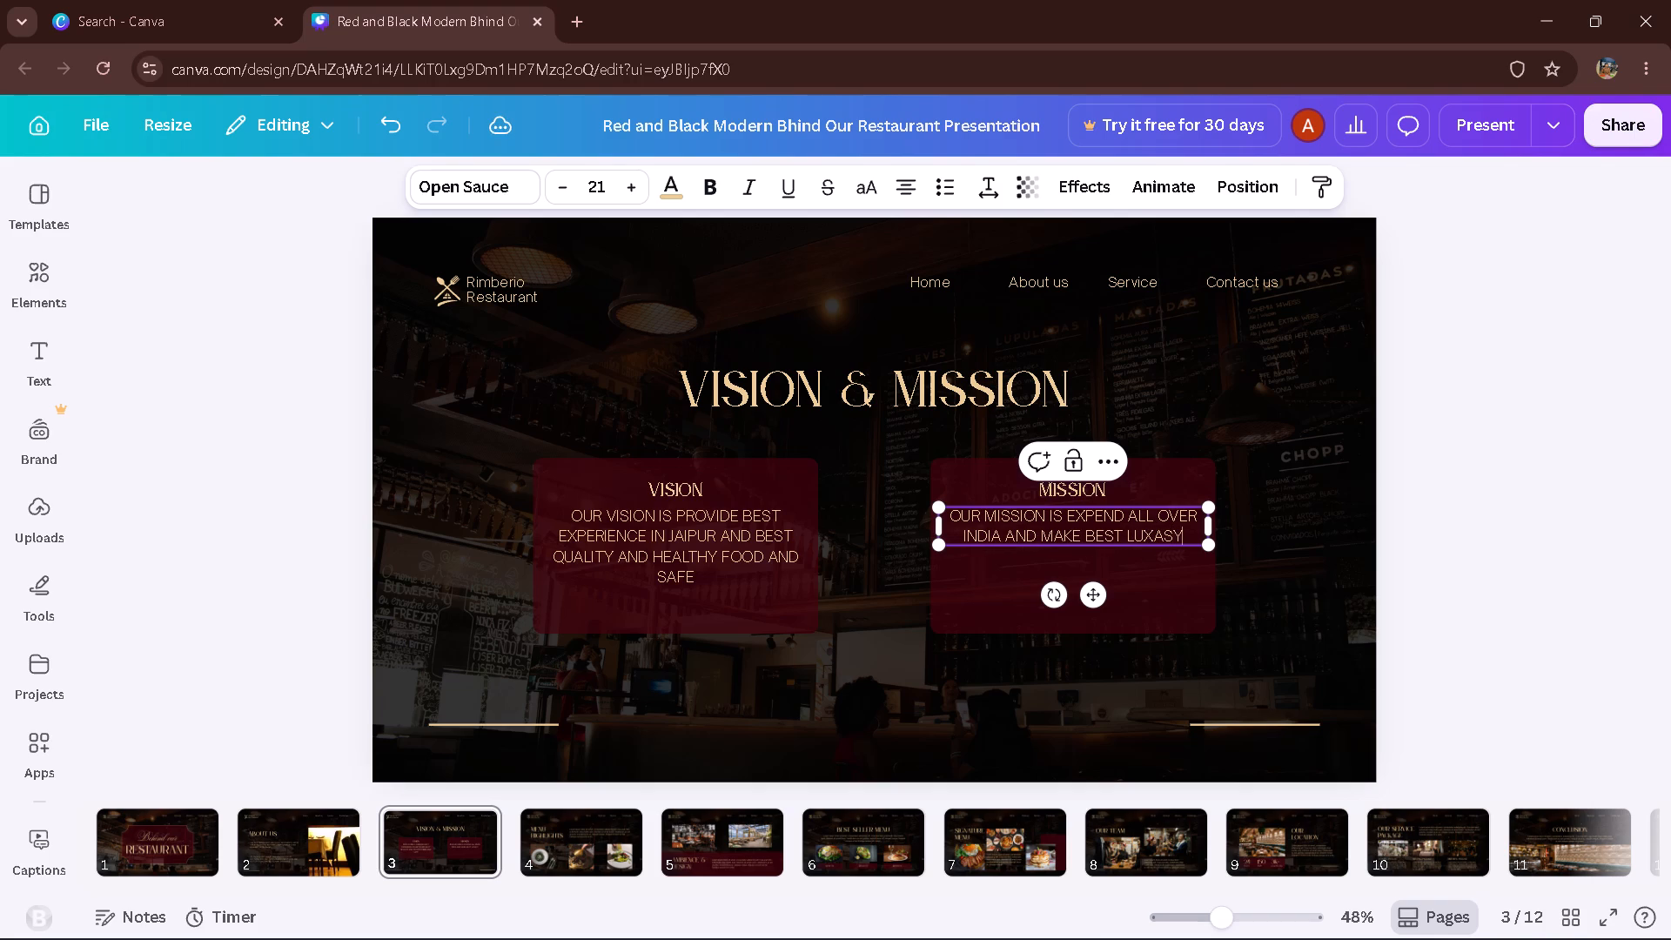
key("BackSpace")
key("BackSpace")
key("BackSpace")
key("BackSpace")
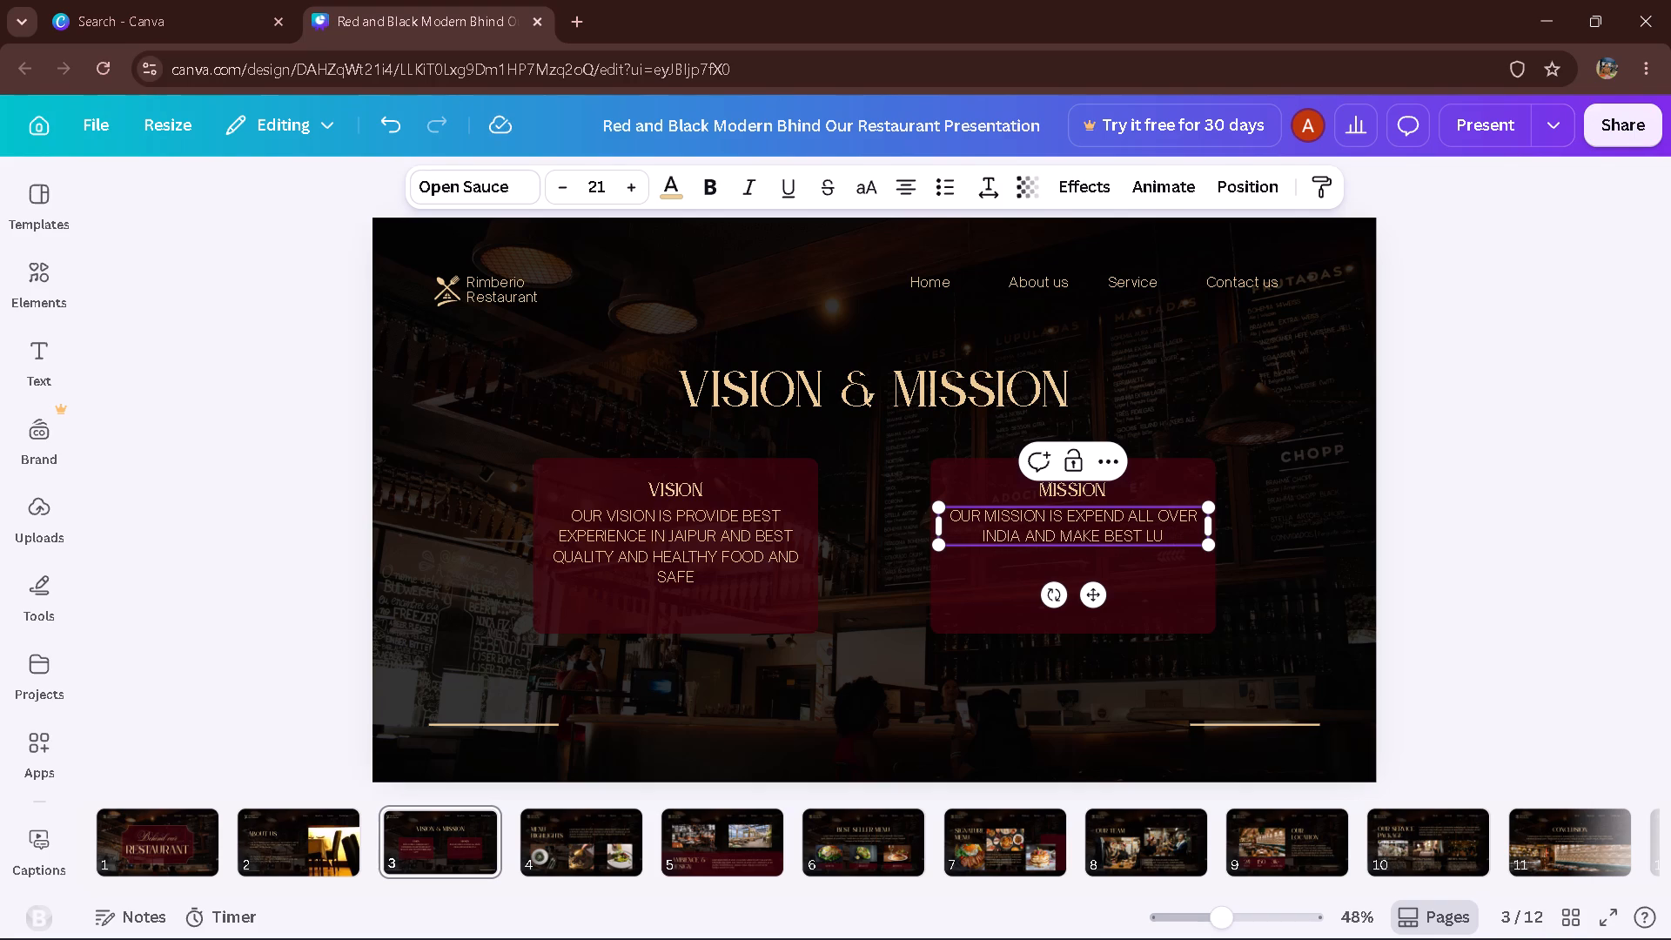
type("XA")
type("RYEST HOTEL IN")
key("space")
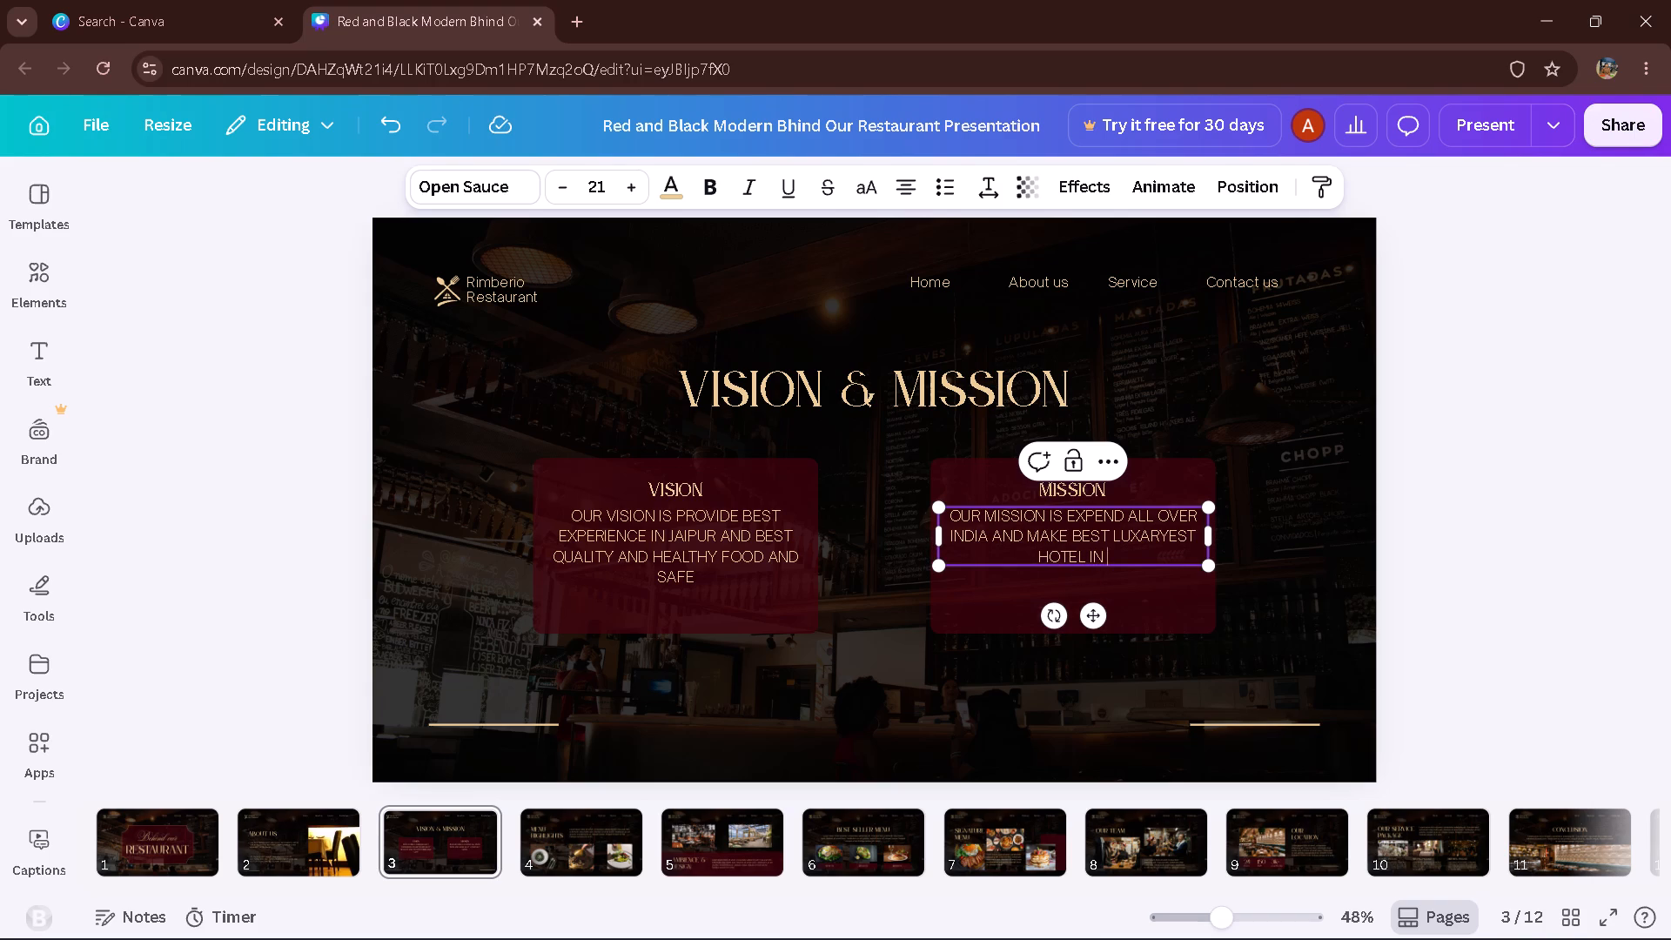
Finish the Mission paragraph with "OUT OF ALL WORLD".
key("o")
key("BackSpace")
type("OUT OF ALL O")
key("BackSpace")
type("WORLD")
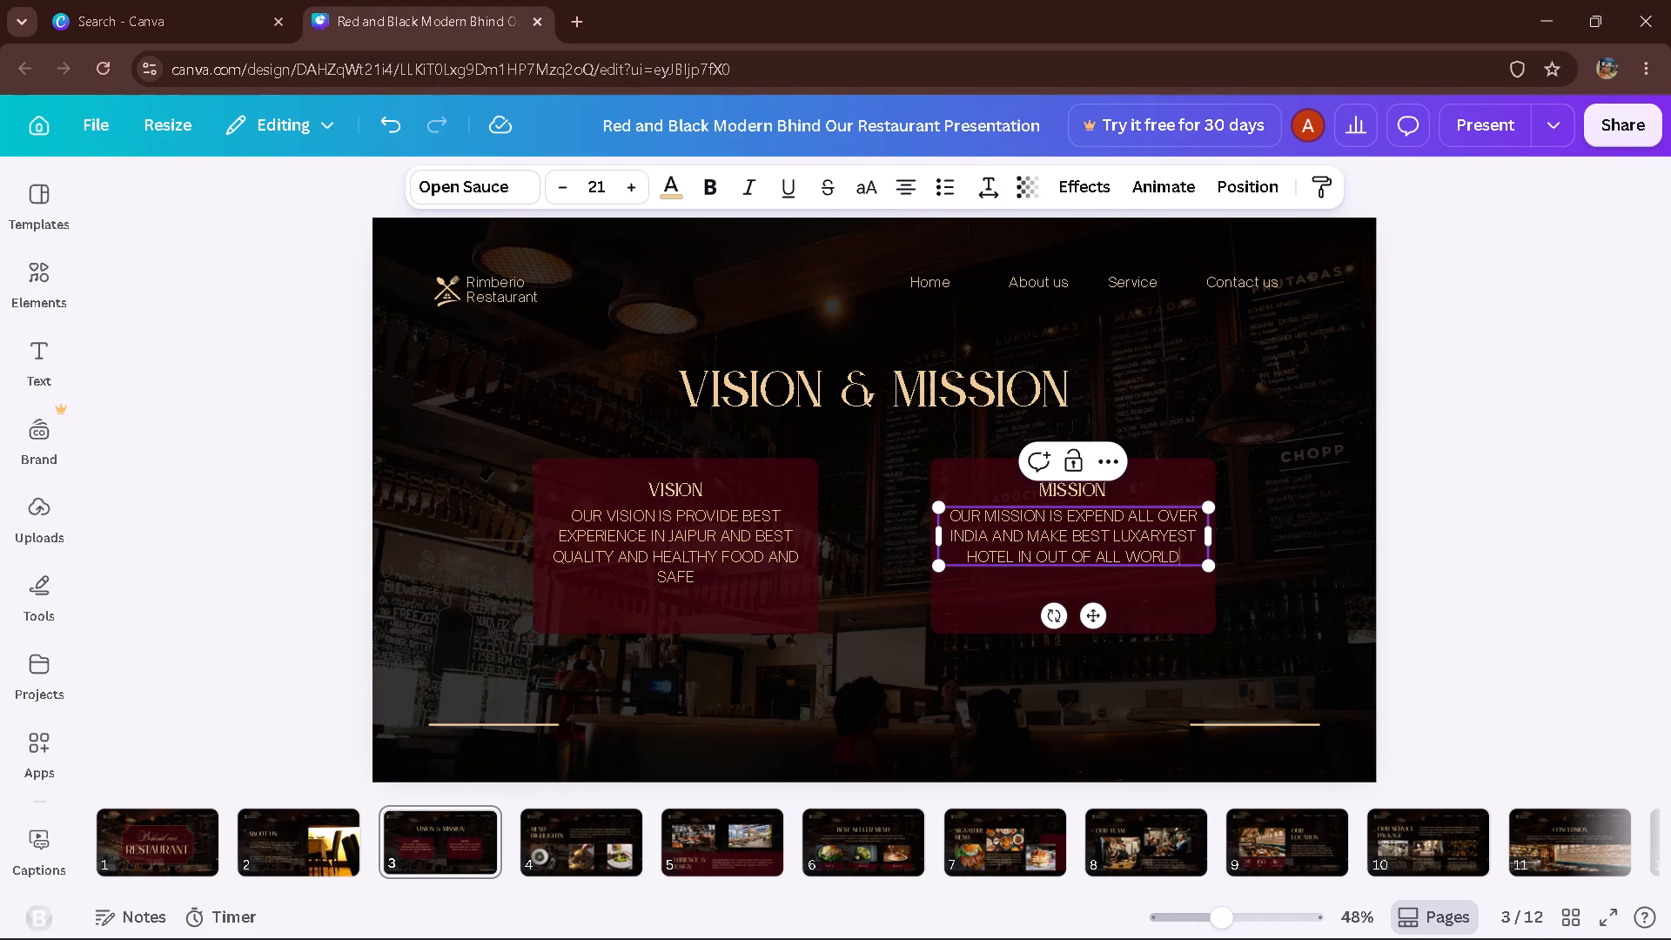
Replace the restaurant name beside the logo on page 3 with "ANSARI RESTORENT" on two lines.
double_click(521, 274)
key("BackSpace")
type("ANSARI")
key("Return")
type("RESTORENT")
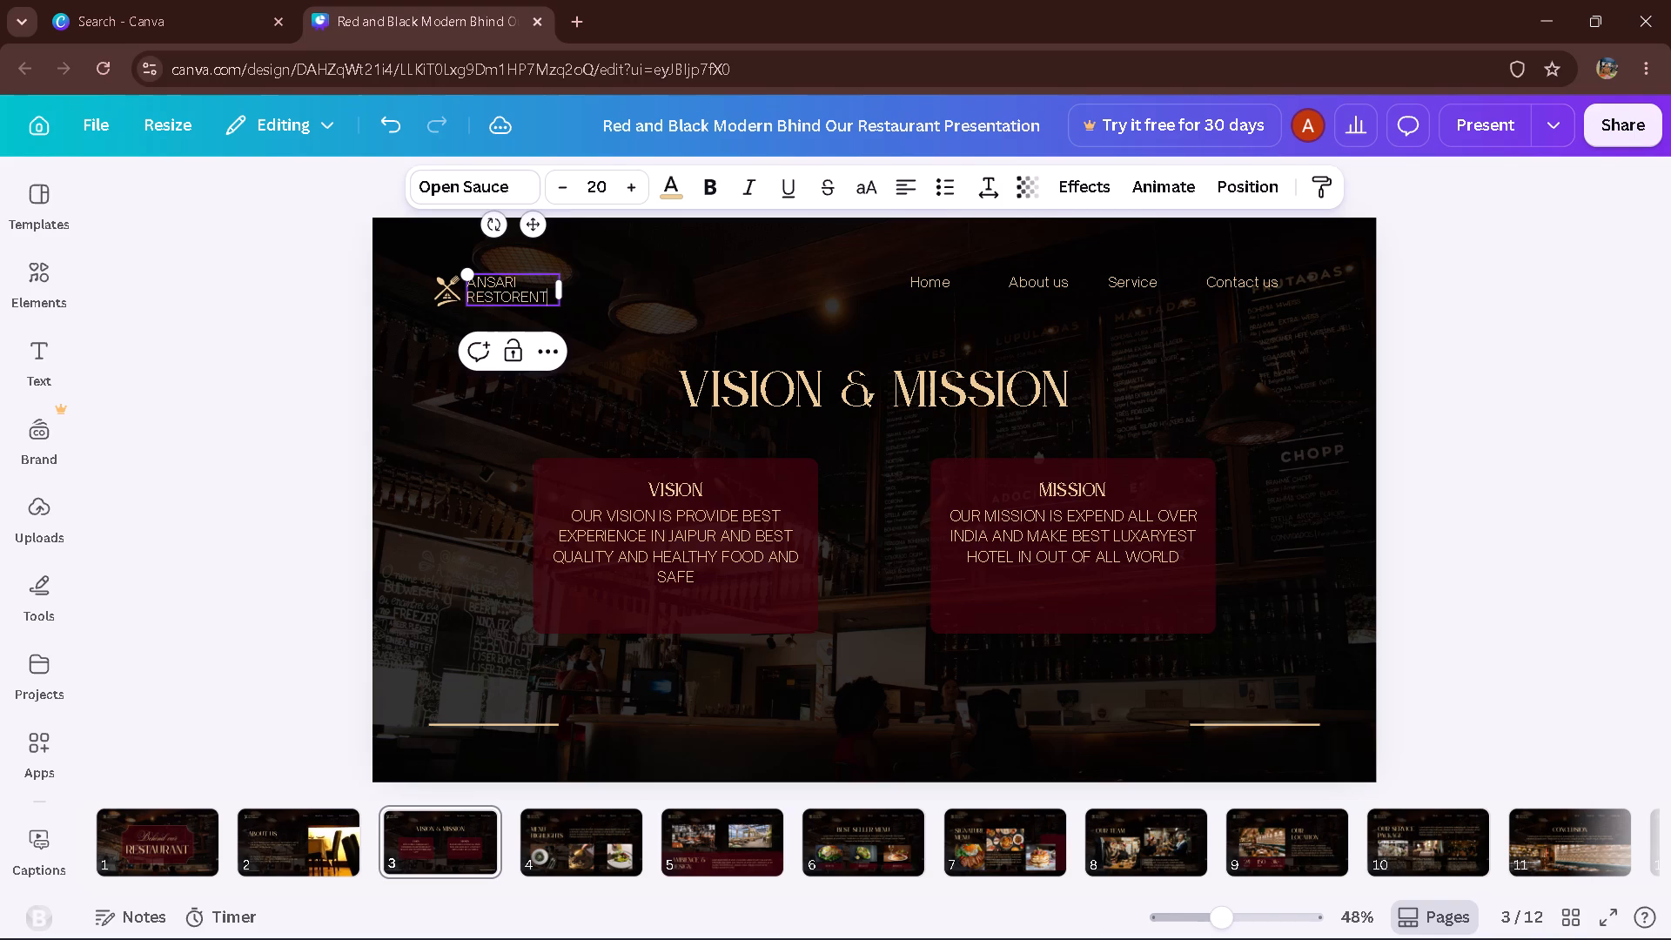
On page 4, Menu Highlights, replace the restaurant name beside the logo with "ARMAN RESTORENT" on two lines.
left_click(586, 853)
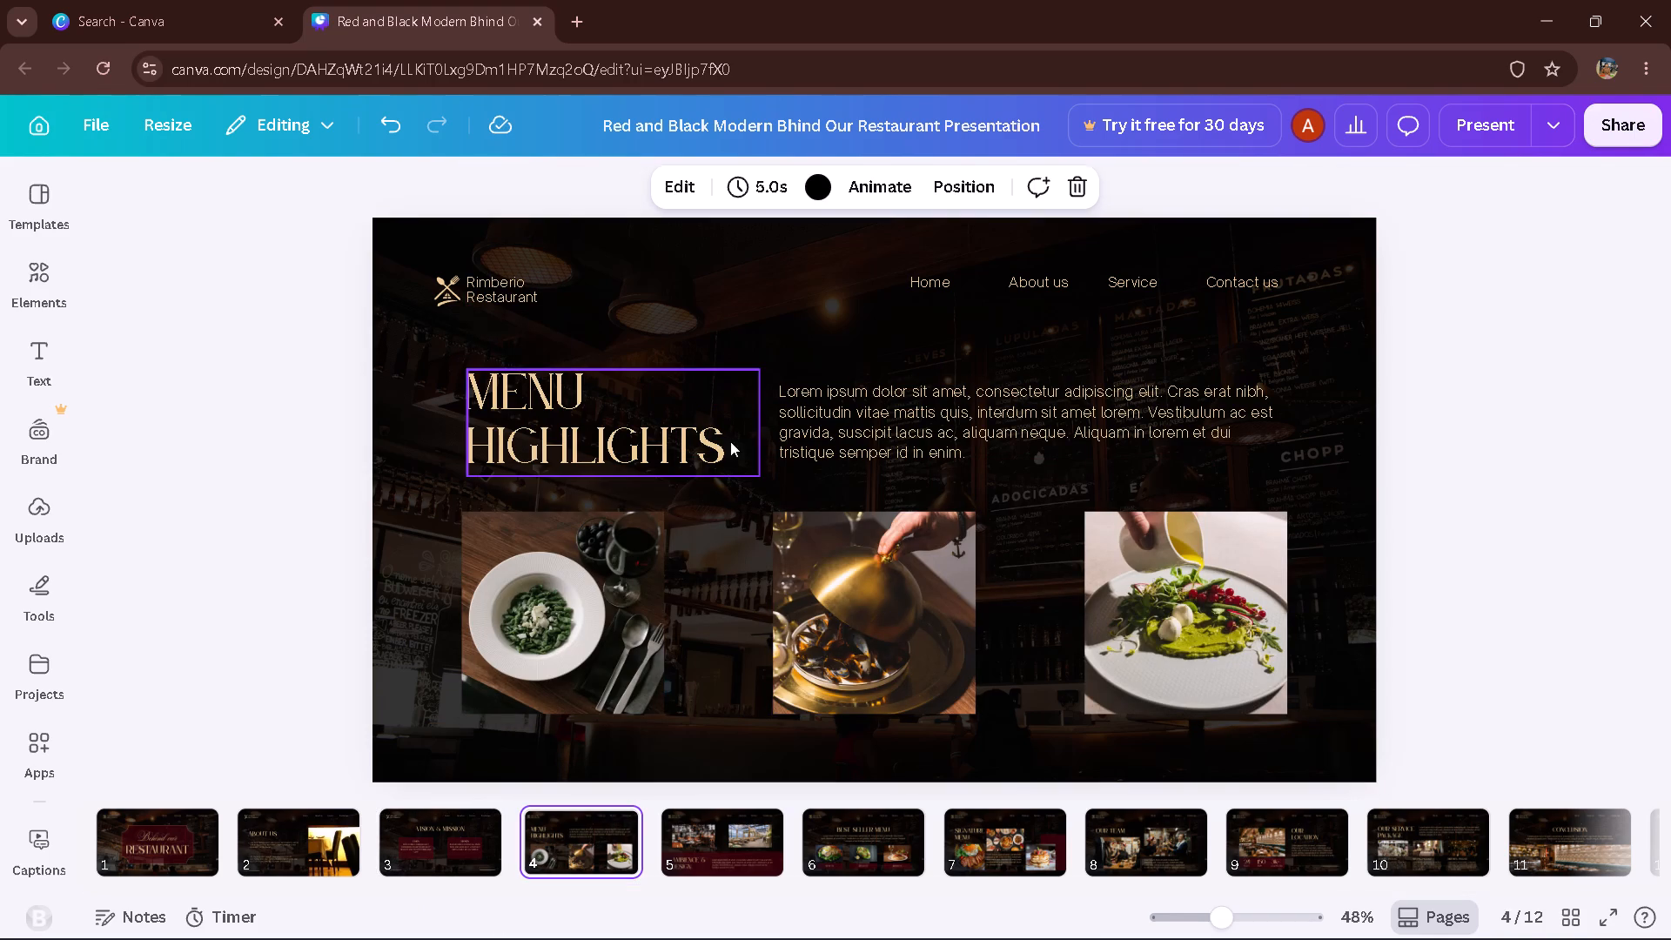
double_click(487, 288)
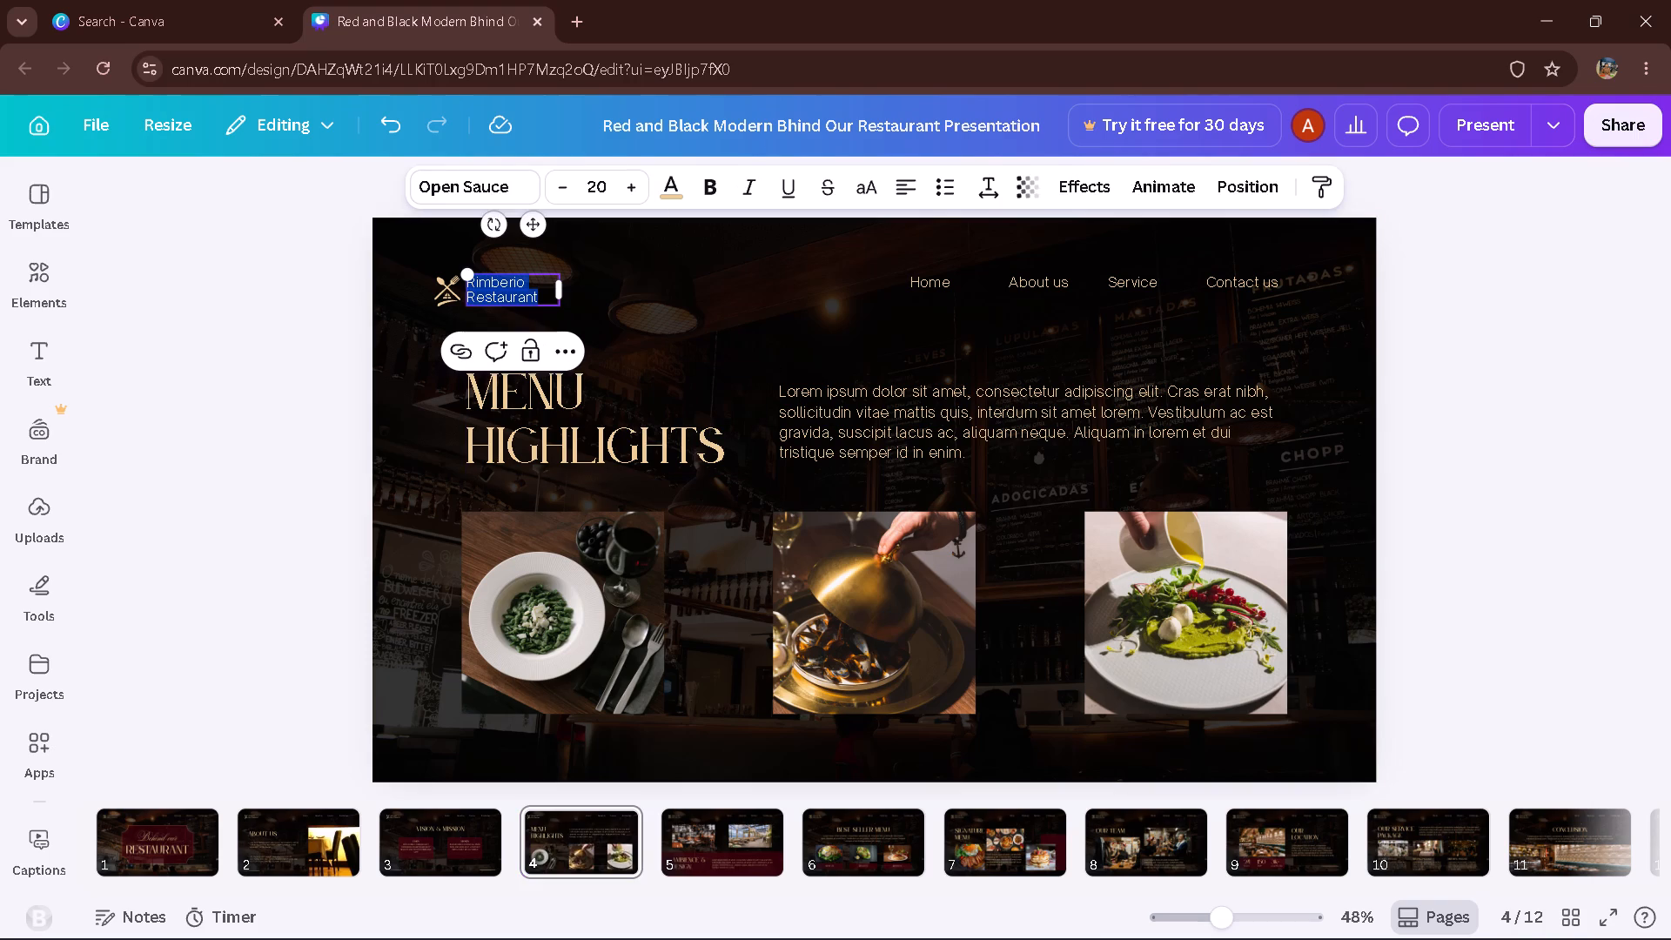
key("BackSpace")
type("ARMAN")
key("Return")
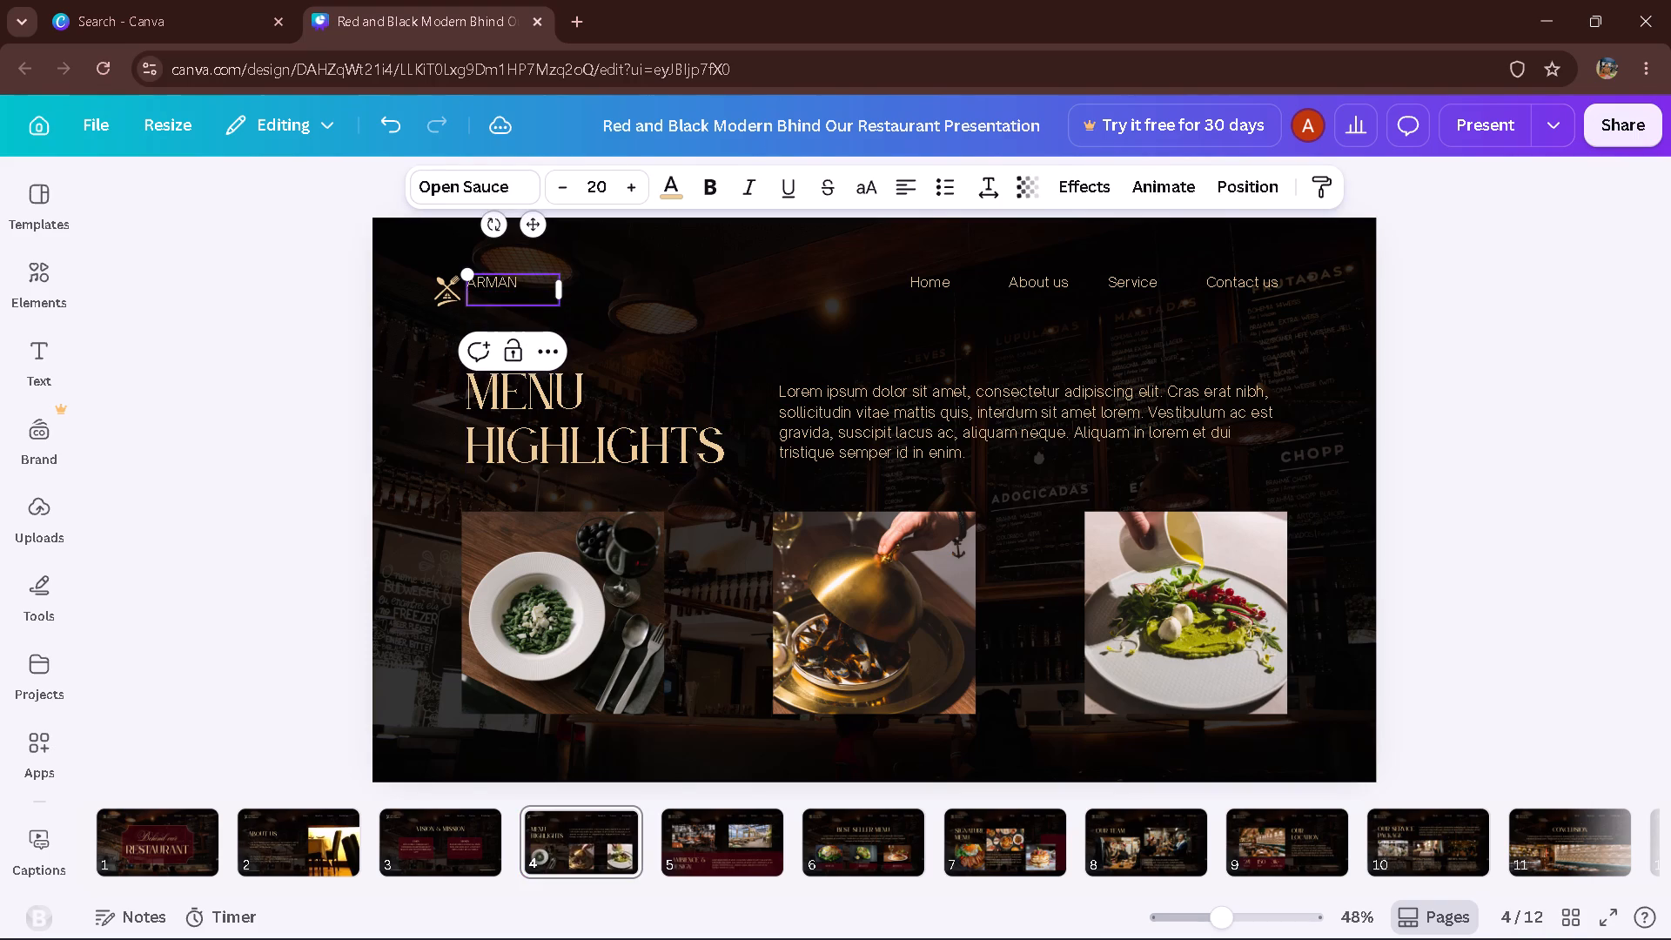
type("RESTORENT")
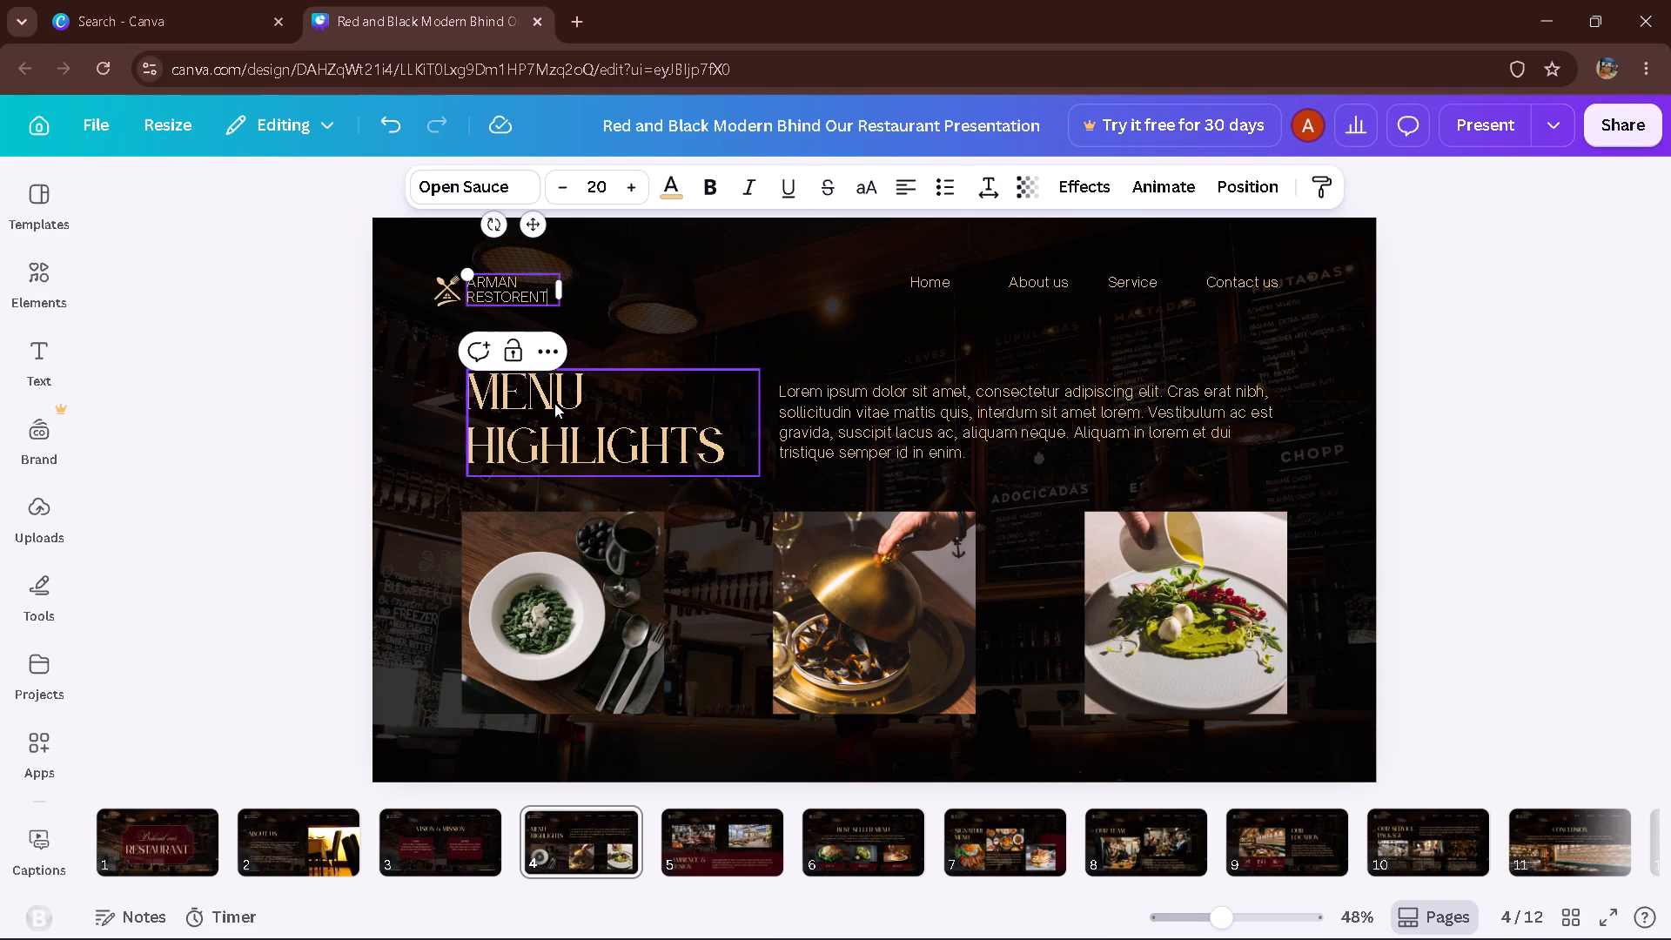
double_click(1609, 487)
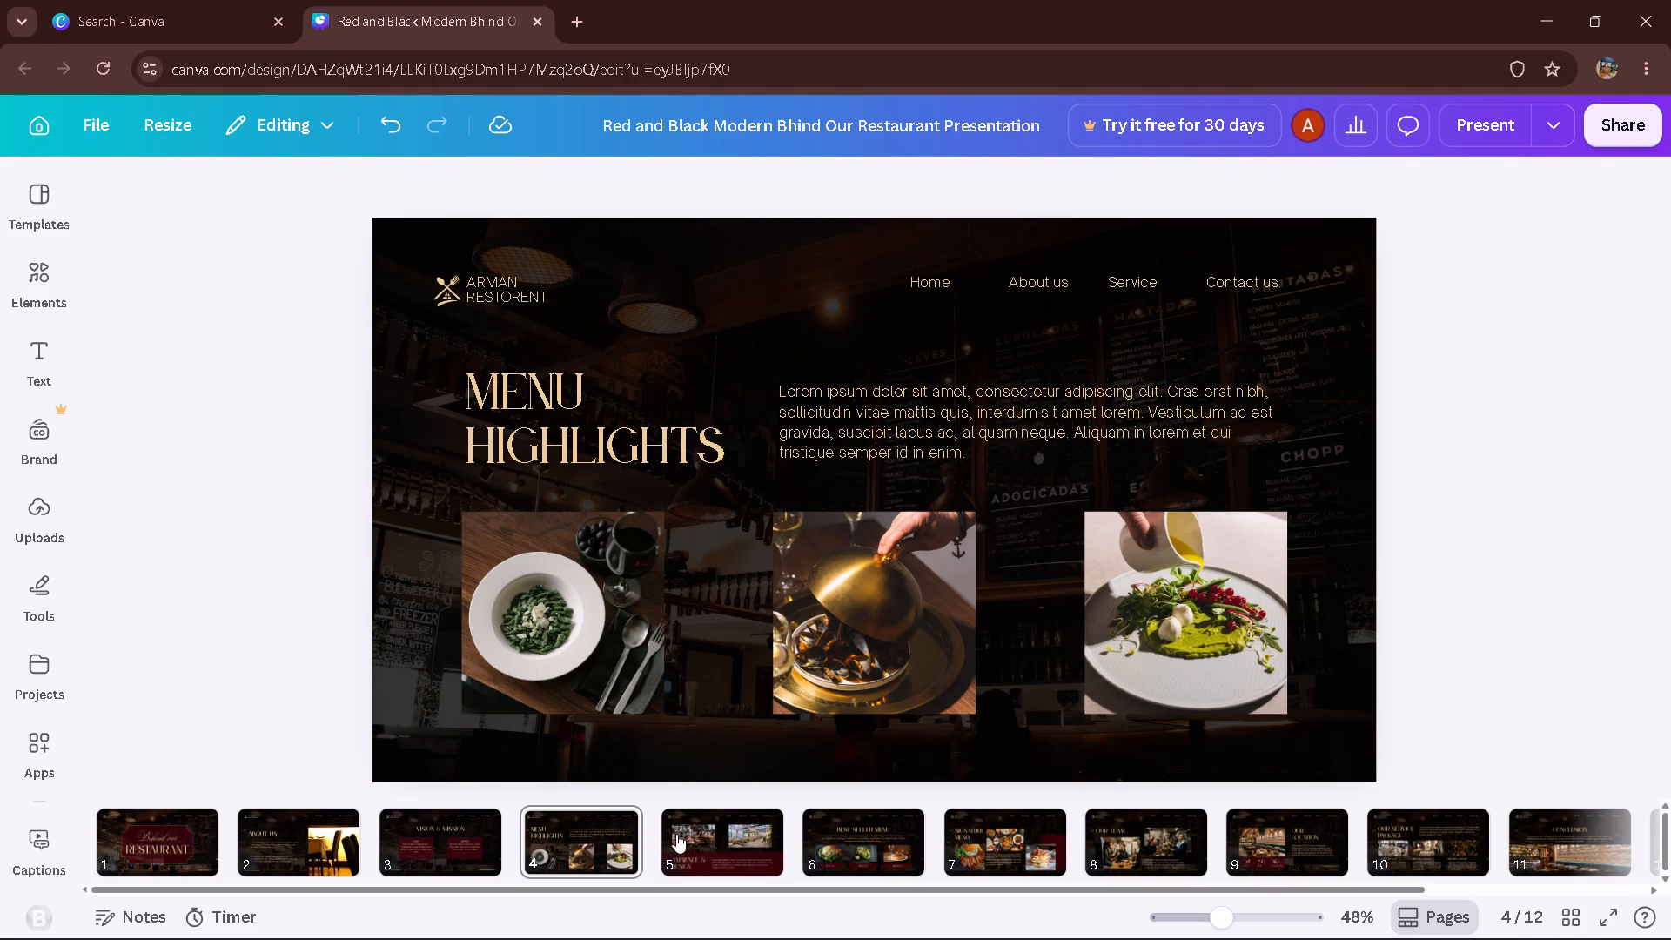
On page 5, Ambience & Design, replace the restaurant name beside the logo with "ANSARI RESTORENT" on two lines.
left_click(684, 834)
double_click(513, 300)
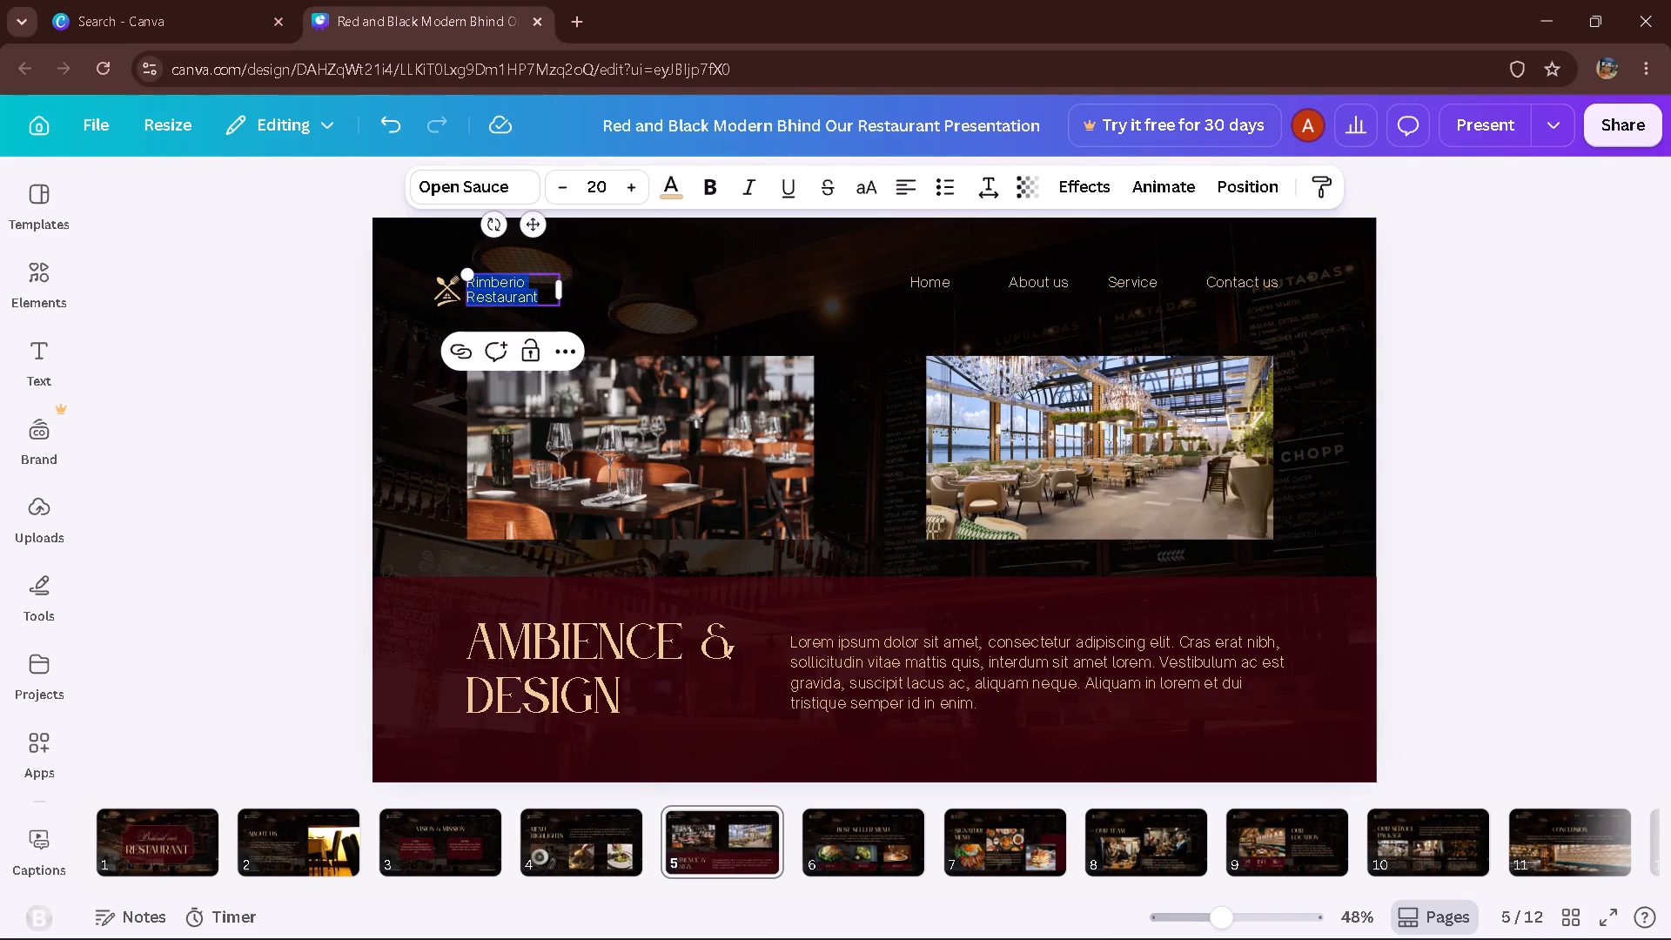
key("BackSpace")
key("a")
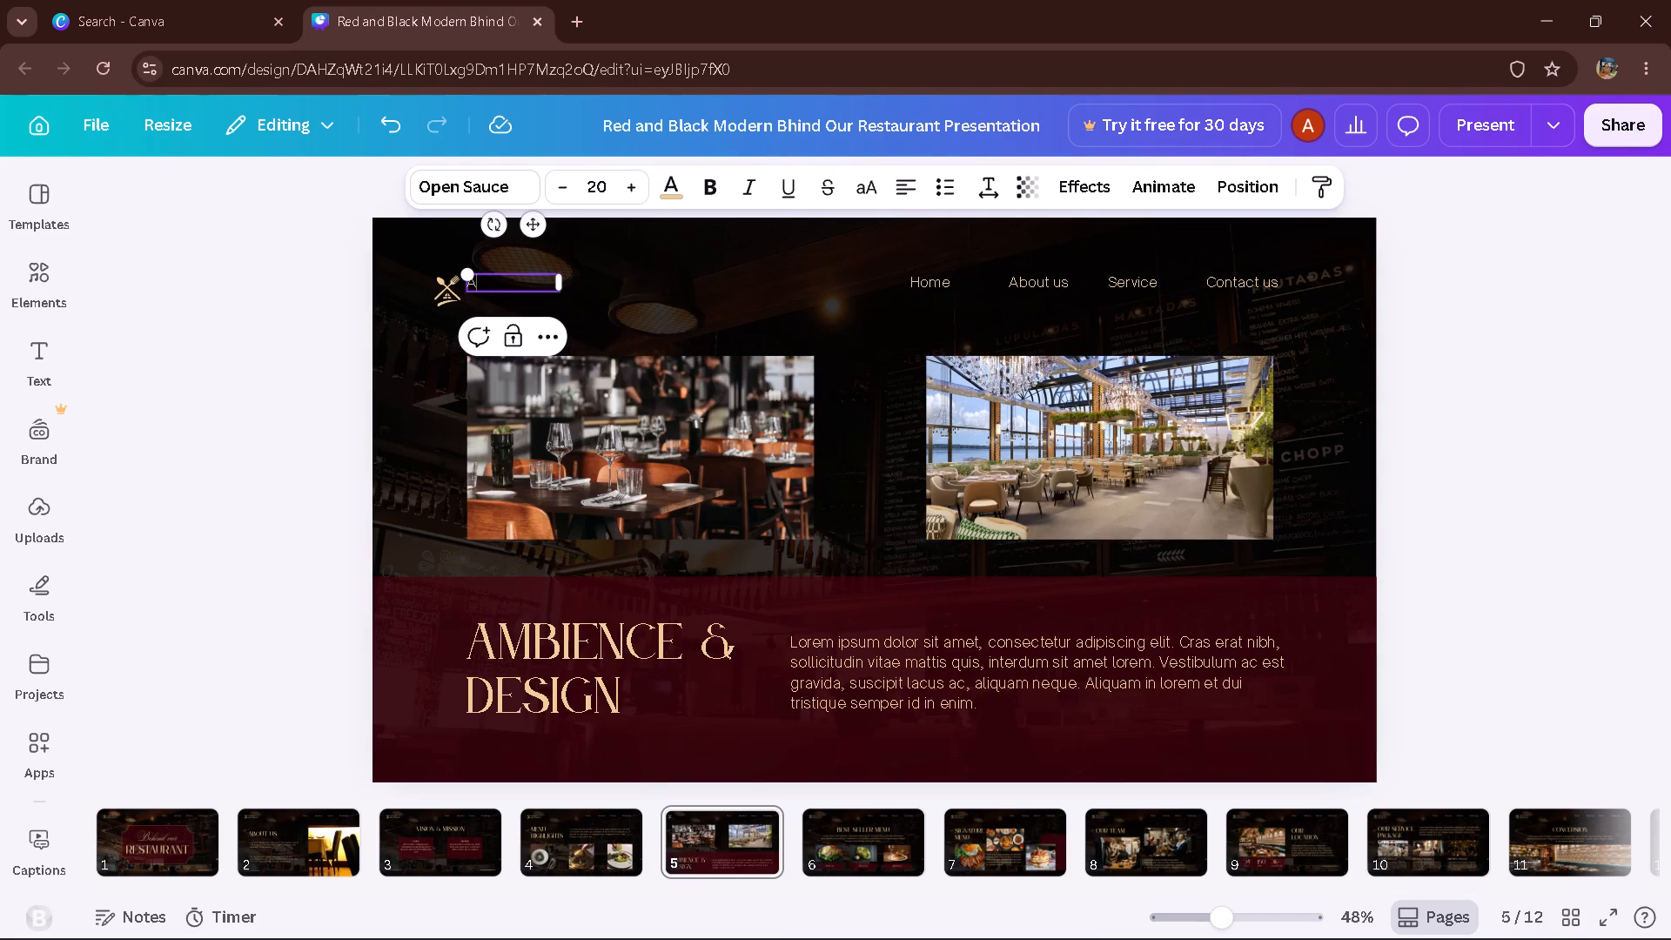
type("NSARI")
key("Return")
type("RES")
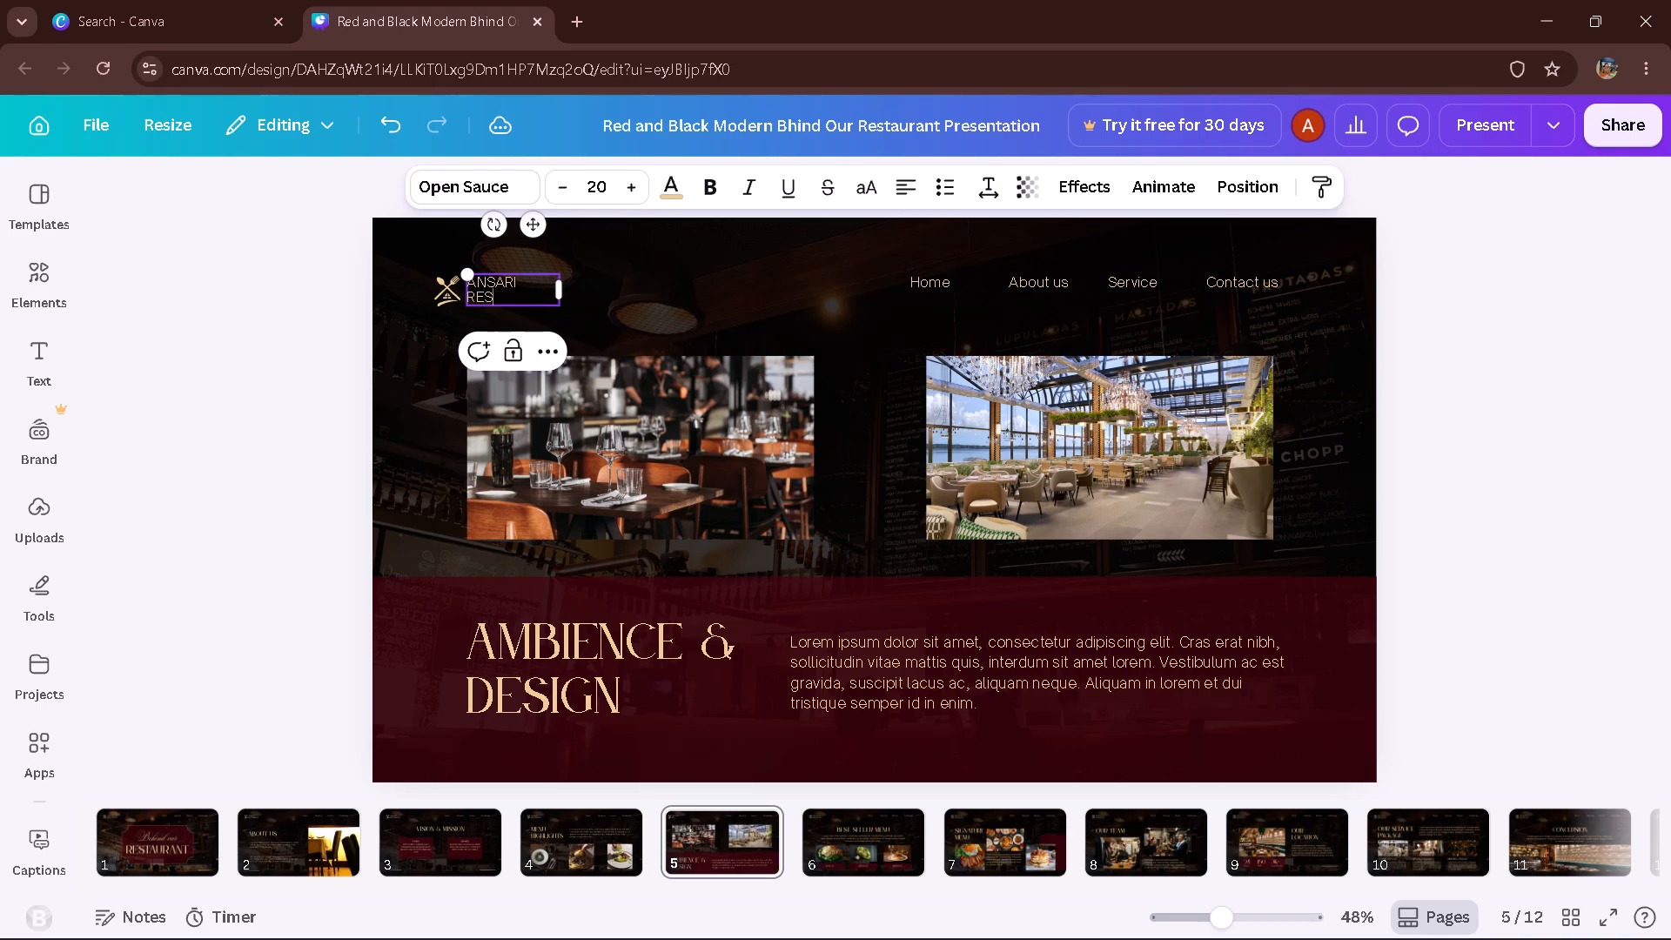
type("TO")
type("RENT")
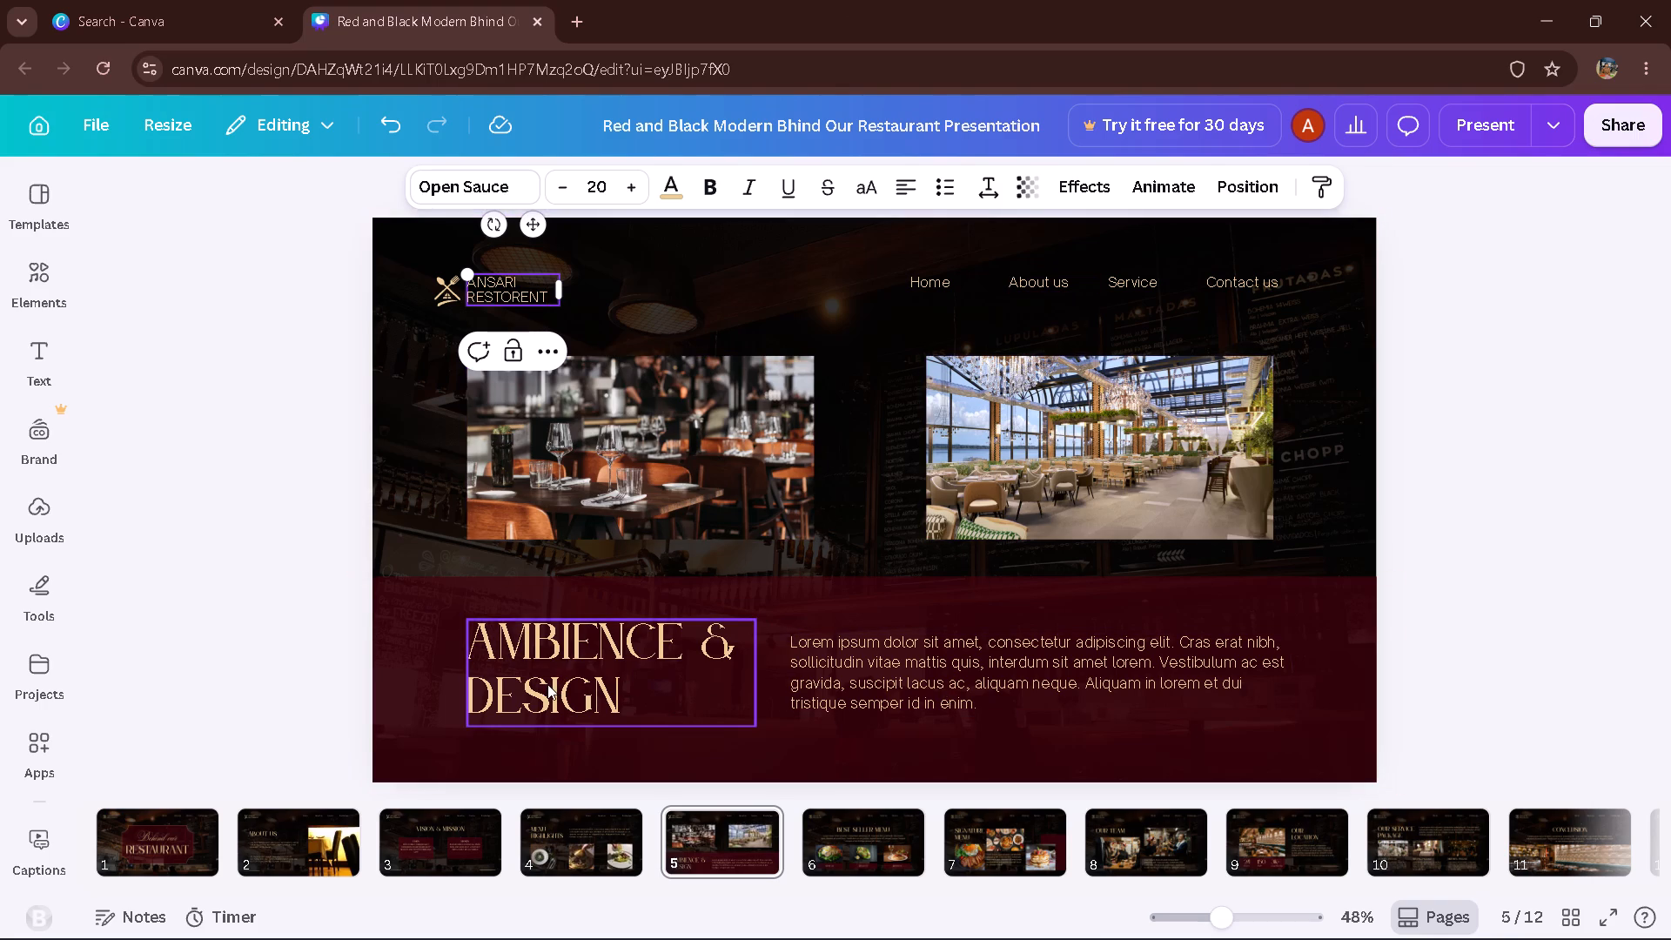
Replace the placeholder Ambience & Design paragraph with "OUR AMBIENCE IS THE BEST AMBIENCE IN JAIPUR".
double_click(856, 640)
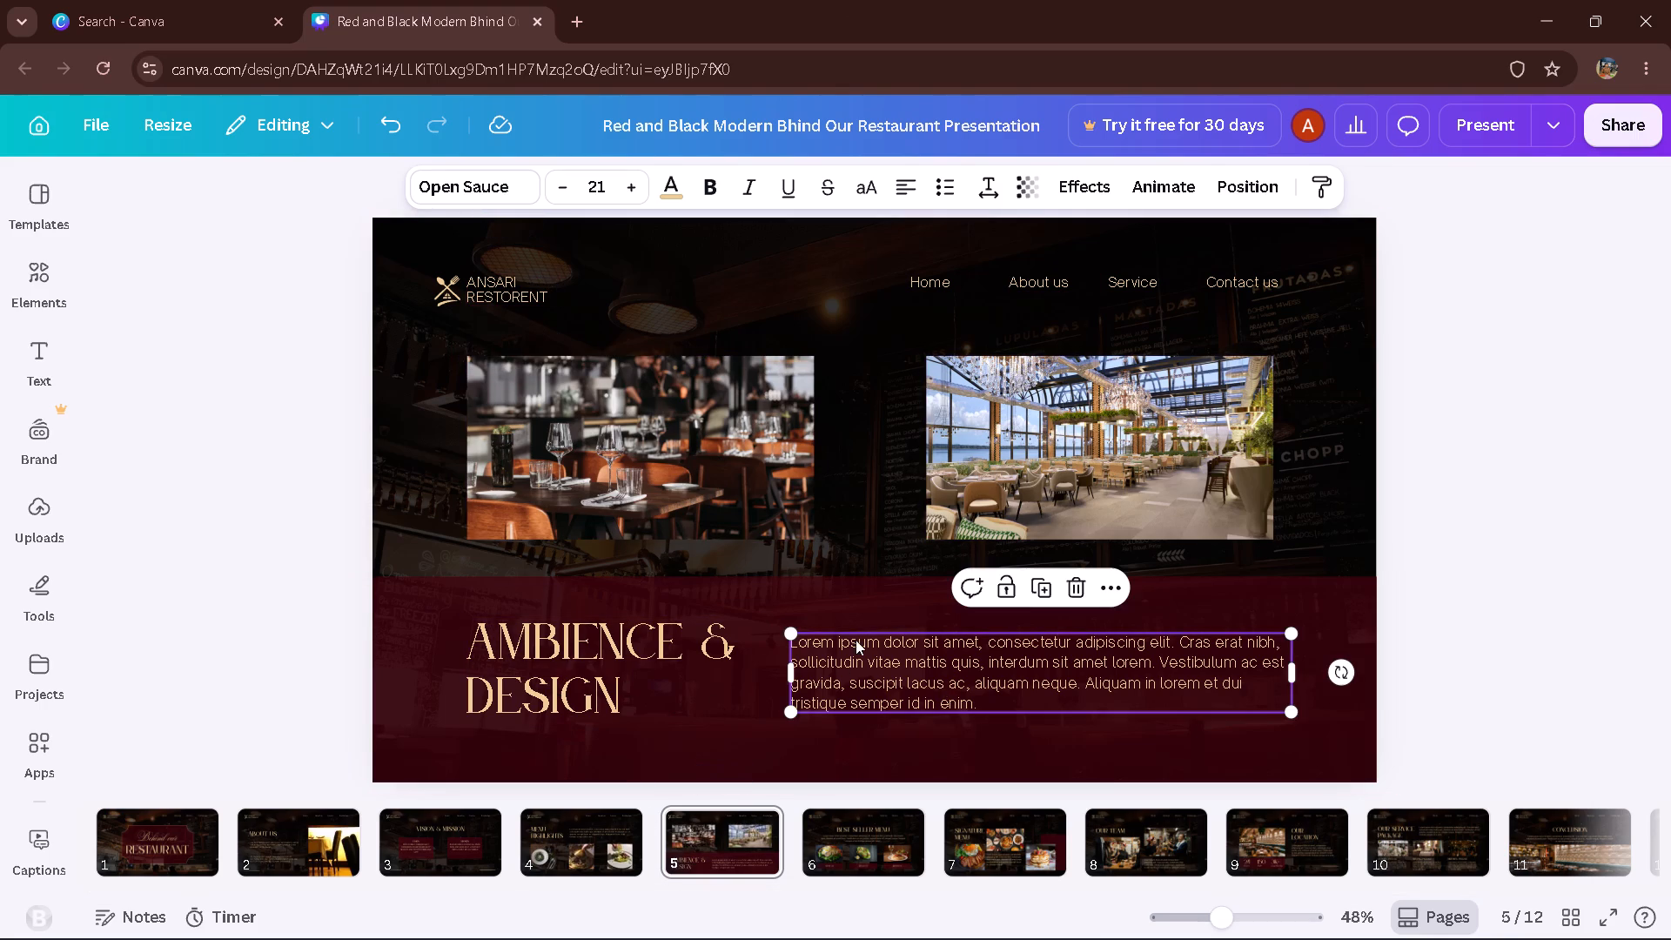
double_click(859, 635)
key("equal")
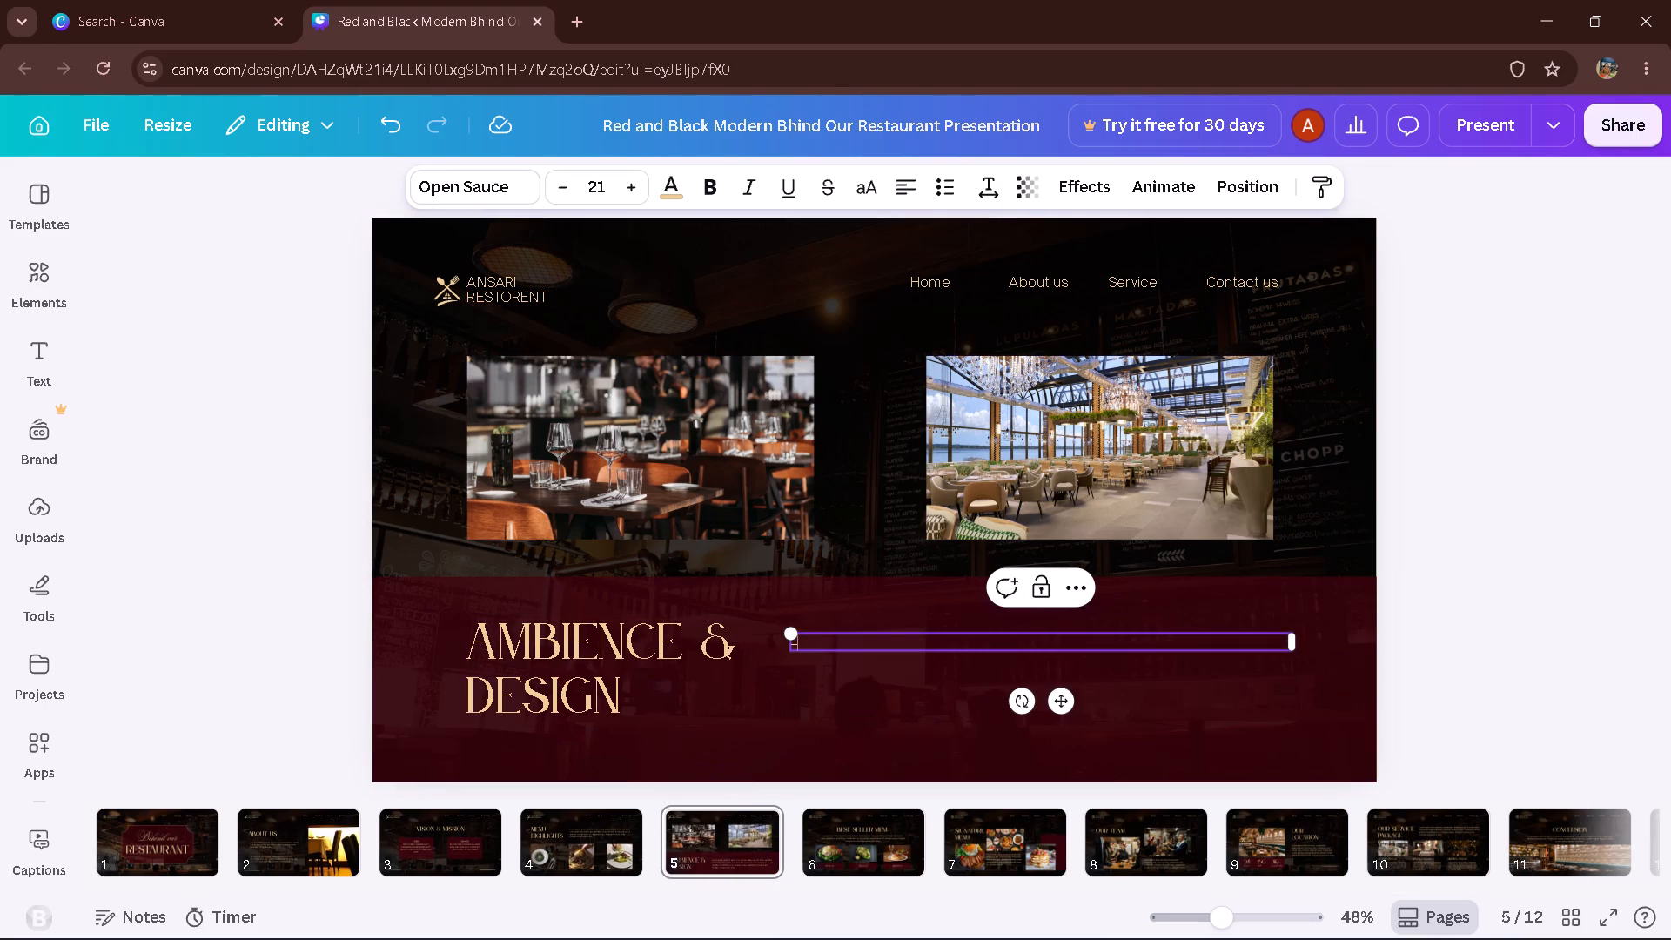
key("BackSpace")
type("OUR")
key("space")
type("AM")
type("BIE")
type("NCE")
key("space")
type("IS THE BEST AMBIENCE IN")
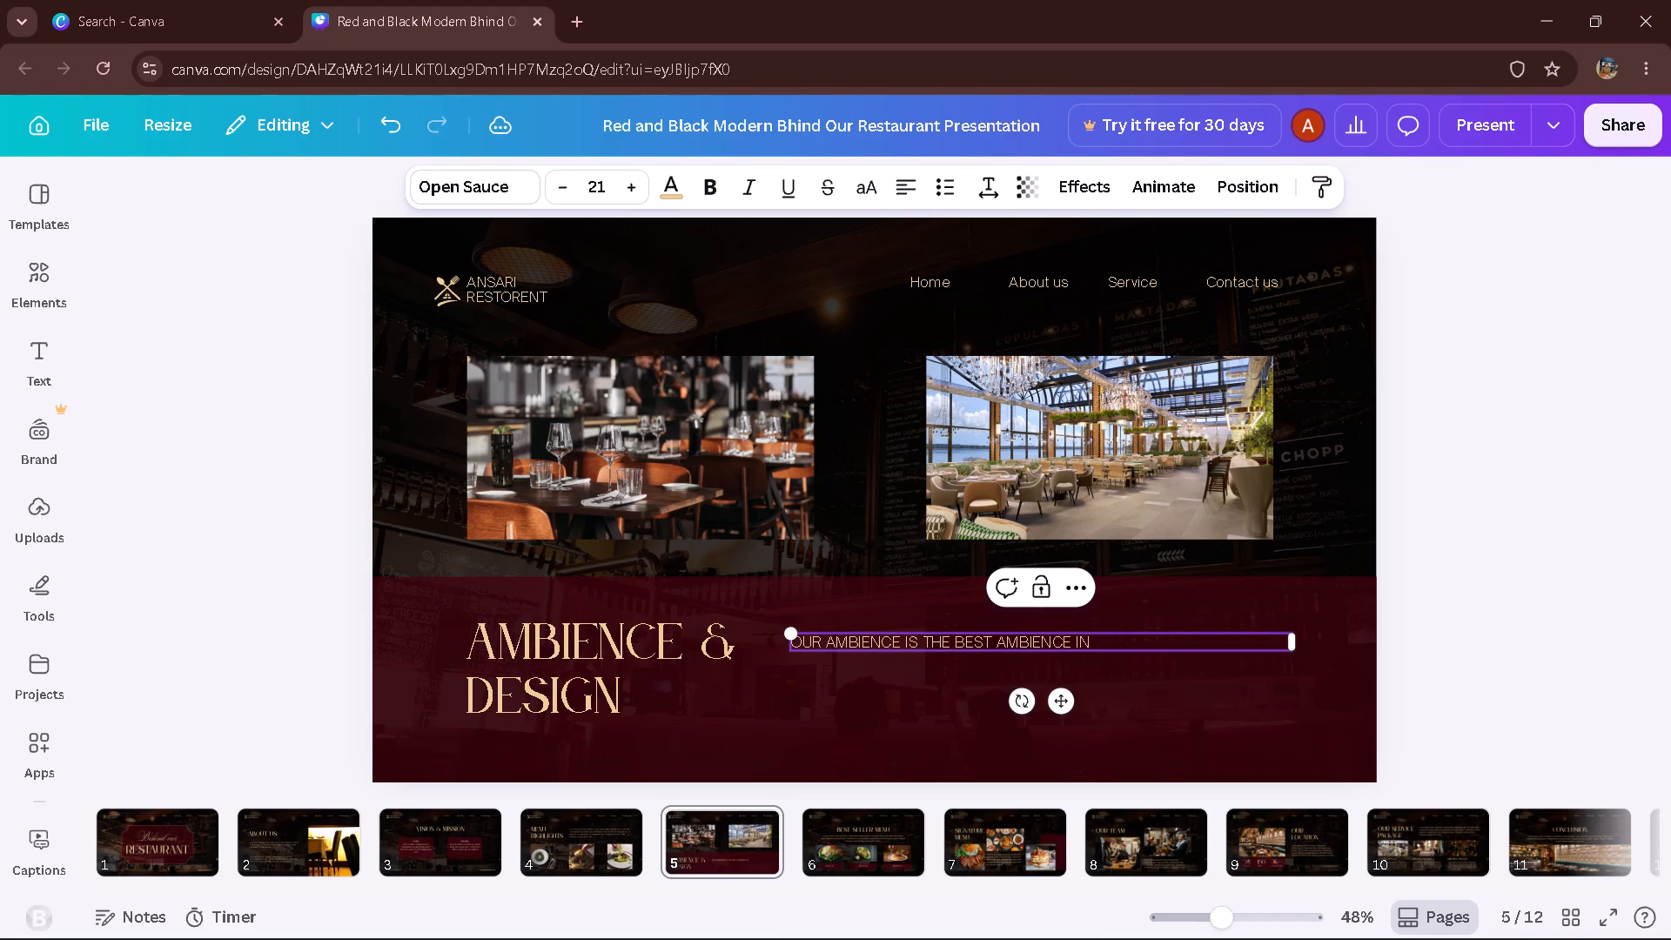
key("space")
type("ALL")
key("BackSpace")
key("BackSpace")
key("BackSpace")
key("j")
type("AIPUR")
Finish the Ambience & Design paragraph with "AND USE HIGHT QUALITY AND IMPORTED AMBIENCE AND LIGHTING".
key("space")
type("AND USE")
key("space")
type("HIGHT QUL")
key("BackSpace")
type("ALITY AND")
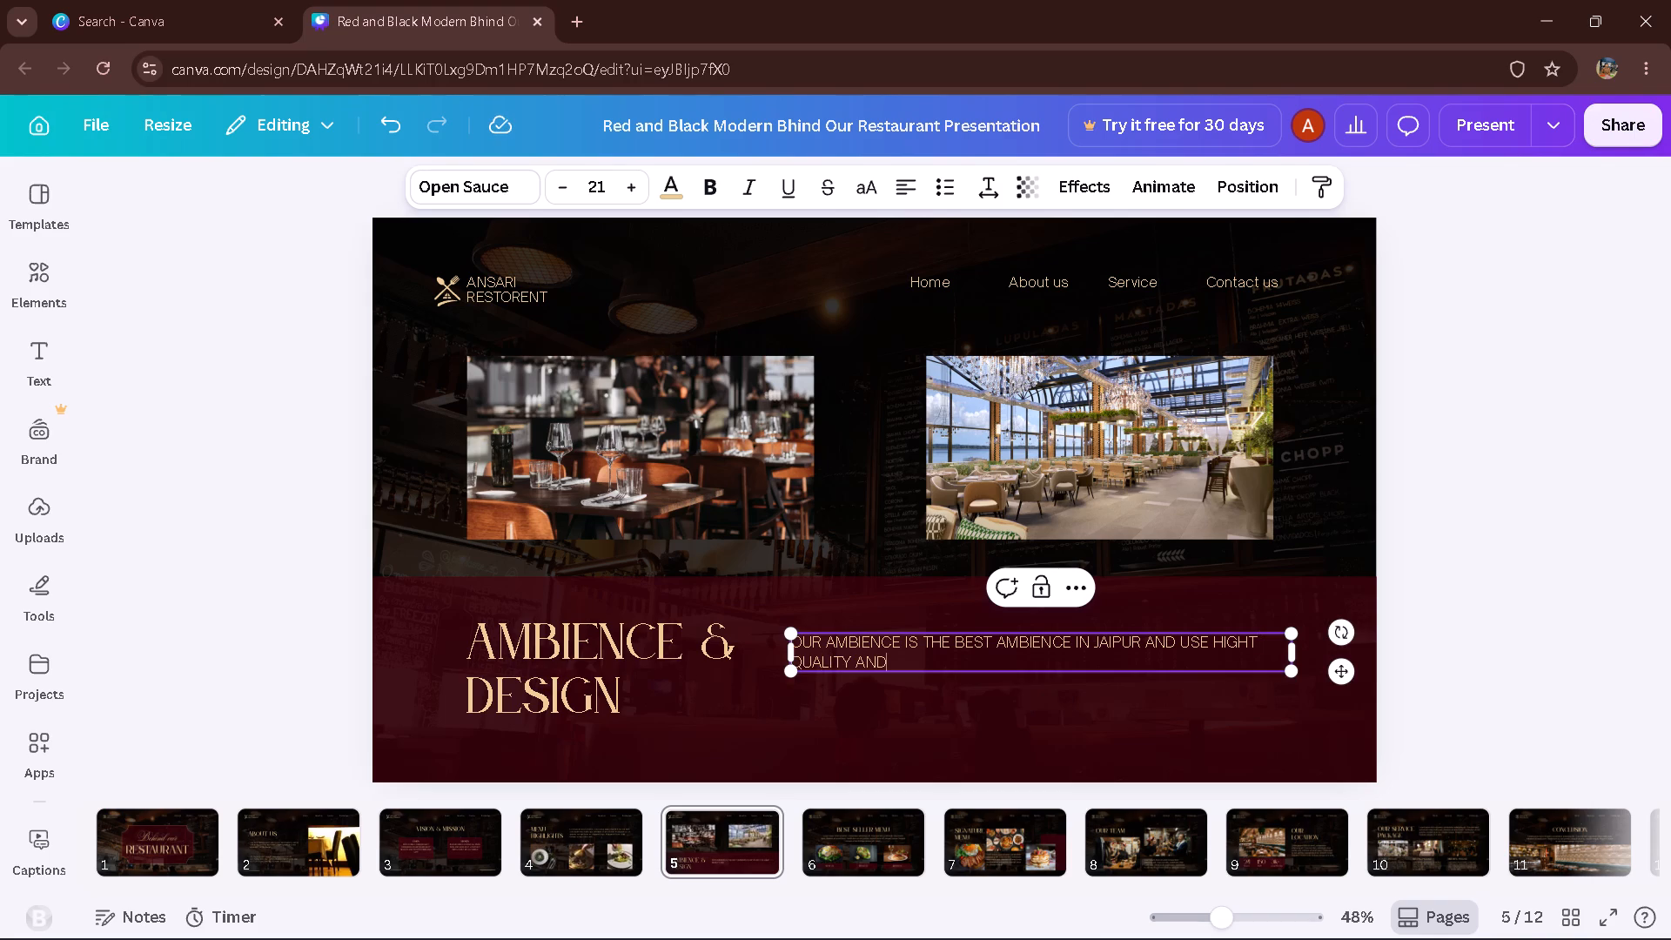
key("space")
type("IMPORTED")
key("space")
type("AMBIENCE ANF")
key("space")
key("BackSpace")
key("BackSpace")
type("D LIGHTING")
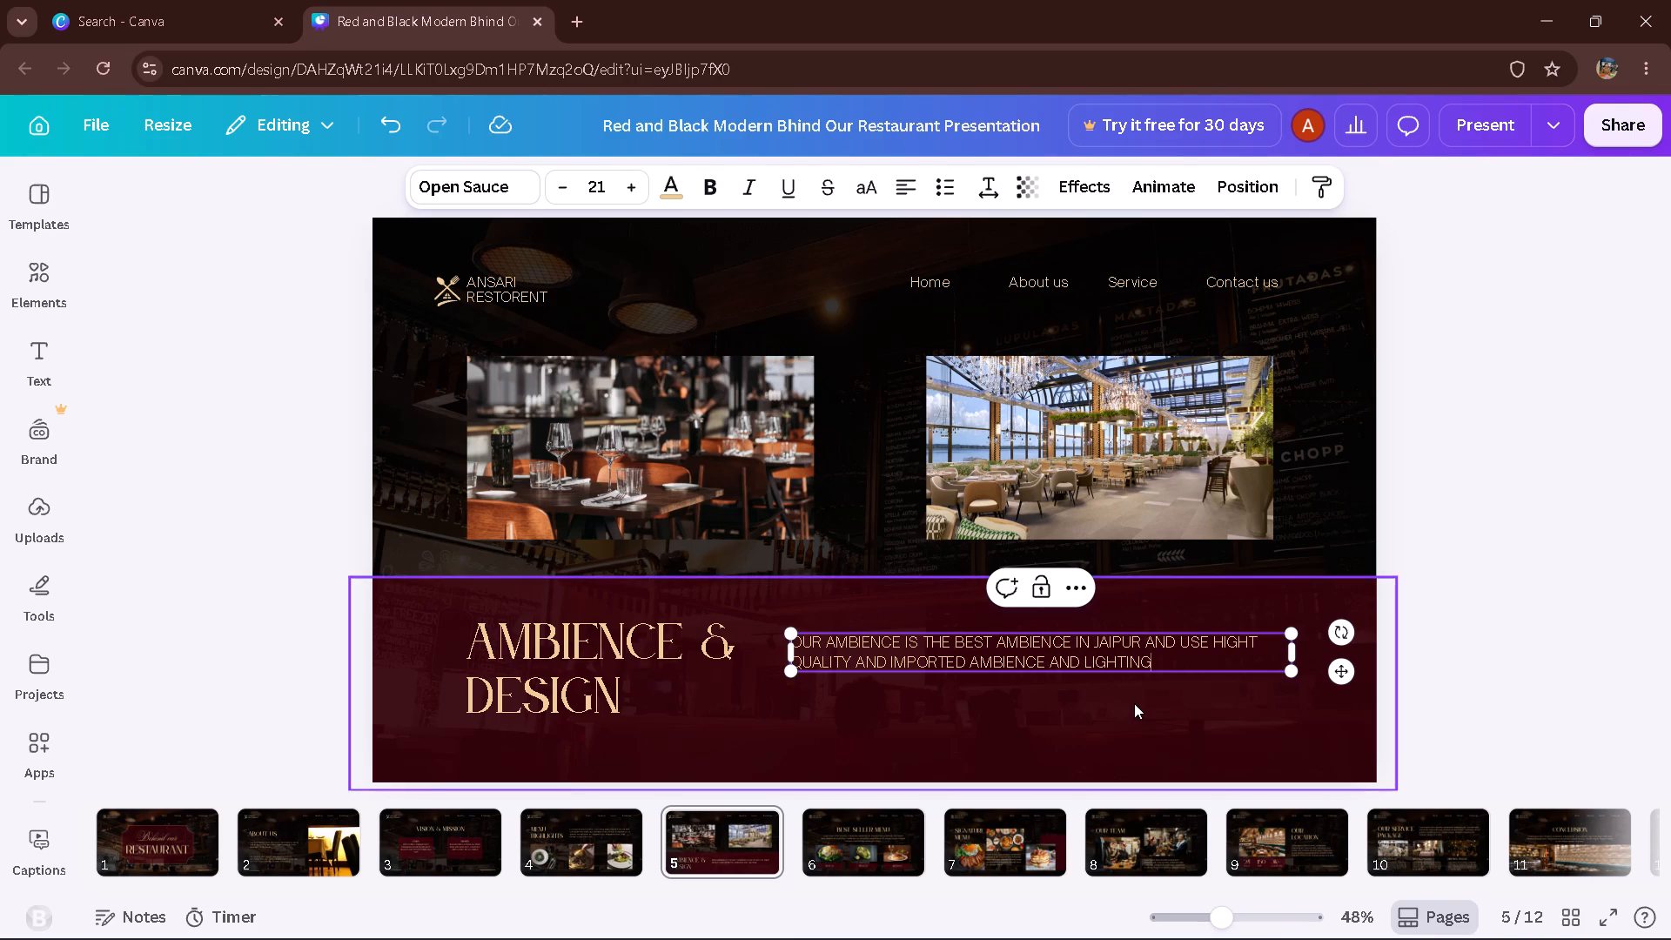
On page 6, Best Seller Menu, replace the restaurant name beside the logo with "ANSARI RESTORENT" on two lines.
left_click(868, 864)
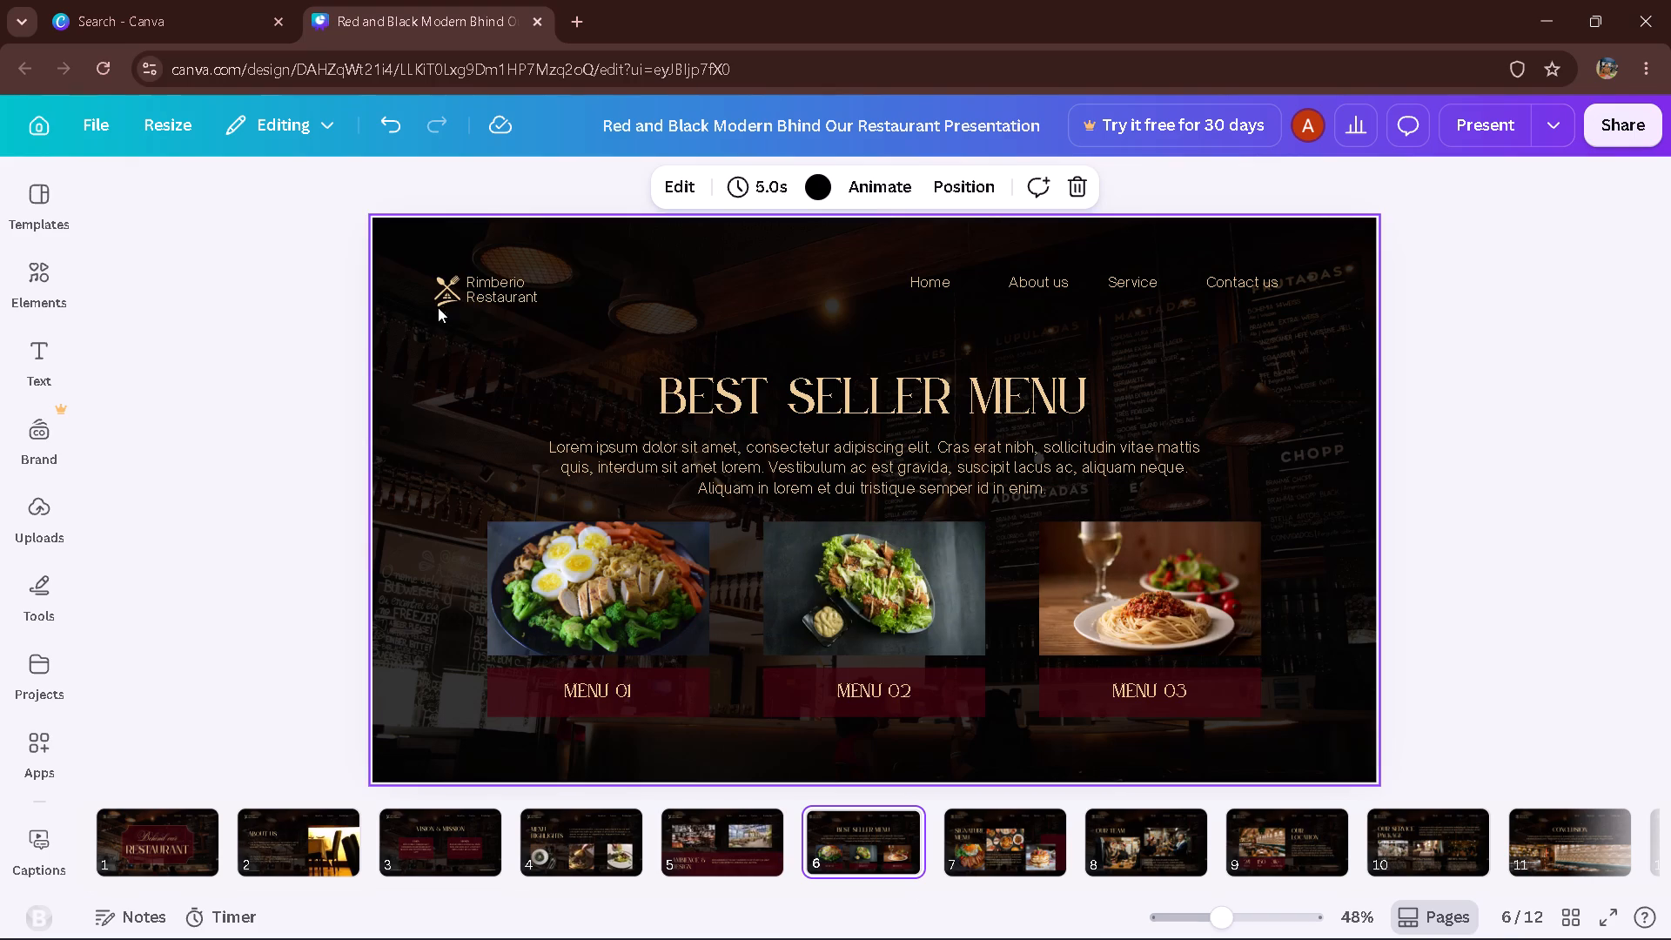
double_click(513, 299)
key("BackSpace")
type("ANSARI")
key("Return")
type("RES")
type("TORENT")
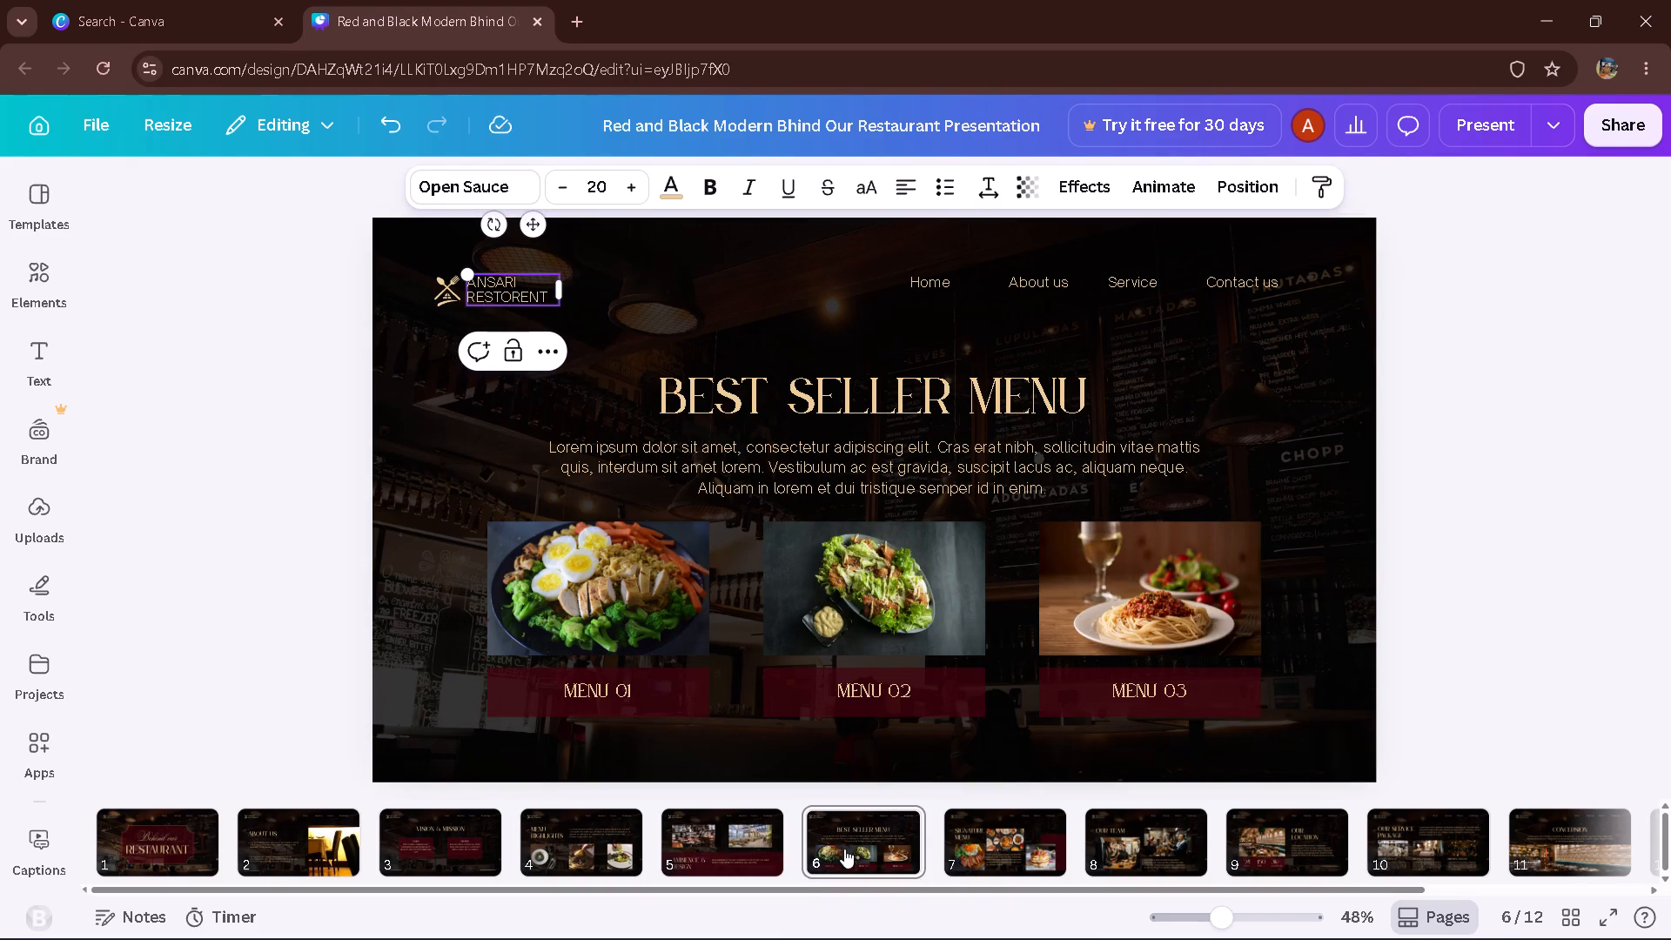
left_click(848, 845)
On page 7, Signature Menu, replace the restaurant name beside the logo with "ANSARI RESTORENT" on two lines.
left_click(1000, 841)
double_click(544, 292)
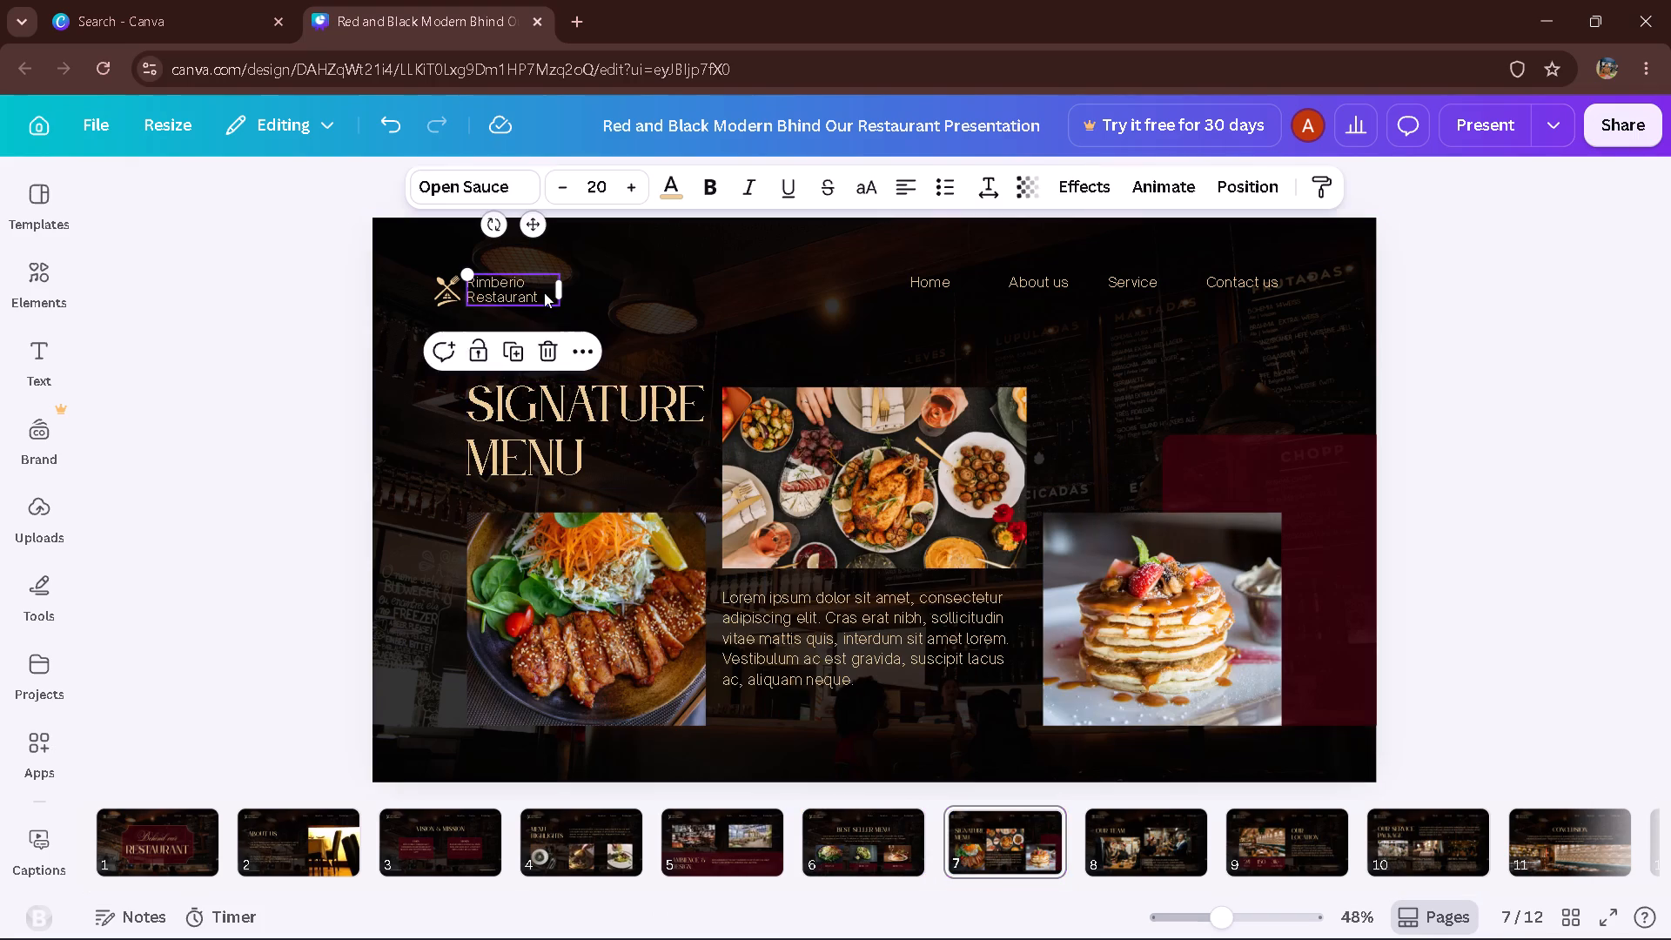
key("BackSpace")
type("ANSARI")
key("Return")
type("RESTORENT")
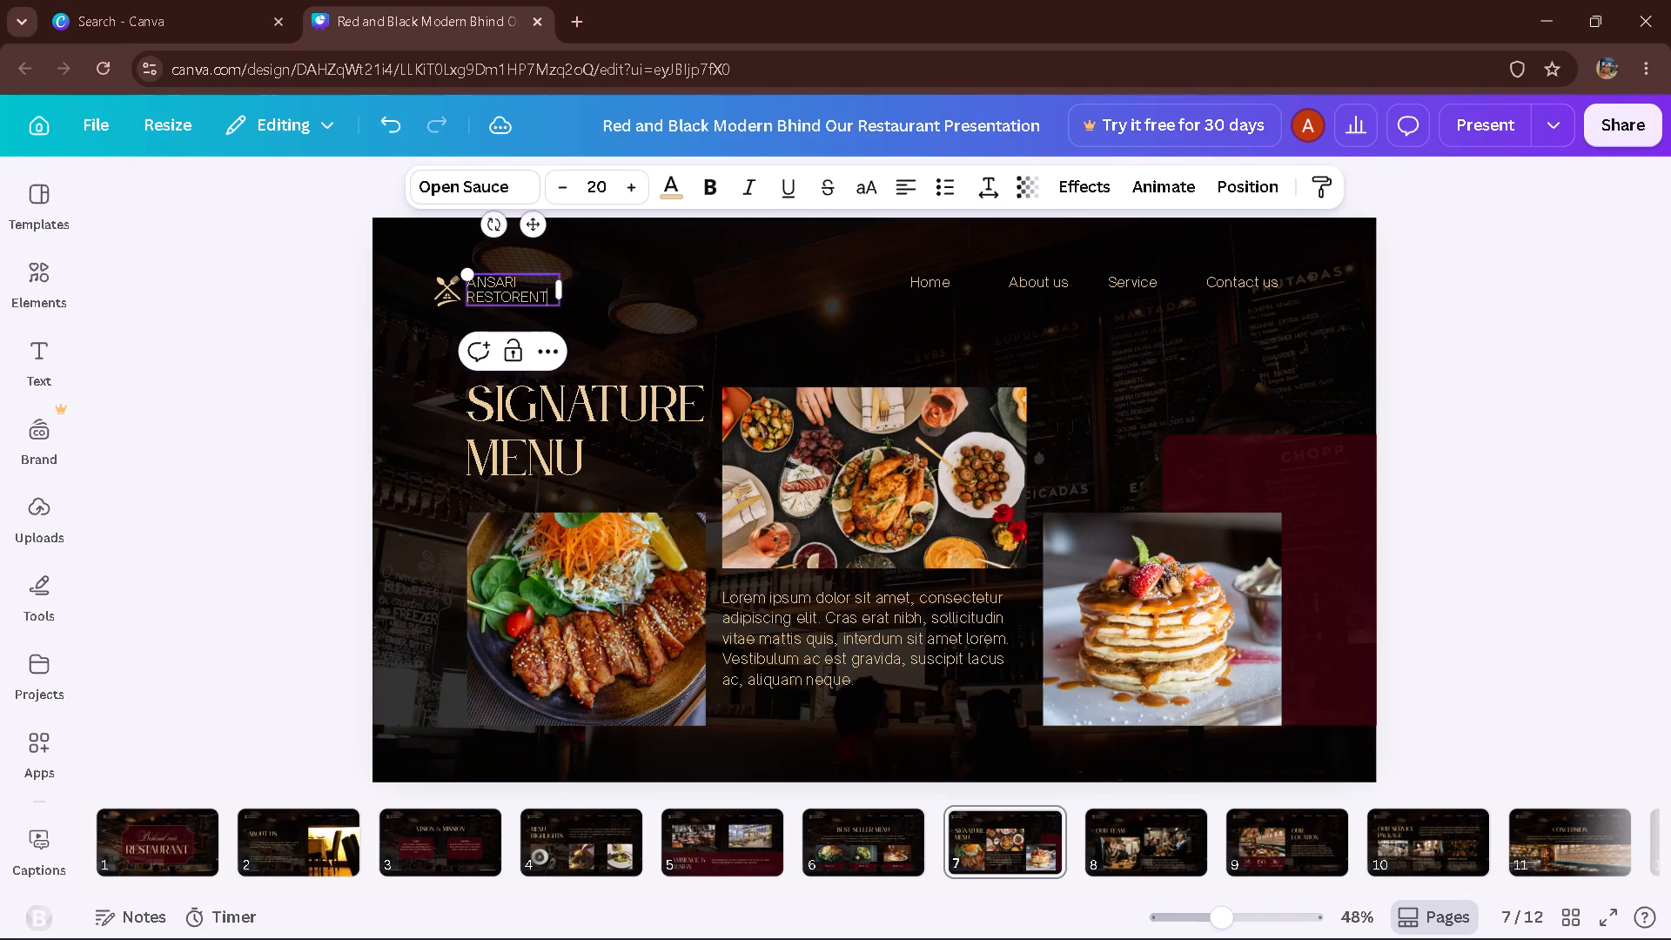
left_click(993, 845)
On page 8, Our Team, replace the restaurant name beside the logo with "ANSARI RESTORENT" on two lines.
left_click(1118, 822)
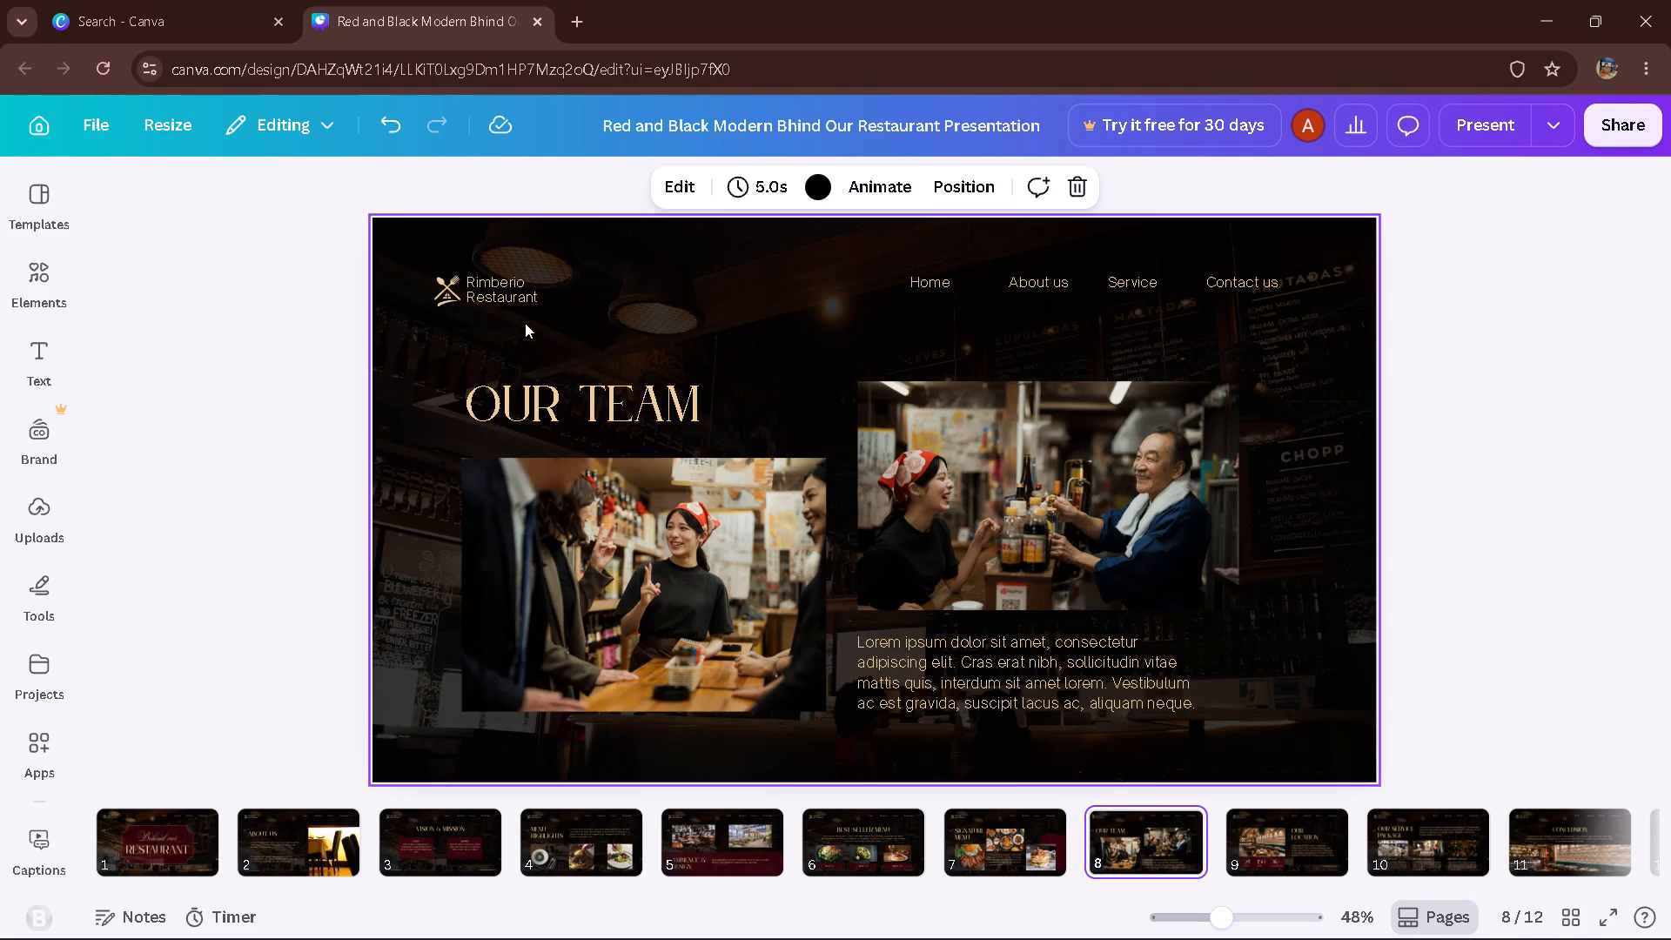
double_click(521, 281)
key("BackSpace")
type("ANSA")
type("RI")
key("Return")
type("RESTORENT")
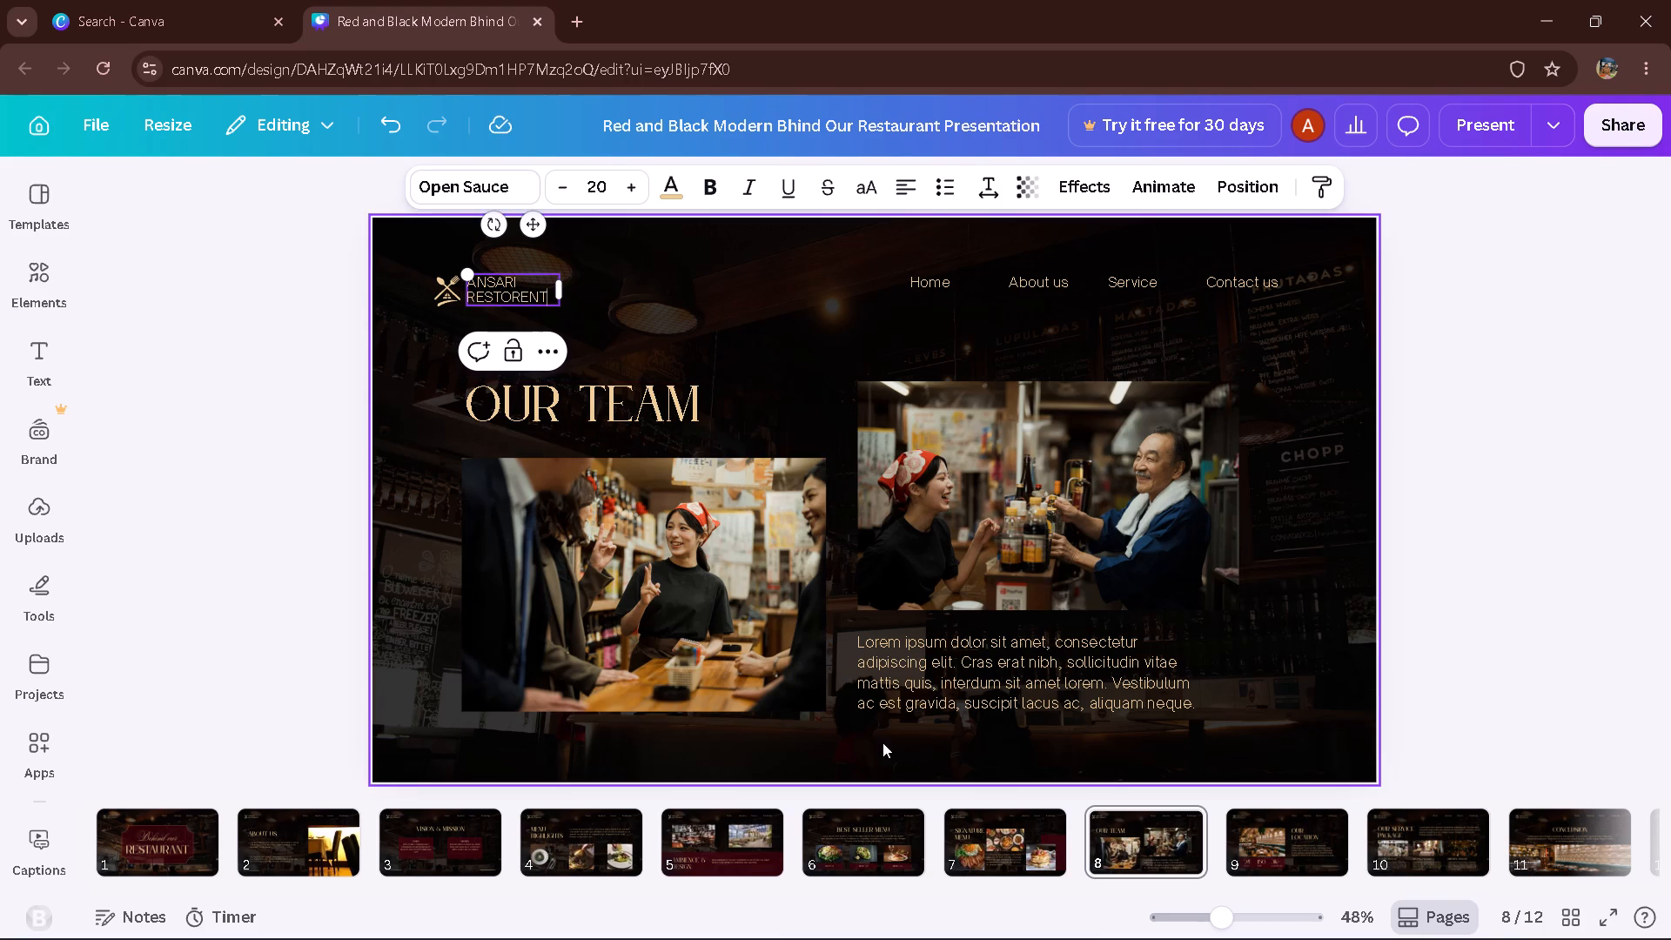
On page 6, Best Seller Menu, replace the MENU 01 label with "EGG BRIYANI".
left_click(859, 844)
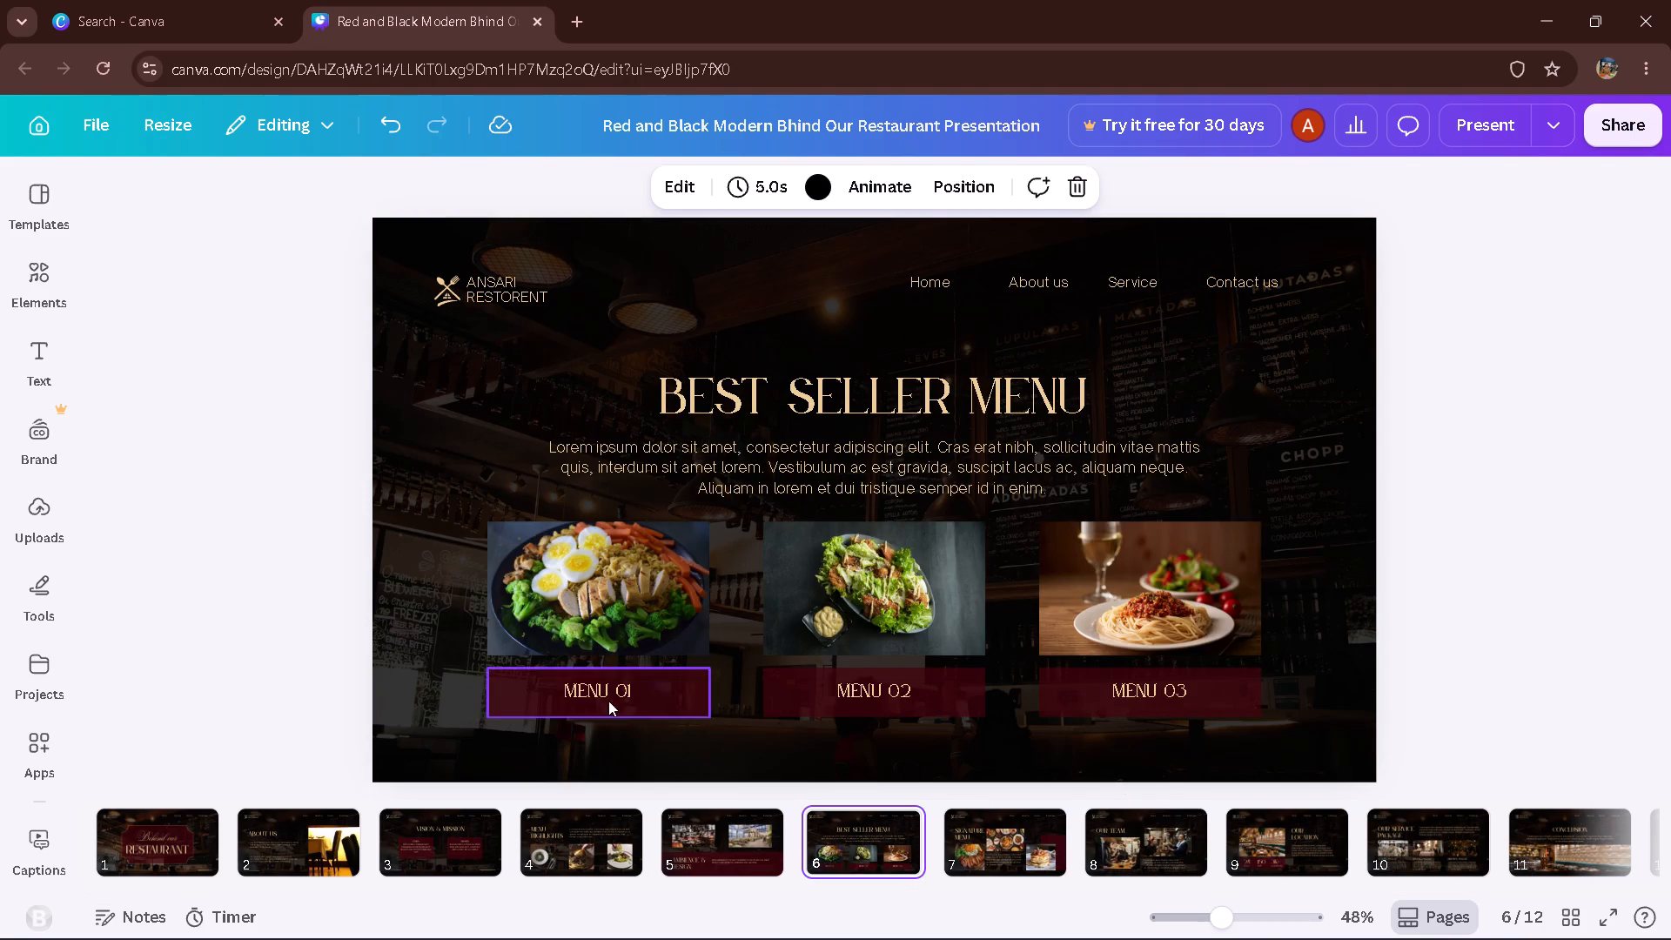
double_click(635, 685)
key("BackSpace")
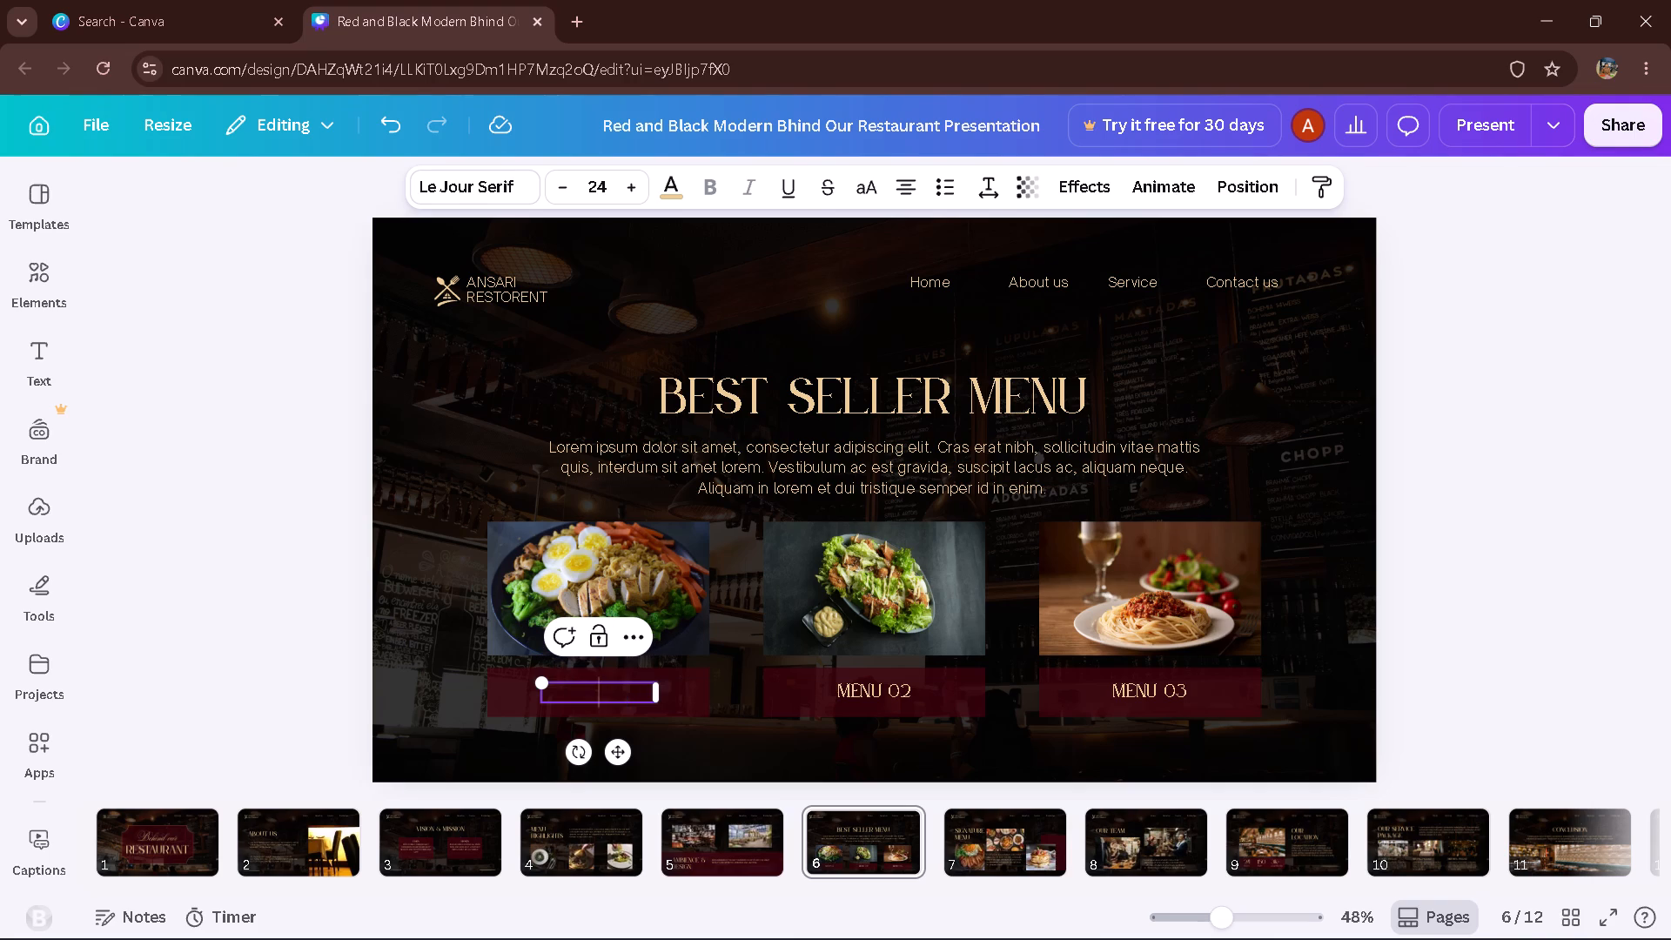
key("b")
key("BackSpace")
key("BackSpace")
type("EGG BRIYANI")
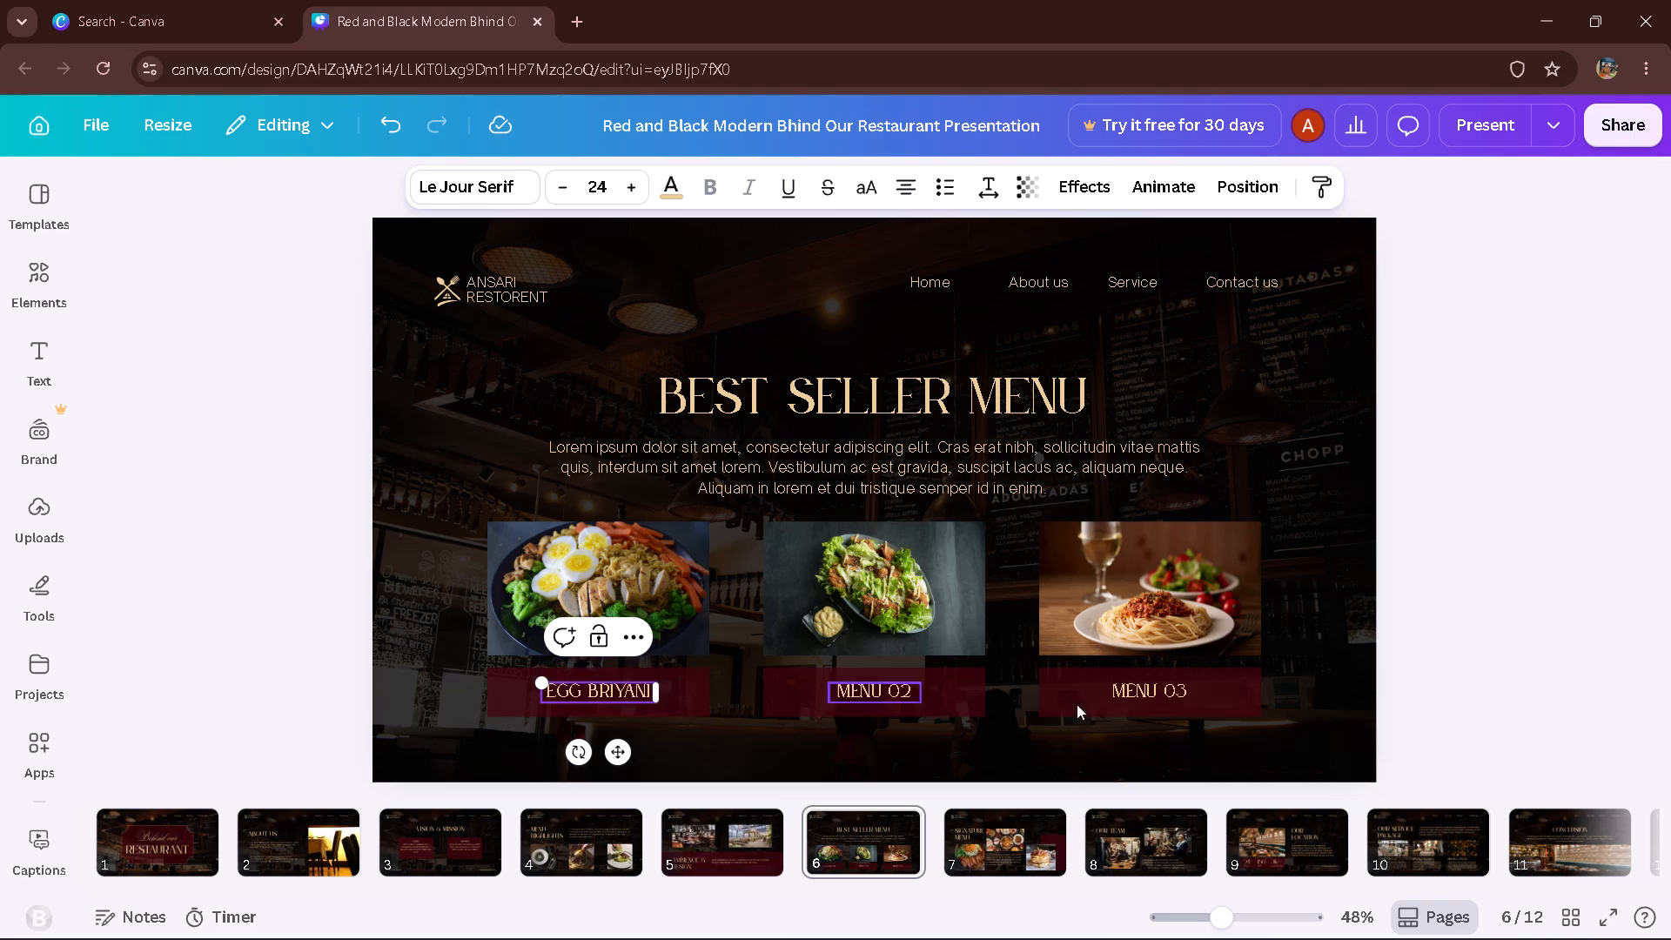
Replace the MENU 02 label with "VEG SALAD" and widen its text box so it fits on one line.
double_click(887, 684)
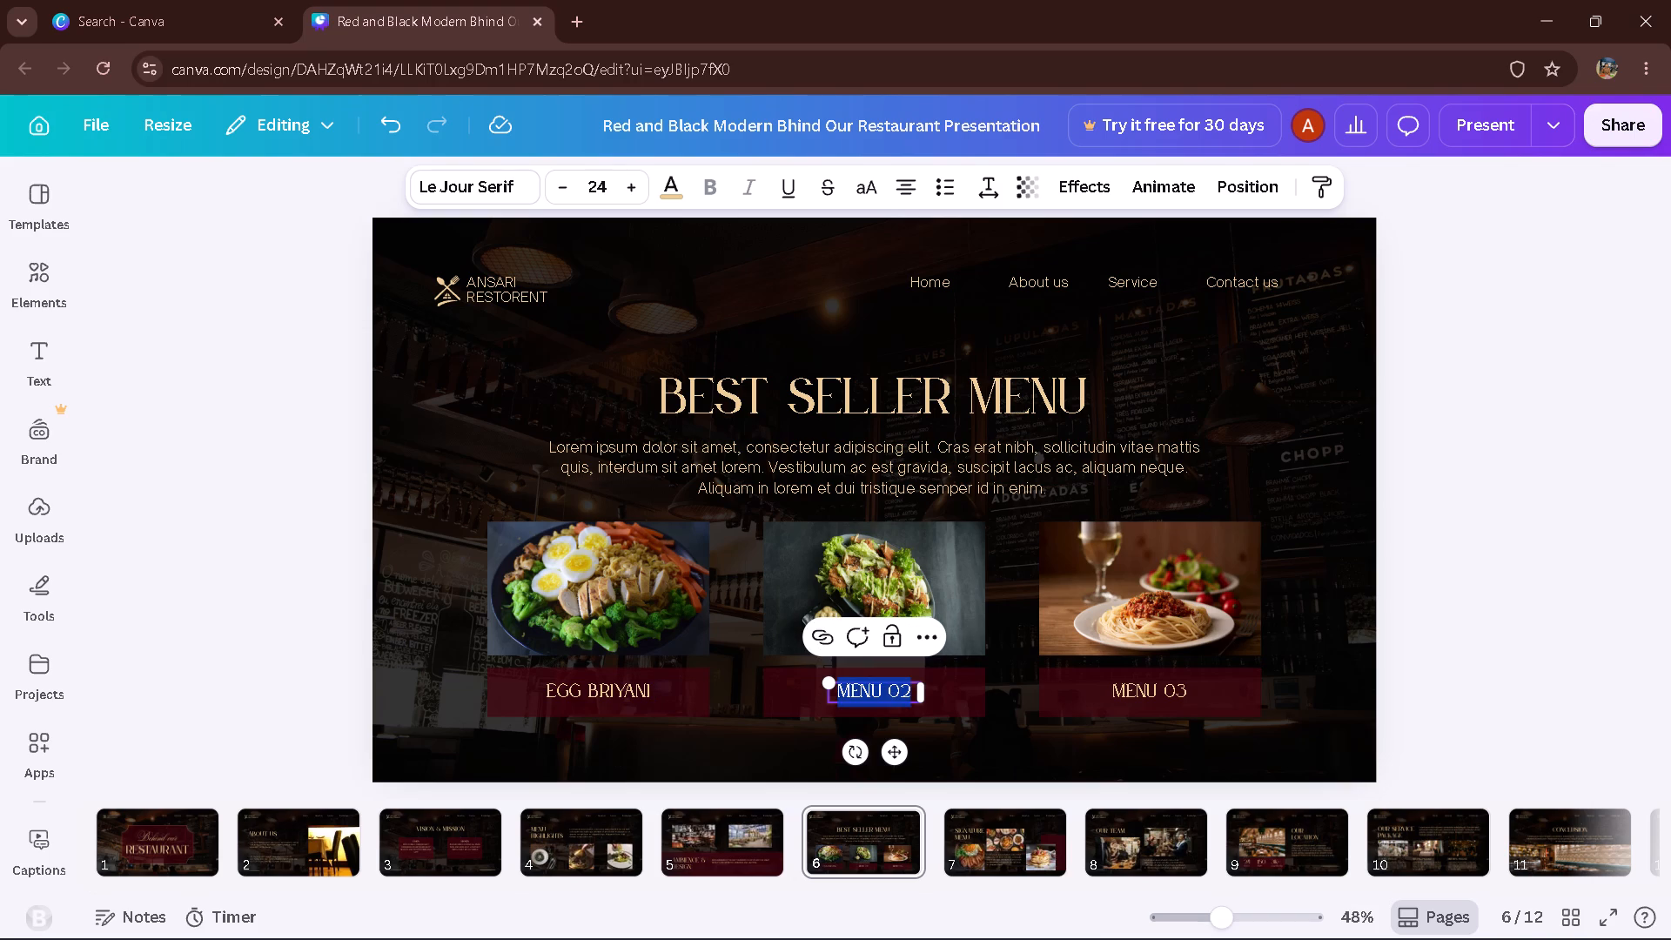
key("BackSpace")
type("VEG")
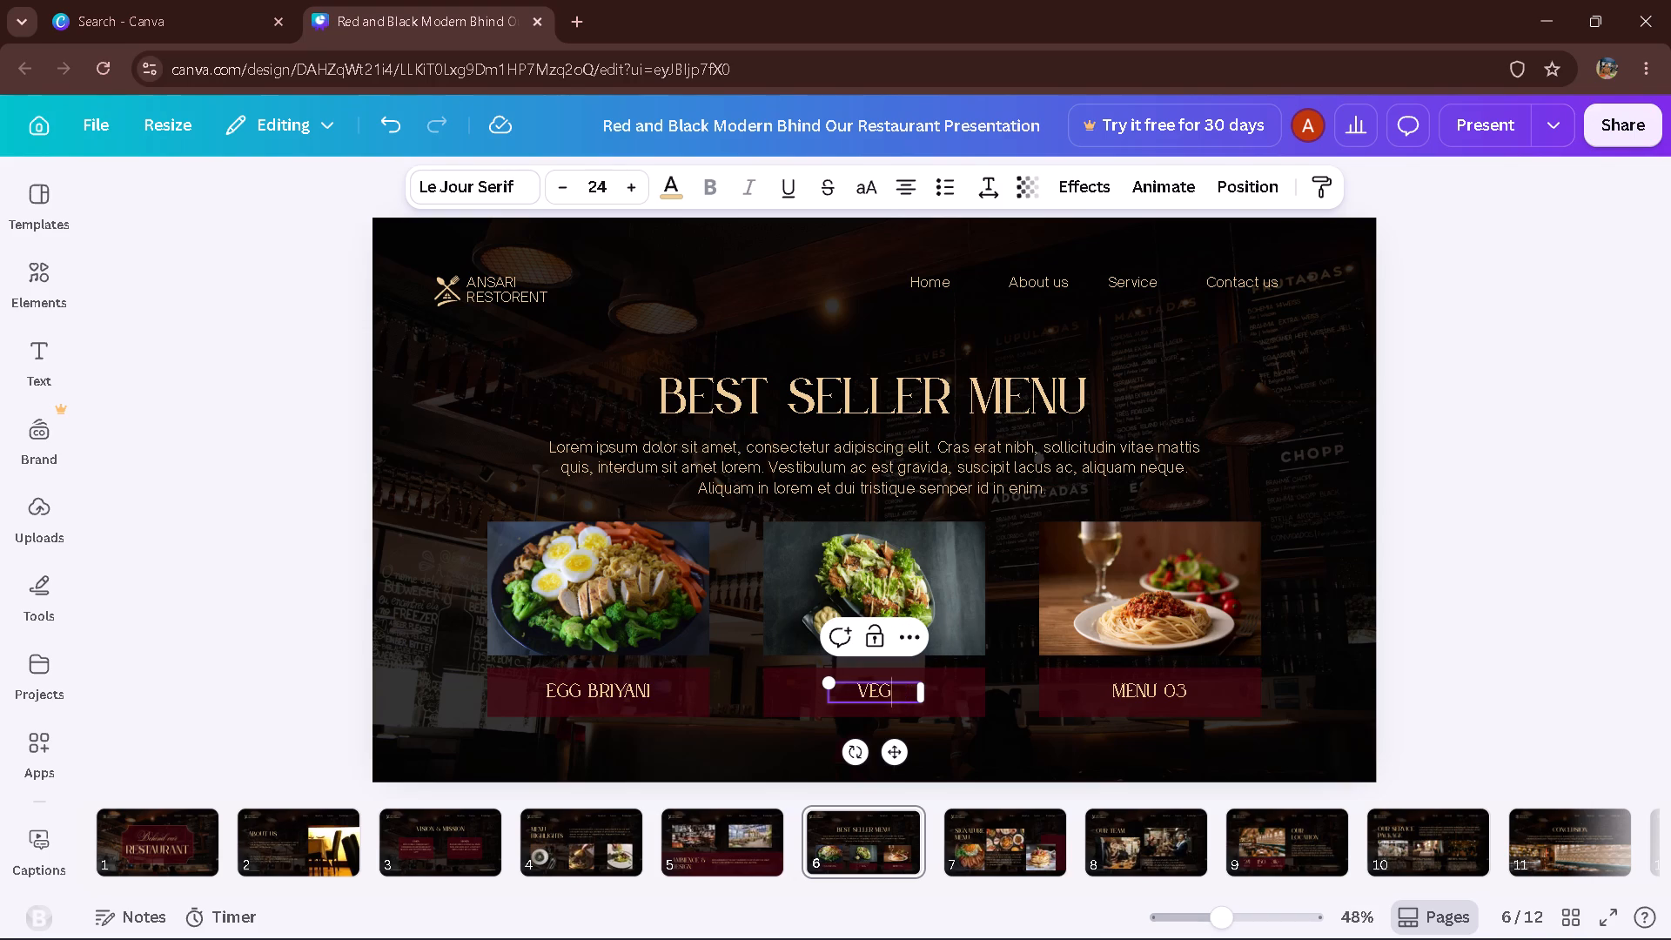
key("space")
type("SALAD")
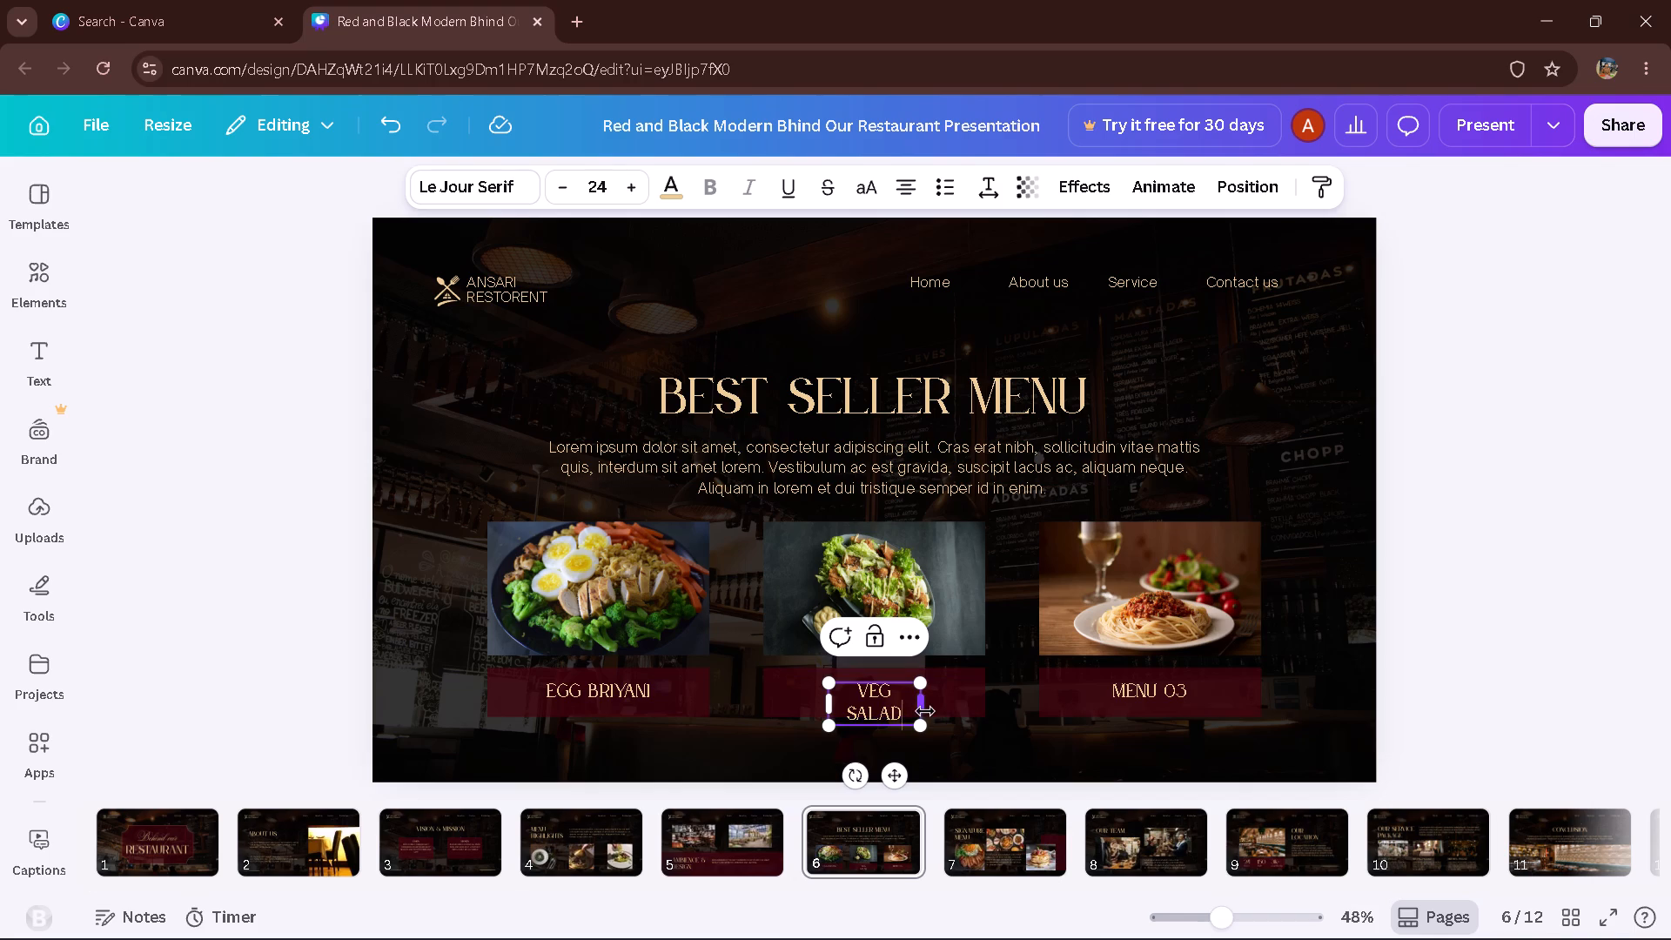
left_click_drag(925, 711, 939, 711)
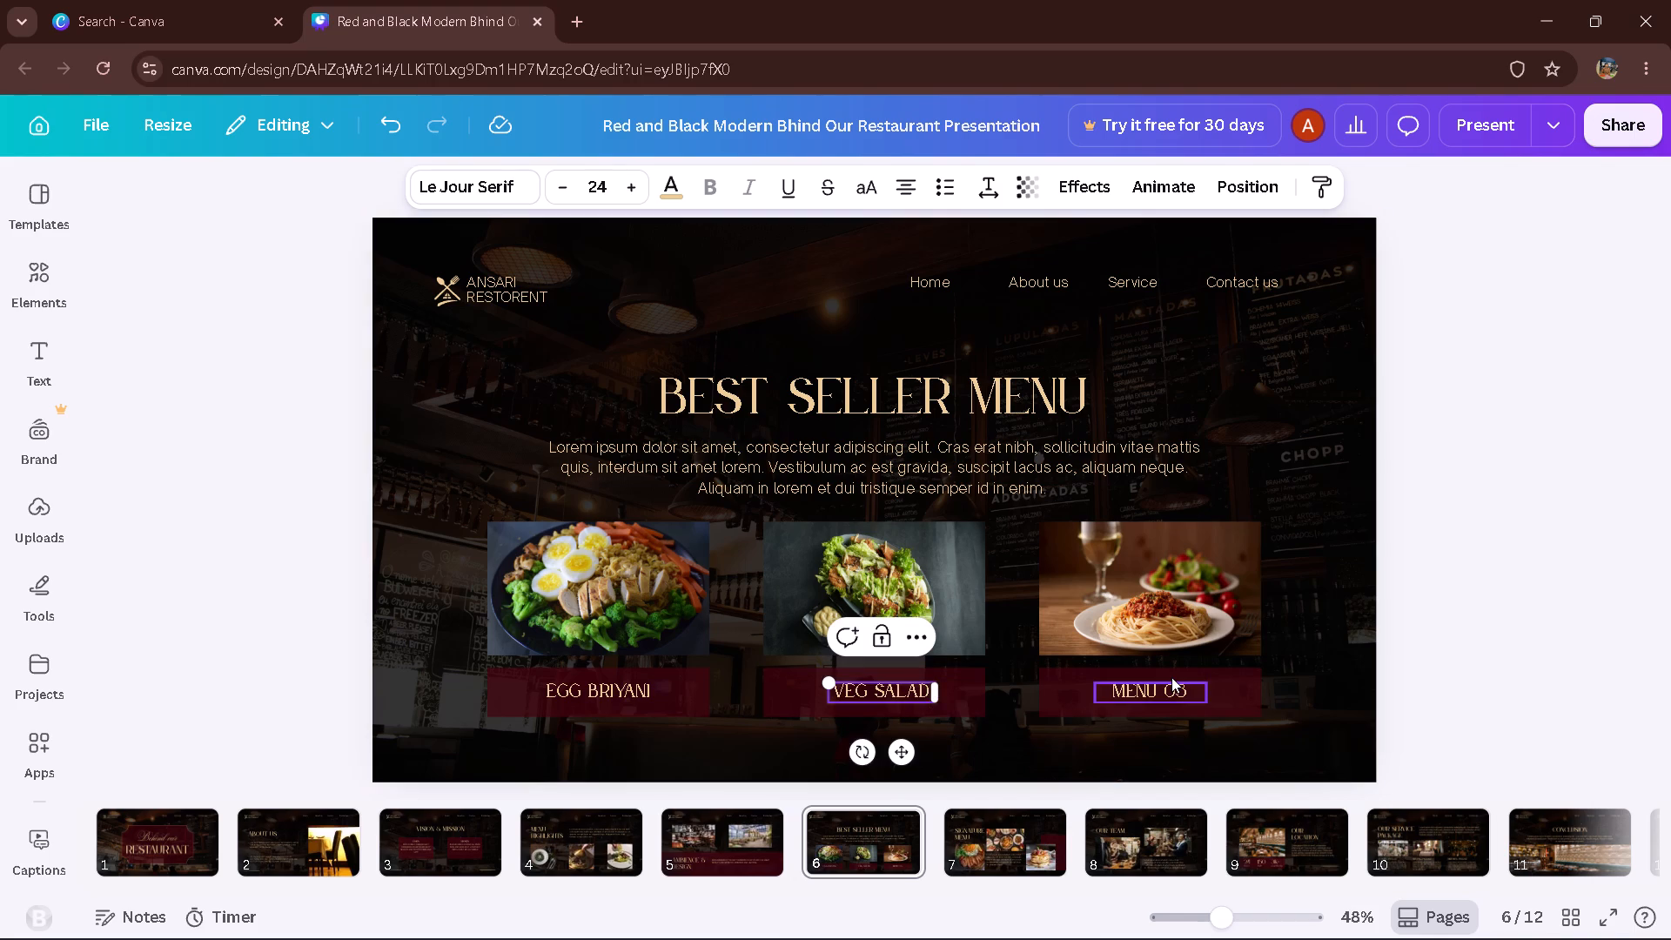
Replace the MENU 03 label with "VEG CHOWMIN" and widen its text box slightly to fit.
double_click(1171, 677)
key("BackSpace")
key("BackSpace")
key("BackSpace")
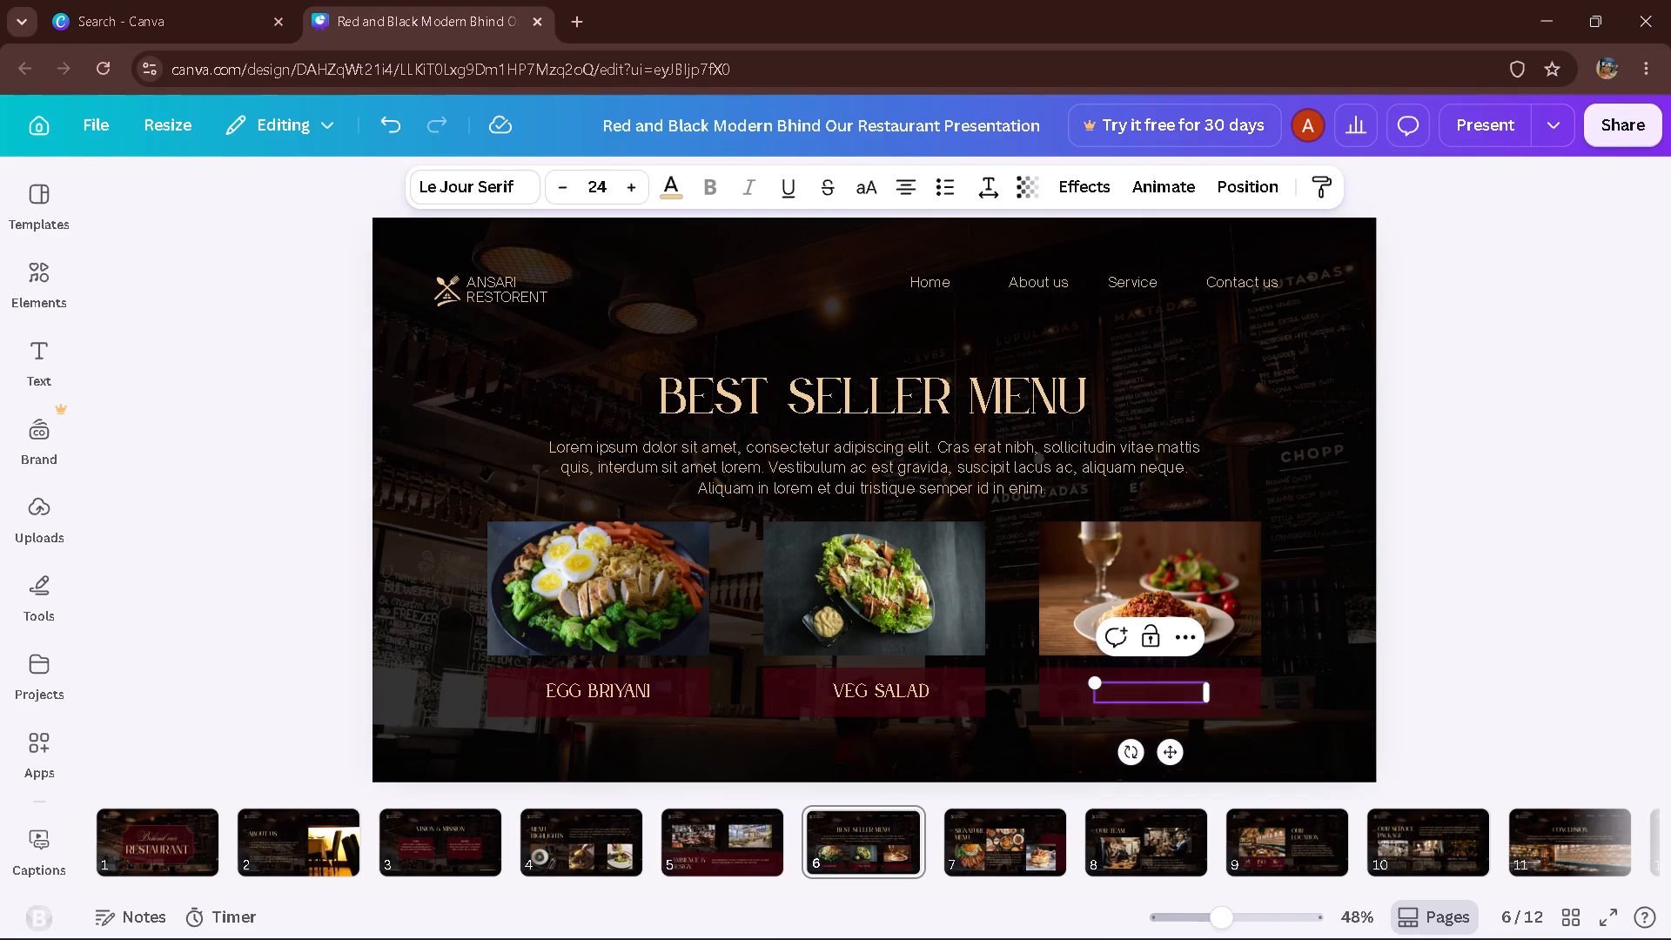
key("BackSpace")
key("BackSpace")
type("VEG CHOWMI")
key("n")
left_click_drag(1213, 699, 1225, 702)
On page 9, Our Location, replace the restaurant name beside the logo with "ANSARI RESTORENT" on two lines.
left_click(985, 840)
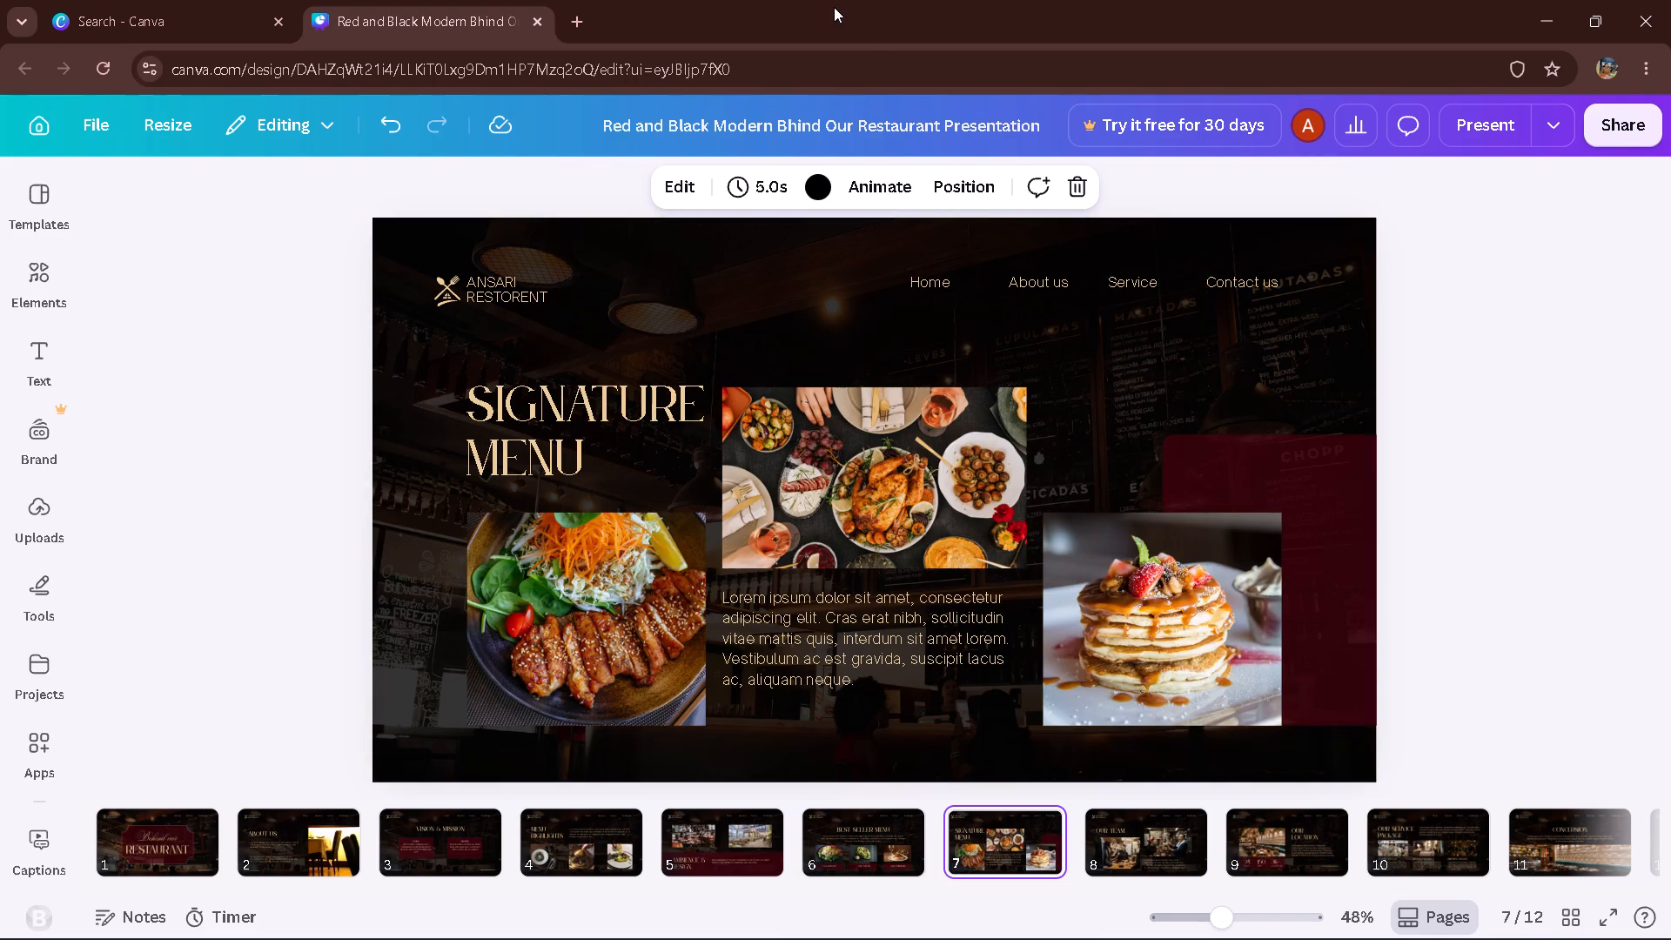
left_click(1122, 832)
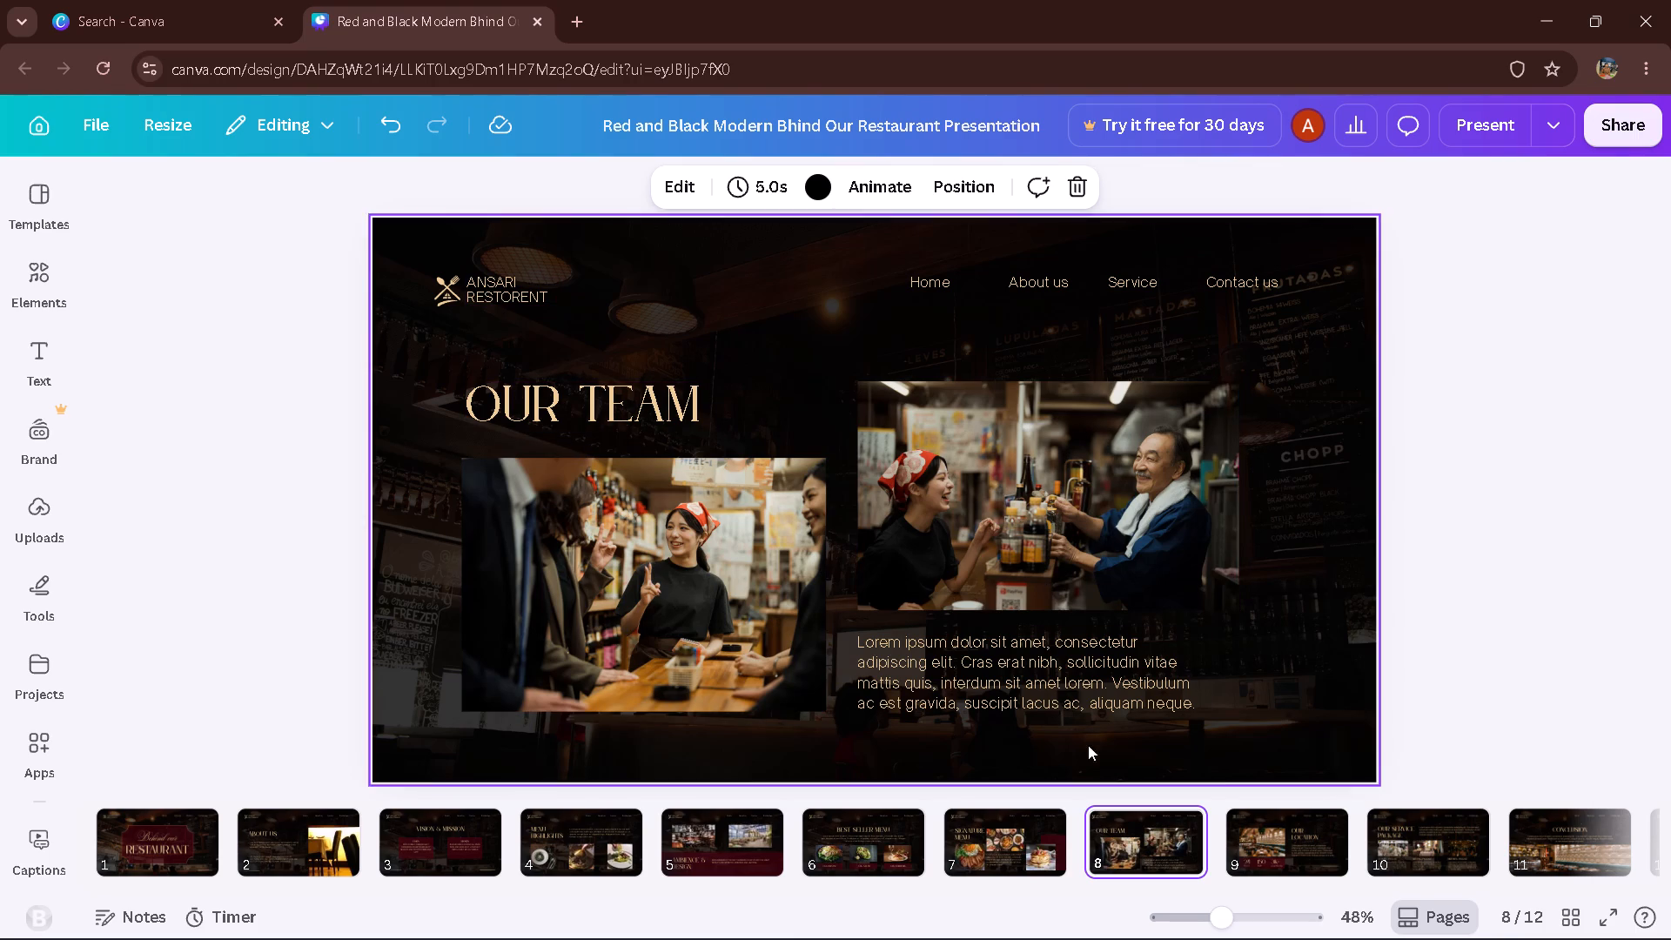
left_click(1255, 818)
double_click(482, 281)
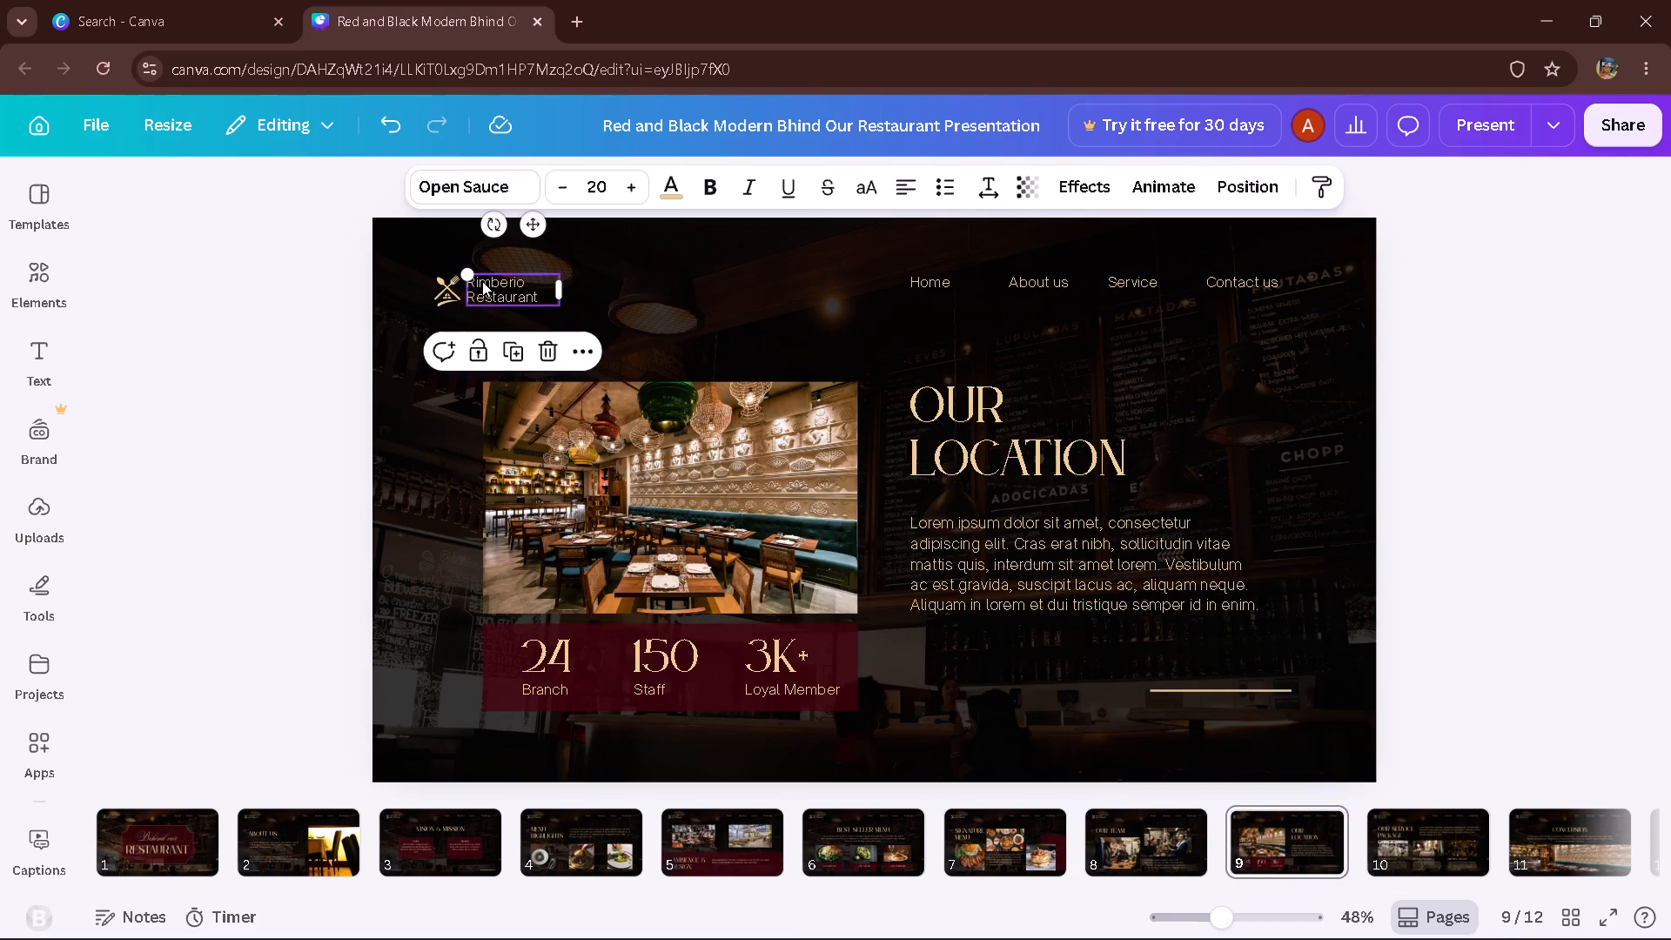
key("BackSpace")
type("ANSA")
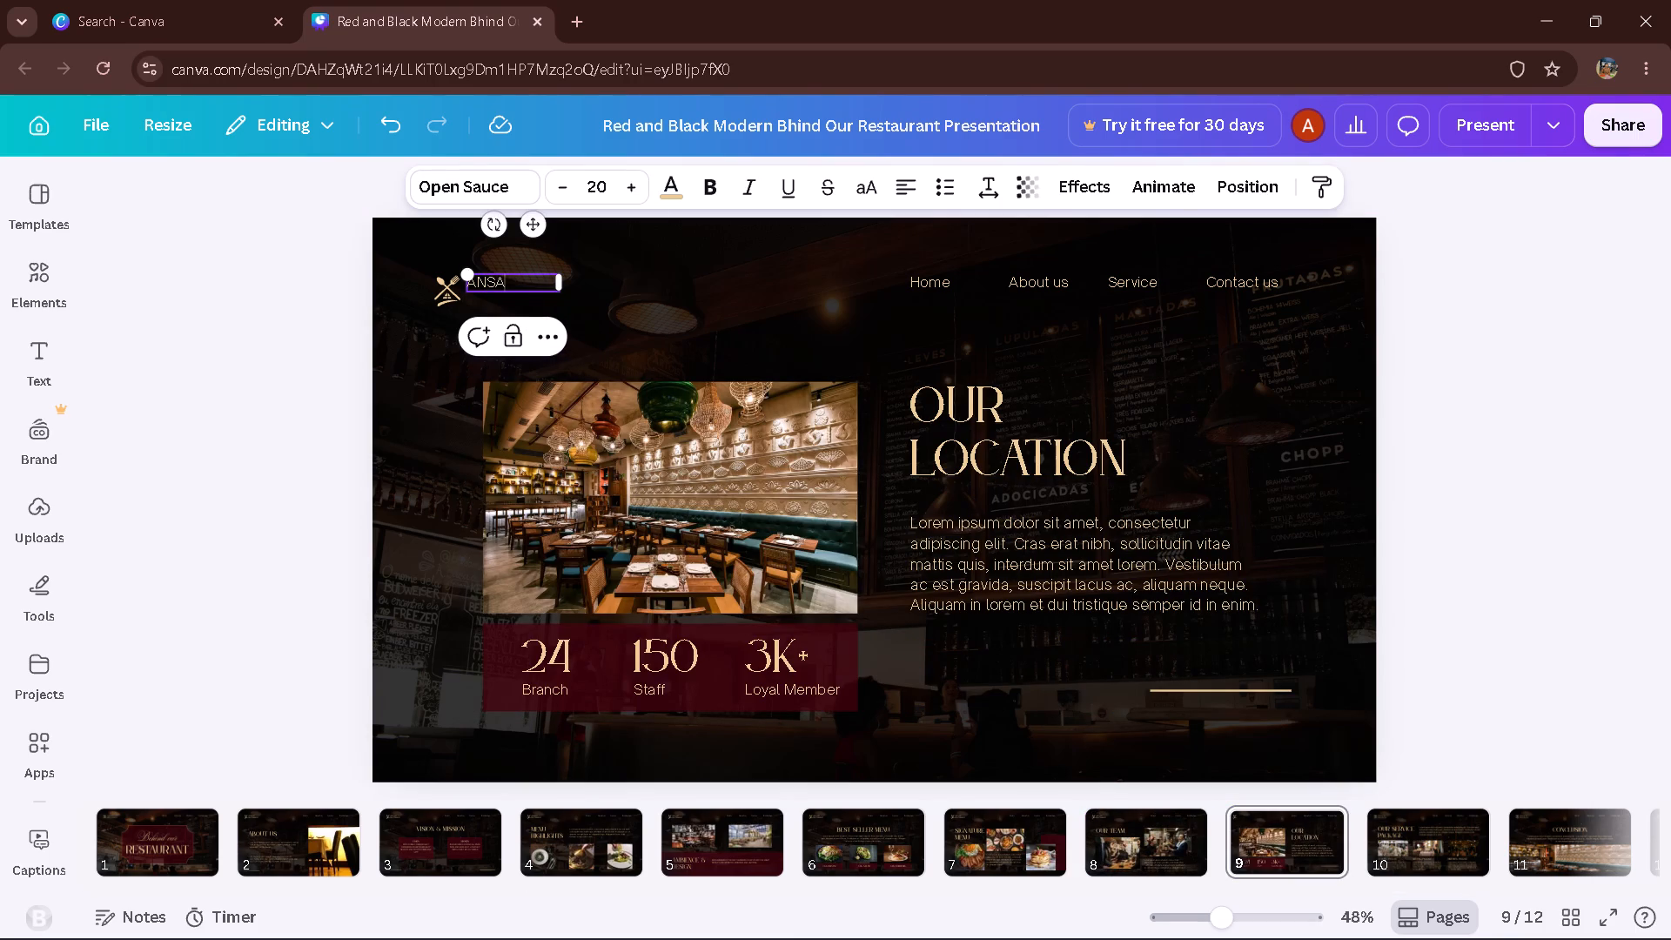
type("RI RE")
key("s")
type("TORENT")
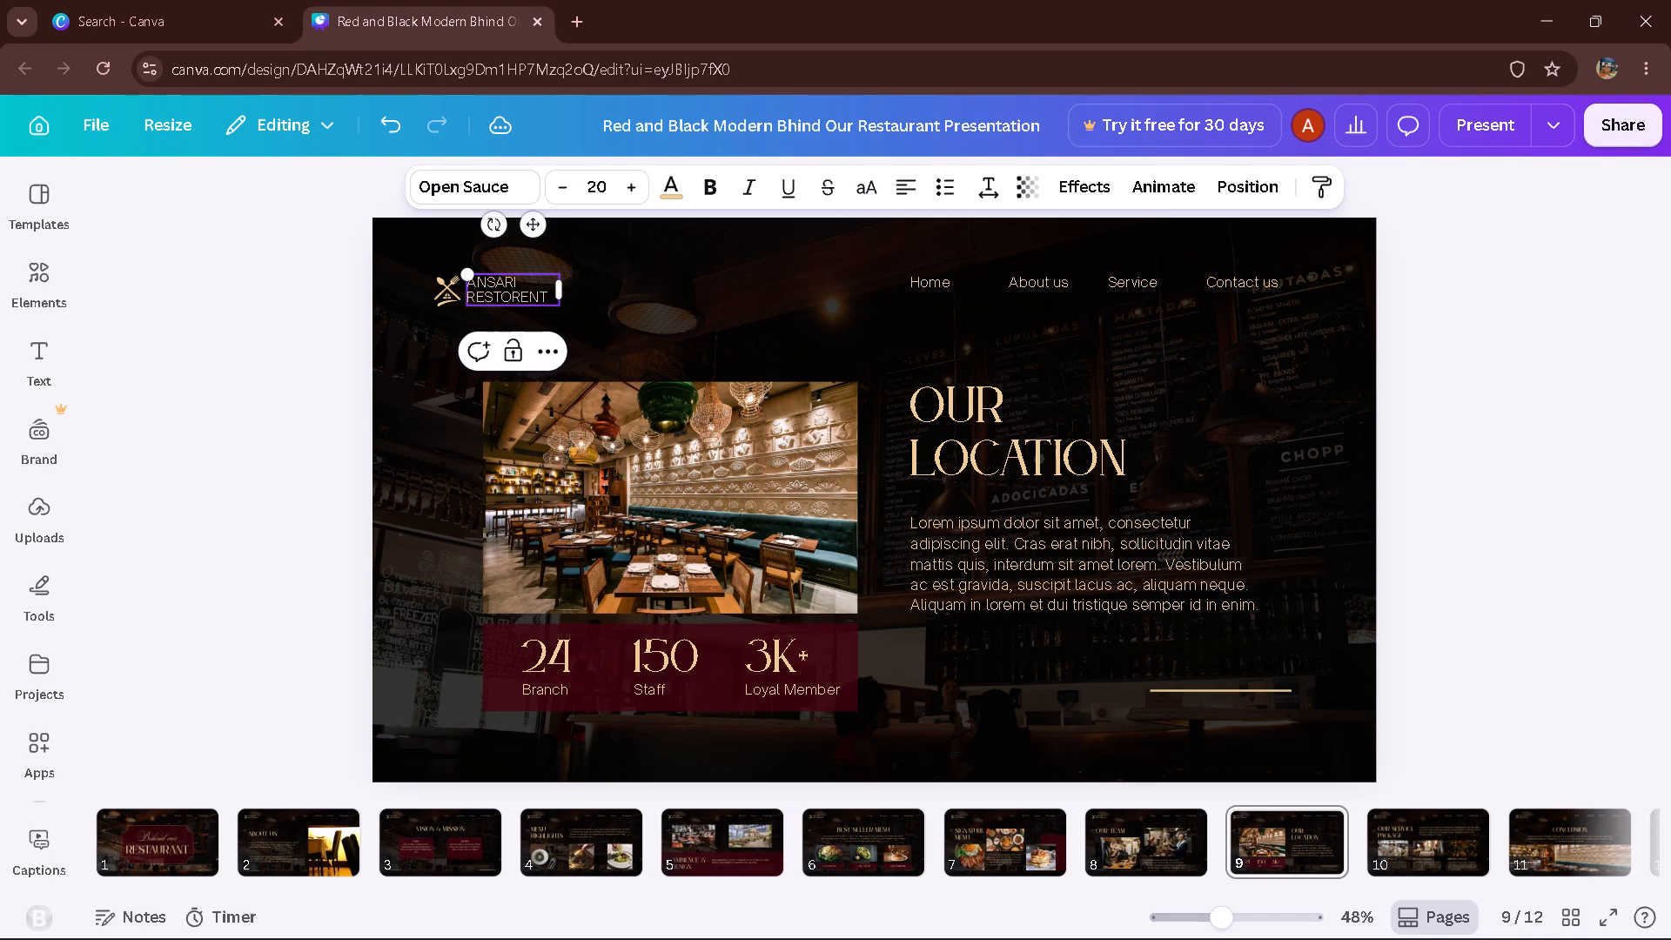
Change the Branch figure under the restaurant photo to 41.
double_click(555, 646)
key("BackSpace")
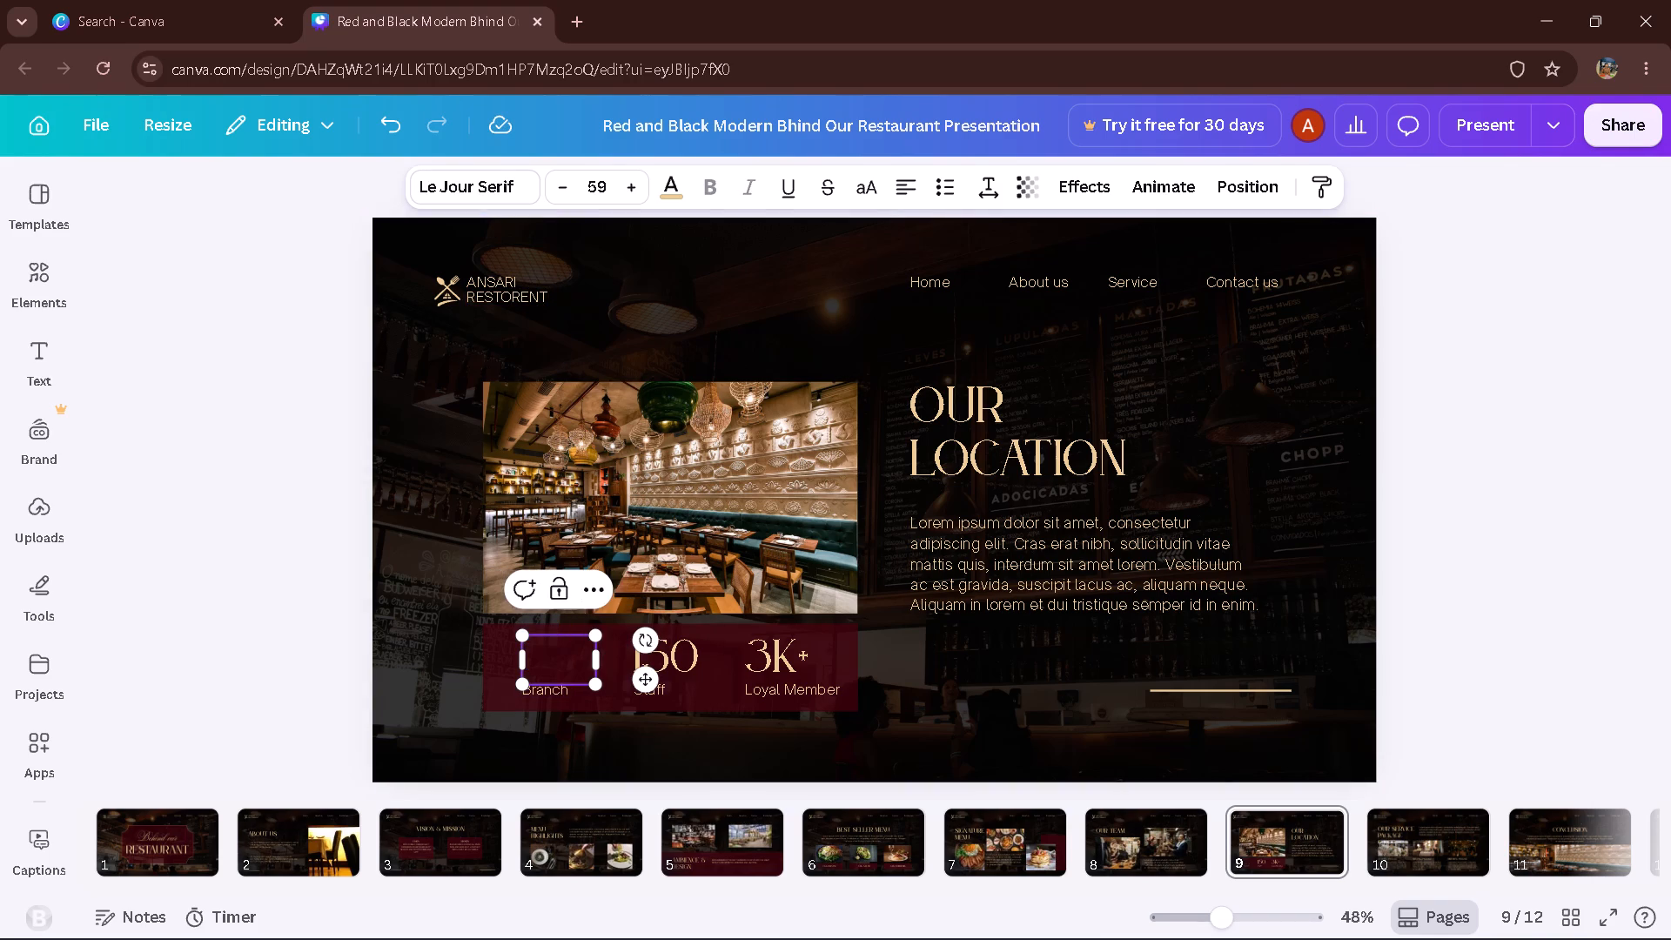
key("4")
key("1")
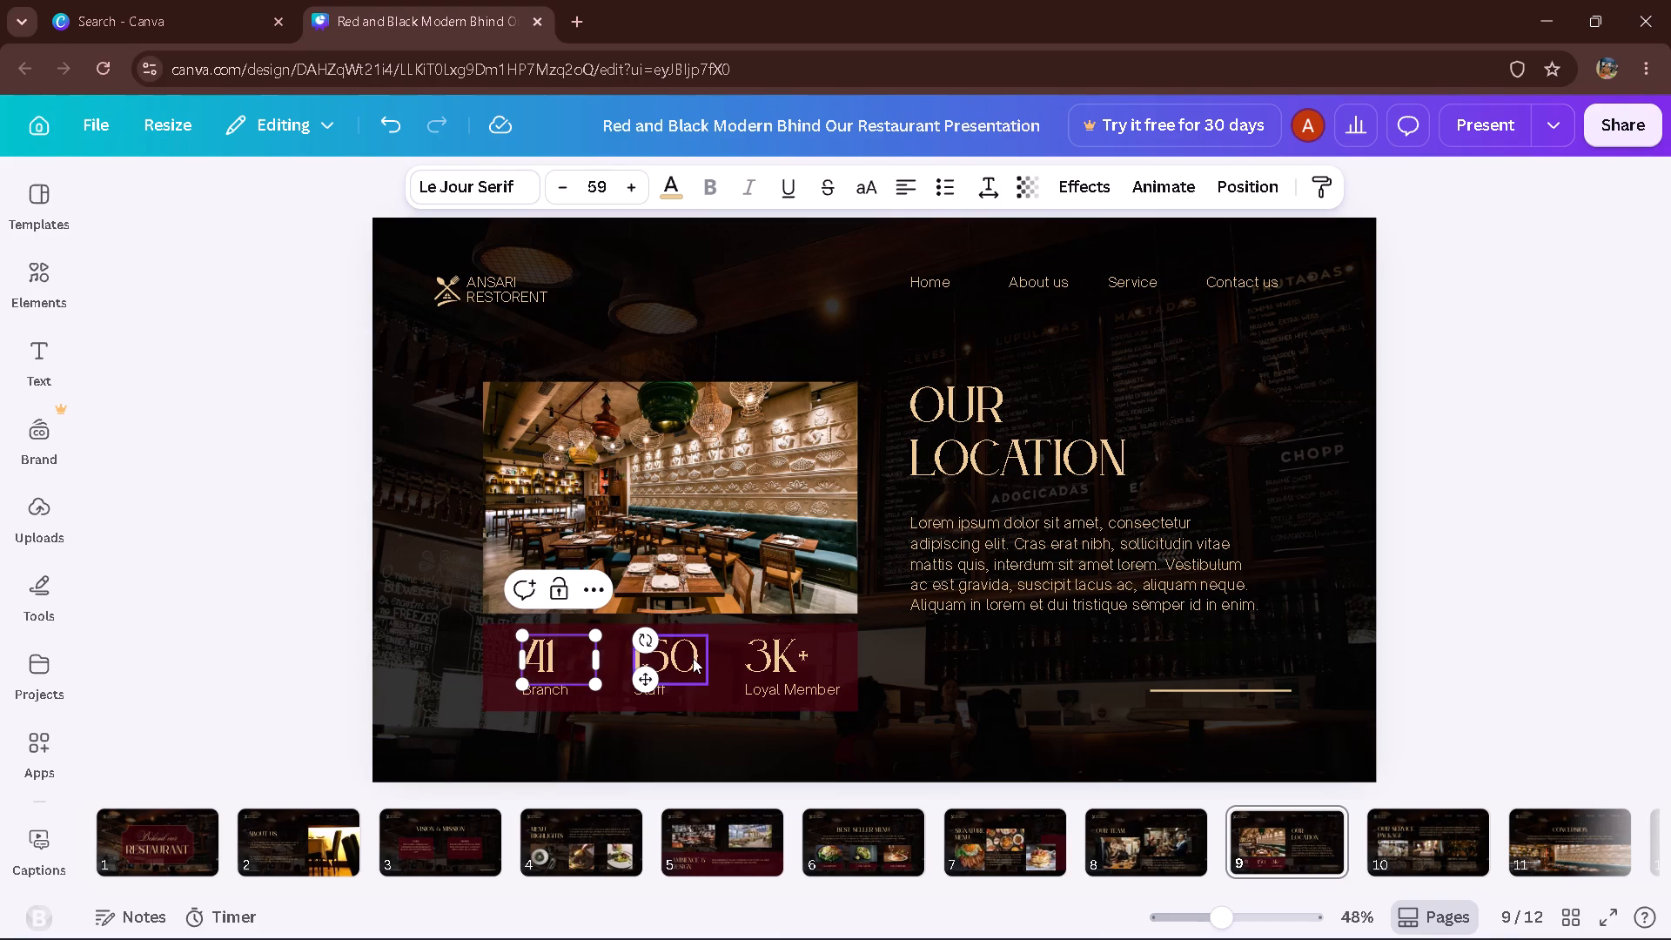
Change the Staff figure to "450+", keeping it on one line in a wider text box at font size 58.
left_click(693, 658)
double_click(685, 658)
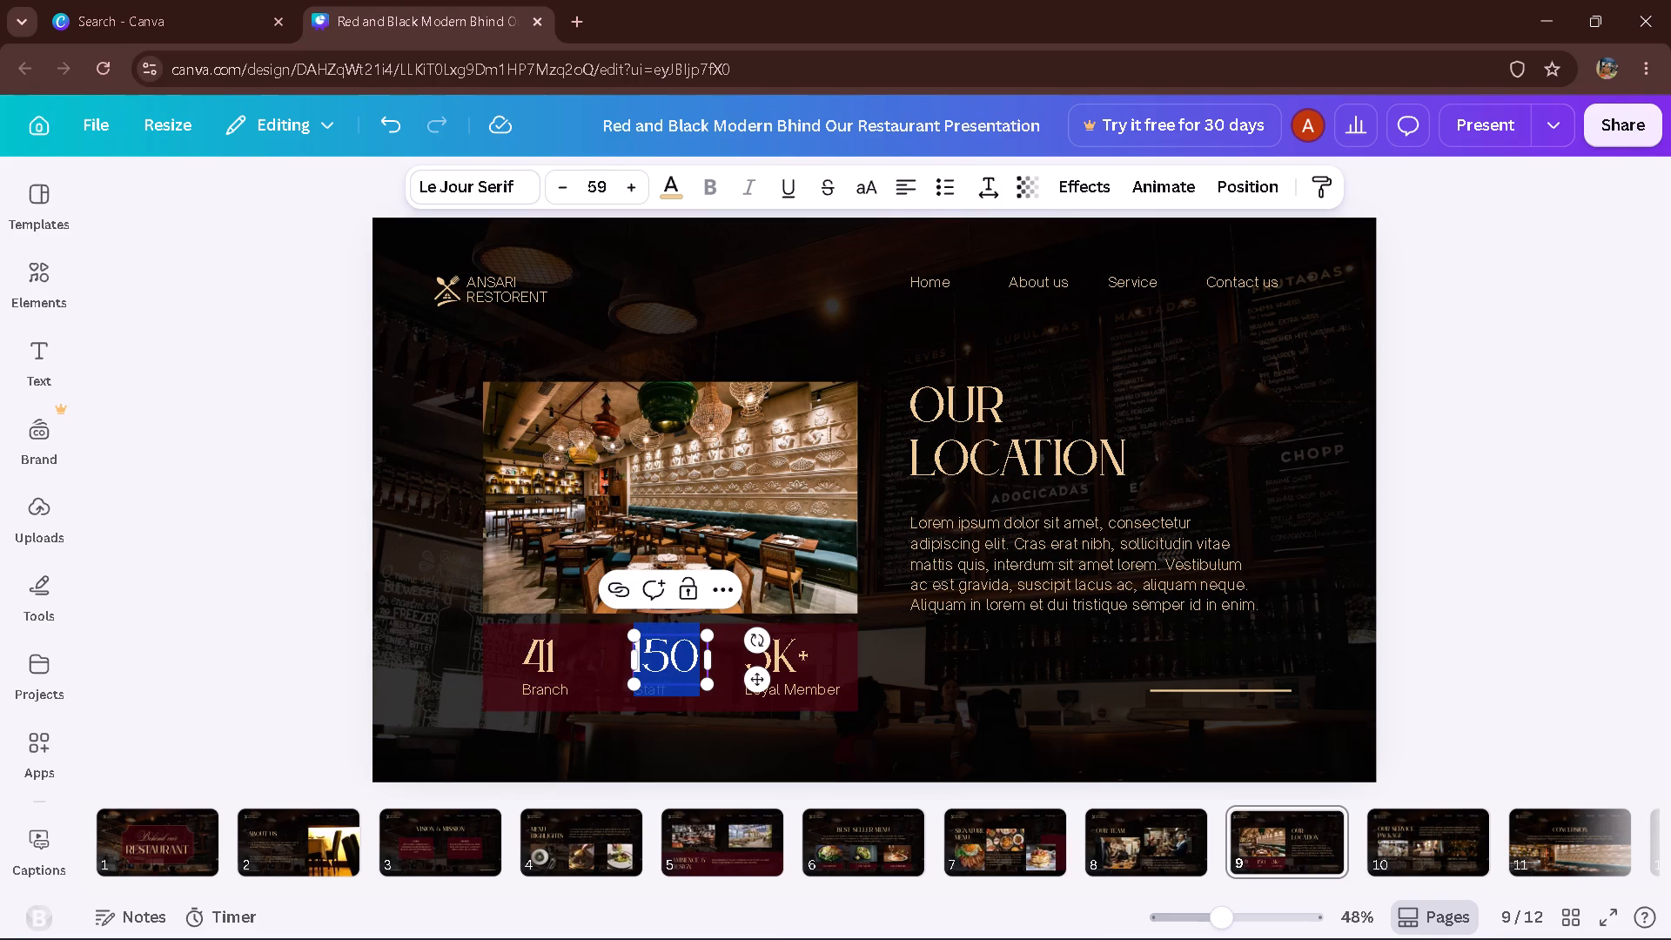
key("BackSpace")
type("450+")
left_click_drag(708, 696, 737, 696)
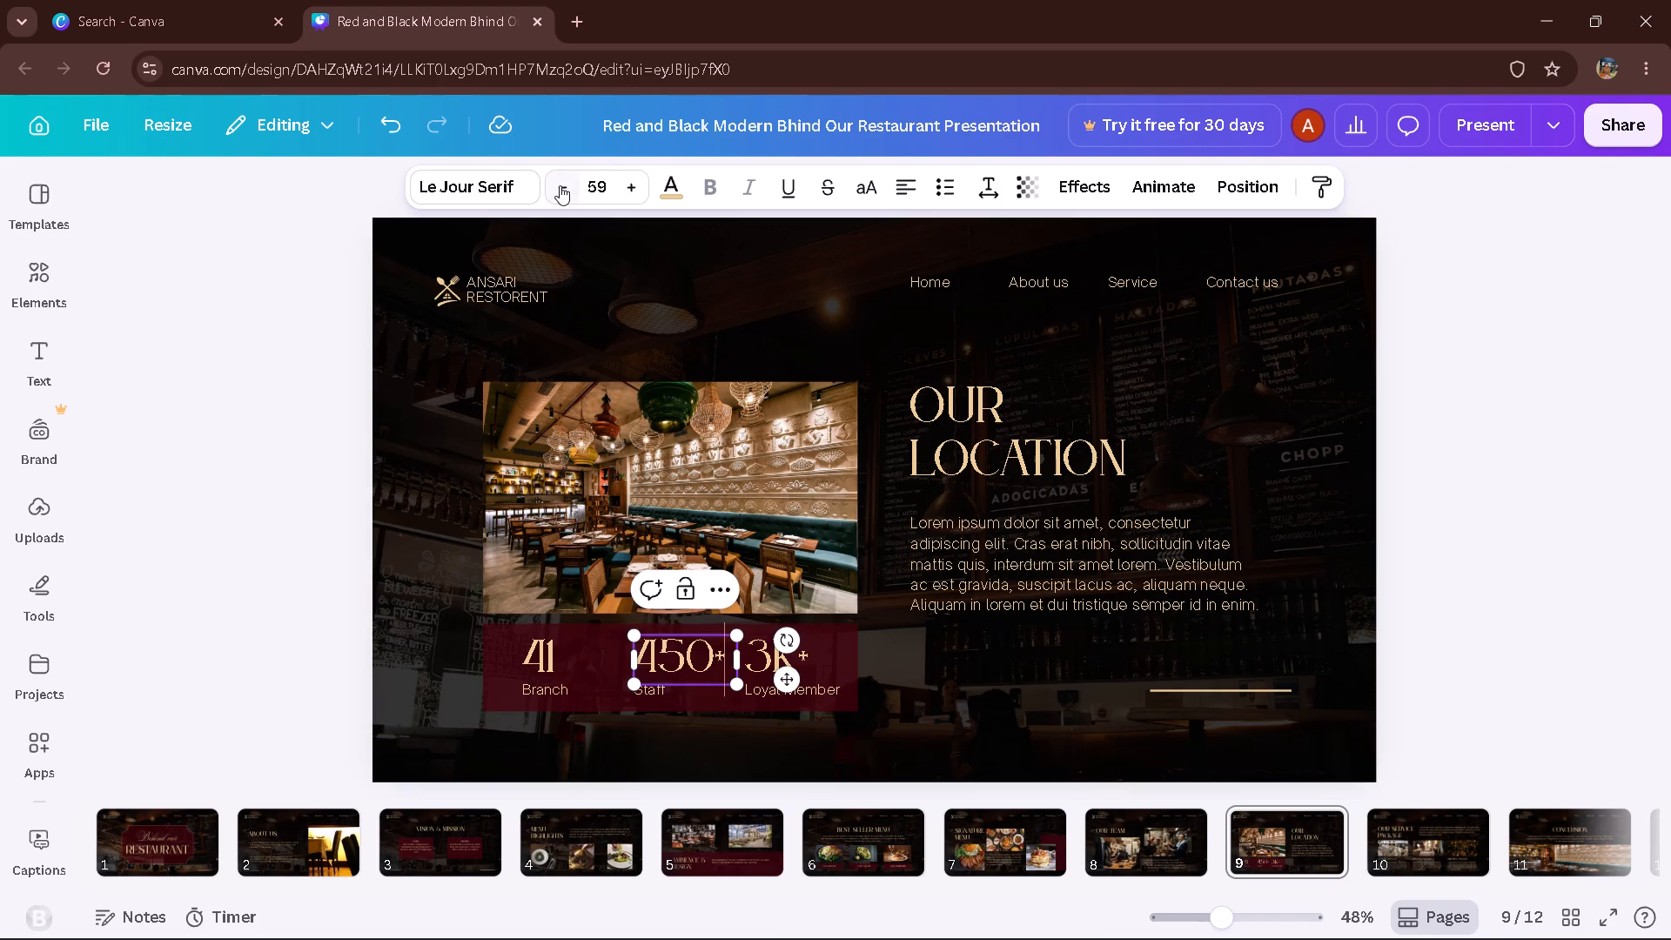
left_click(562, 178)
left_click(1518, 605)
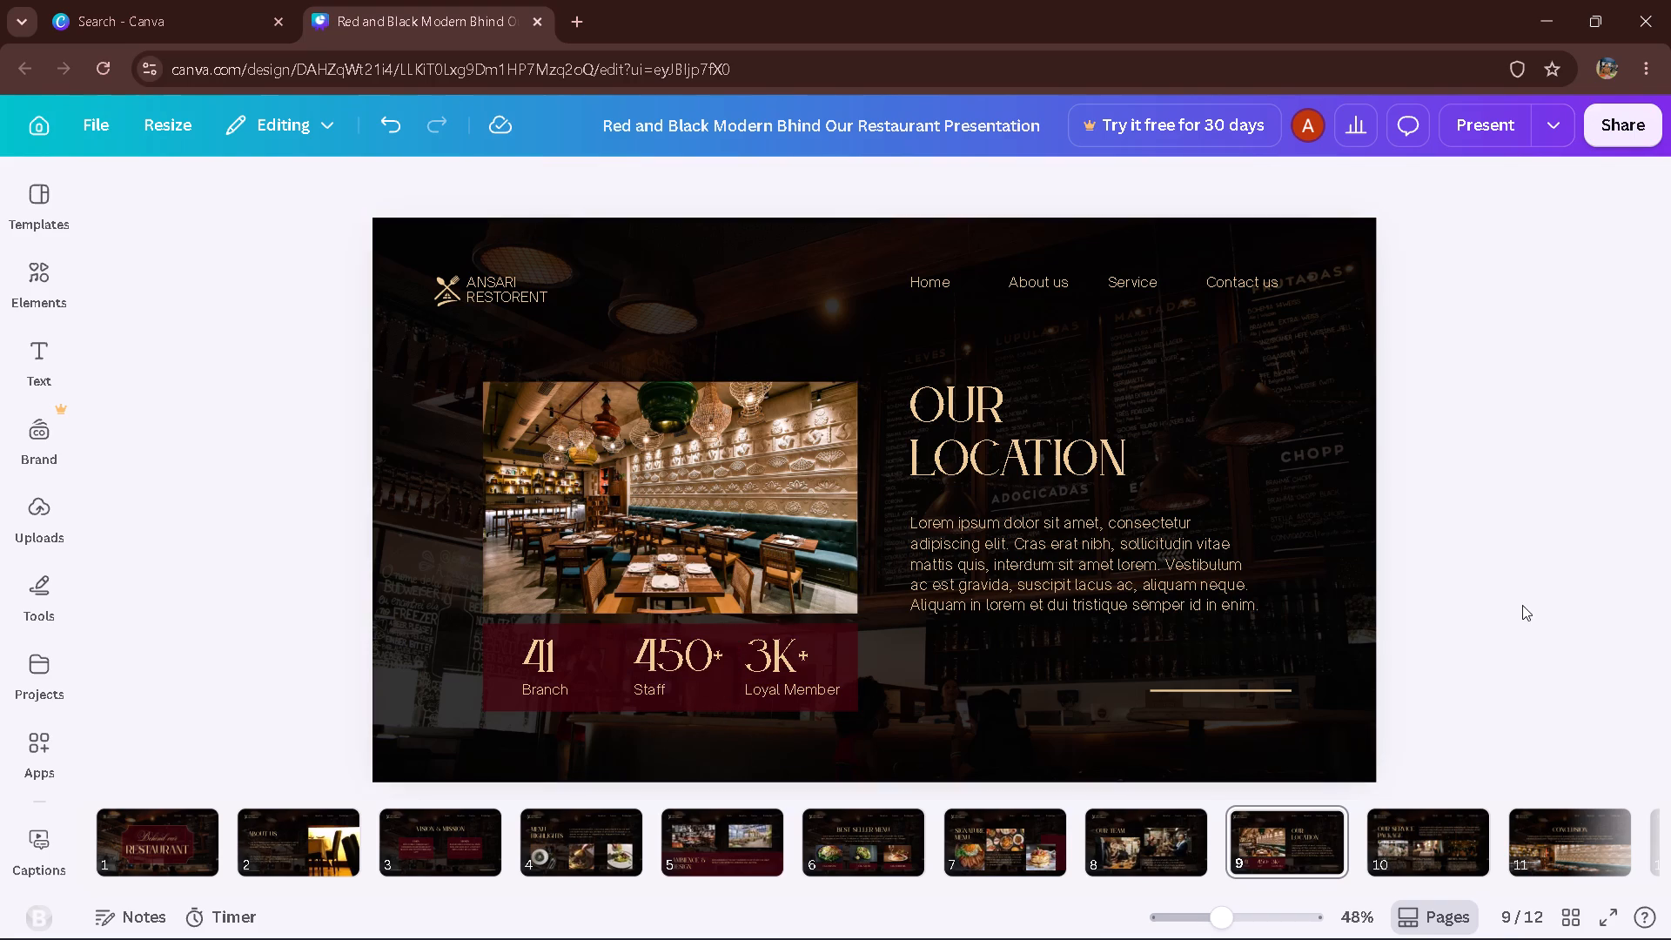
Shift the 450+ figure slightly left so it sits clear of the Loyal Member figure.
left_click(674, 661)
left_click_drag(779, 684, 757, 681)
double_click(1670, 642)
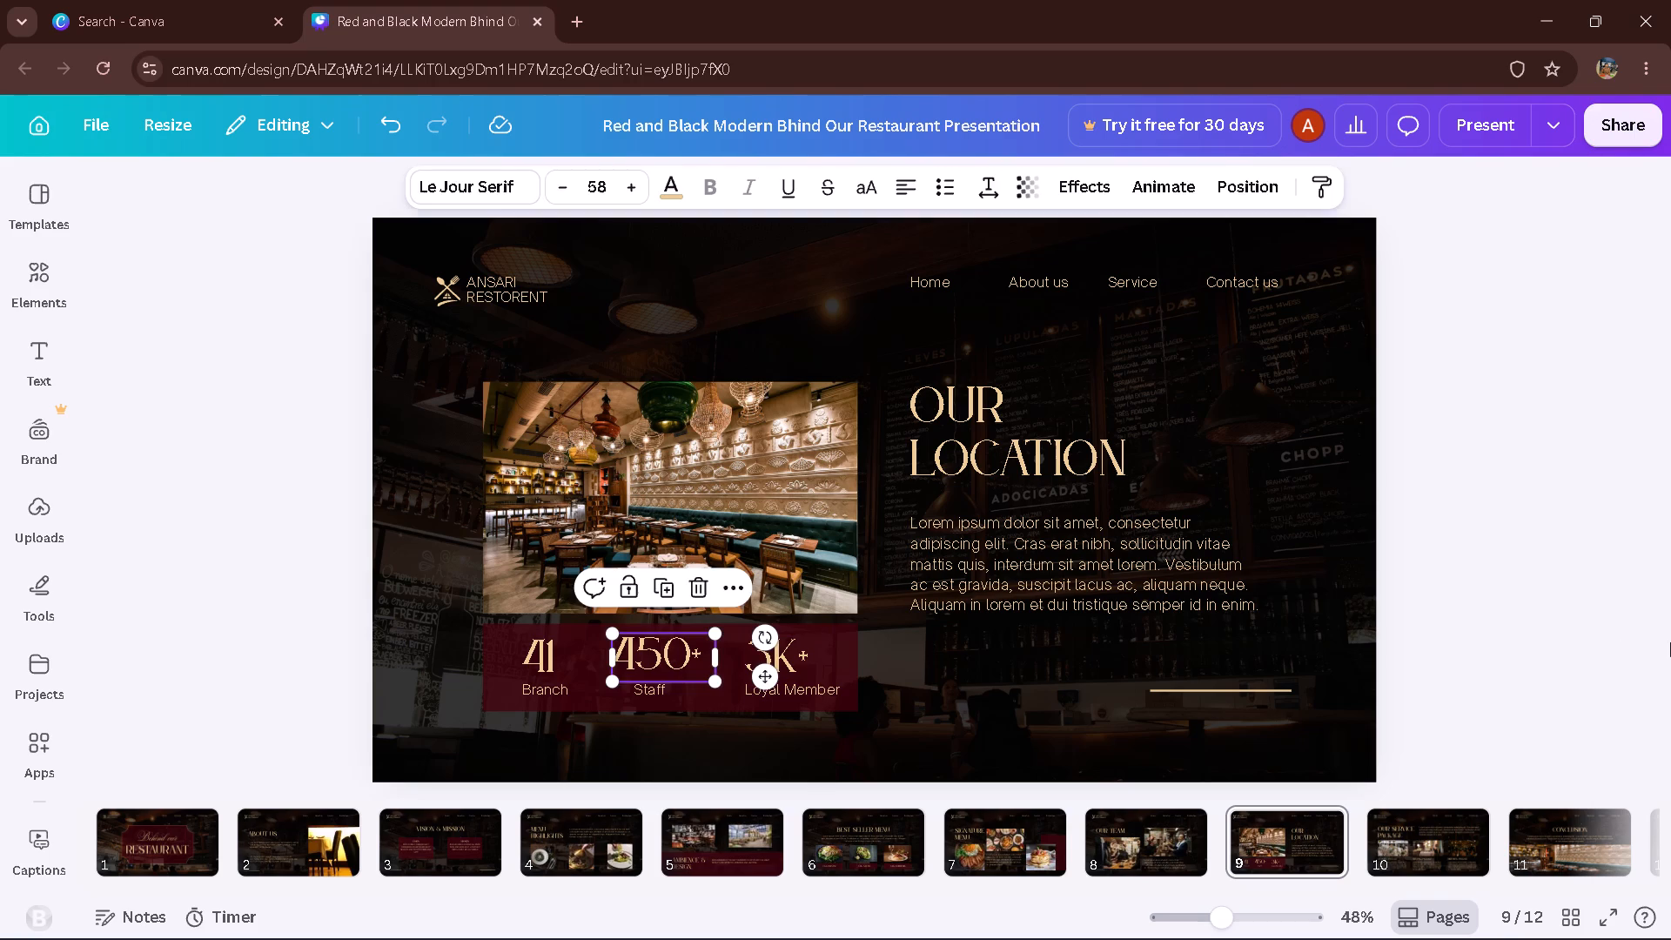
Change the Loyal Member figure to "45K" at font size 58, widening its text box to fit one line.
double_click(791, 639)
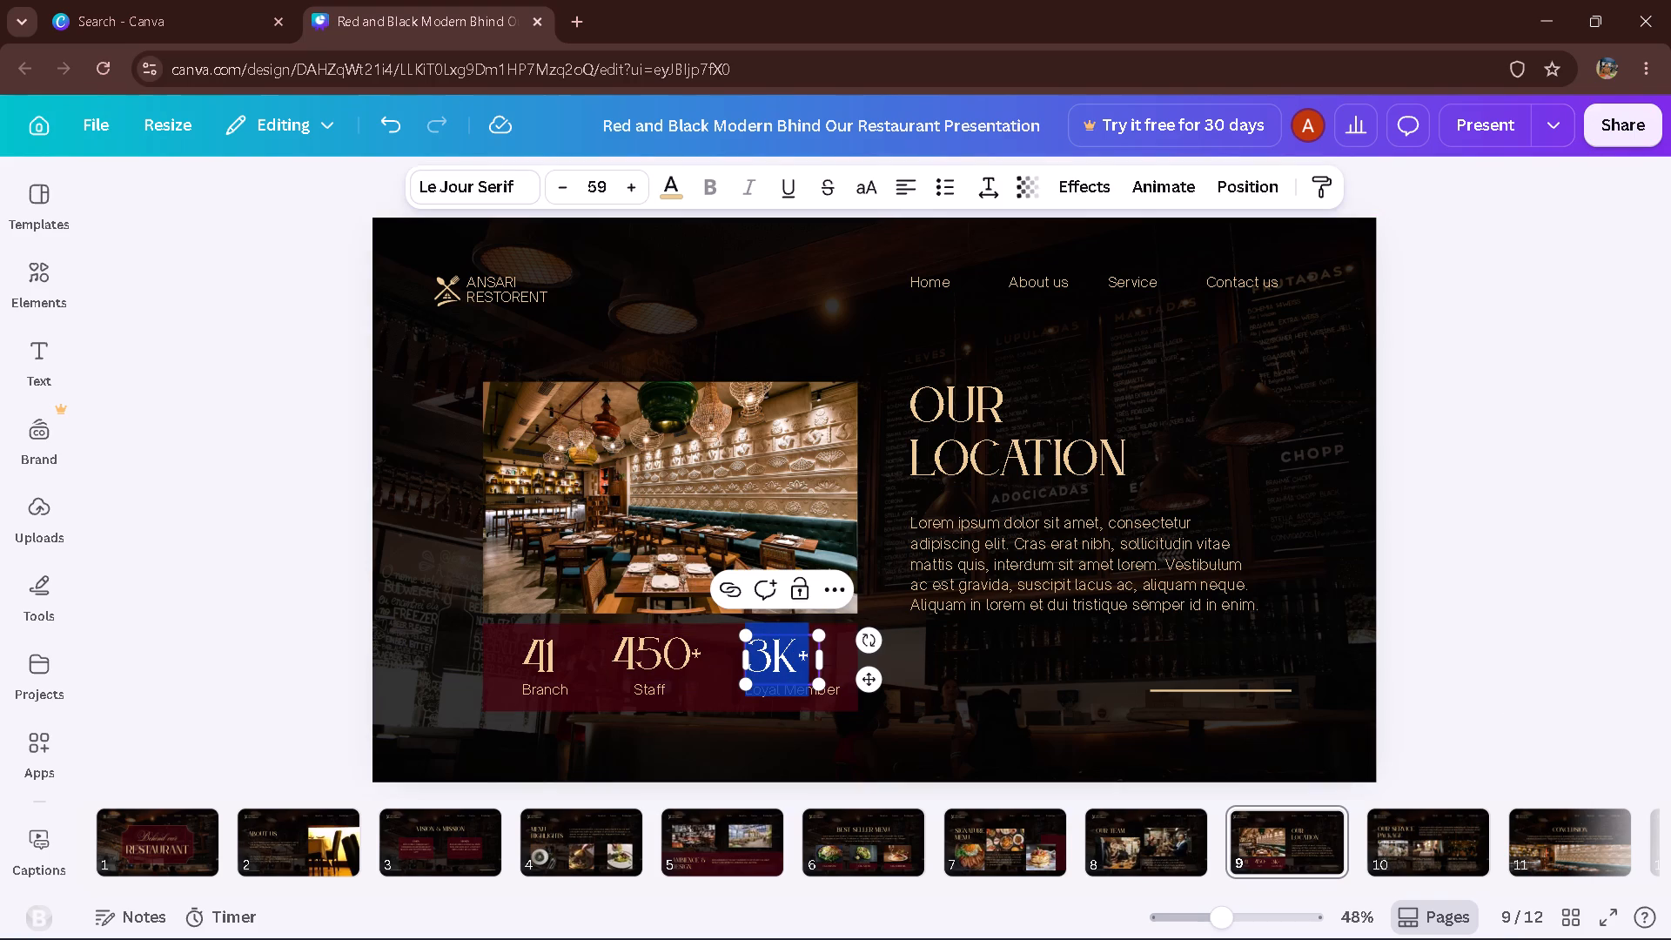
key("BackSpace")
type("45")
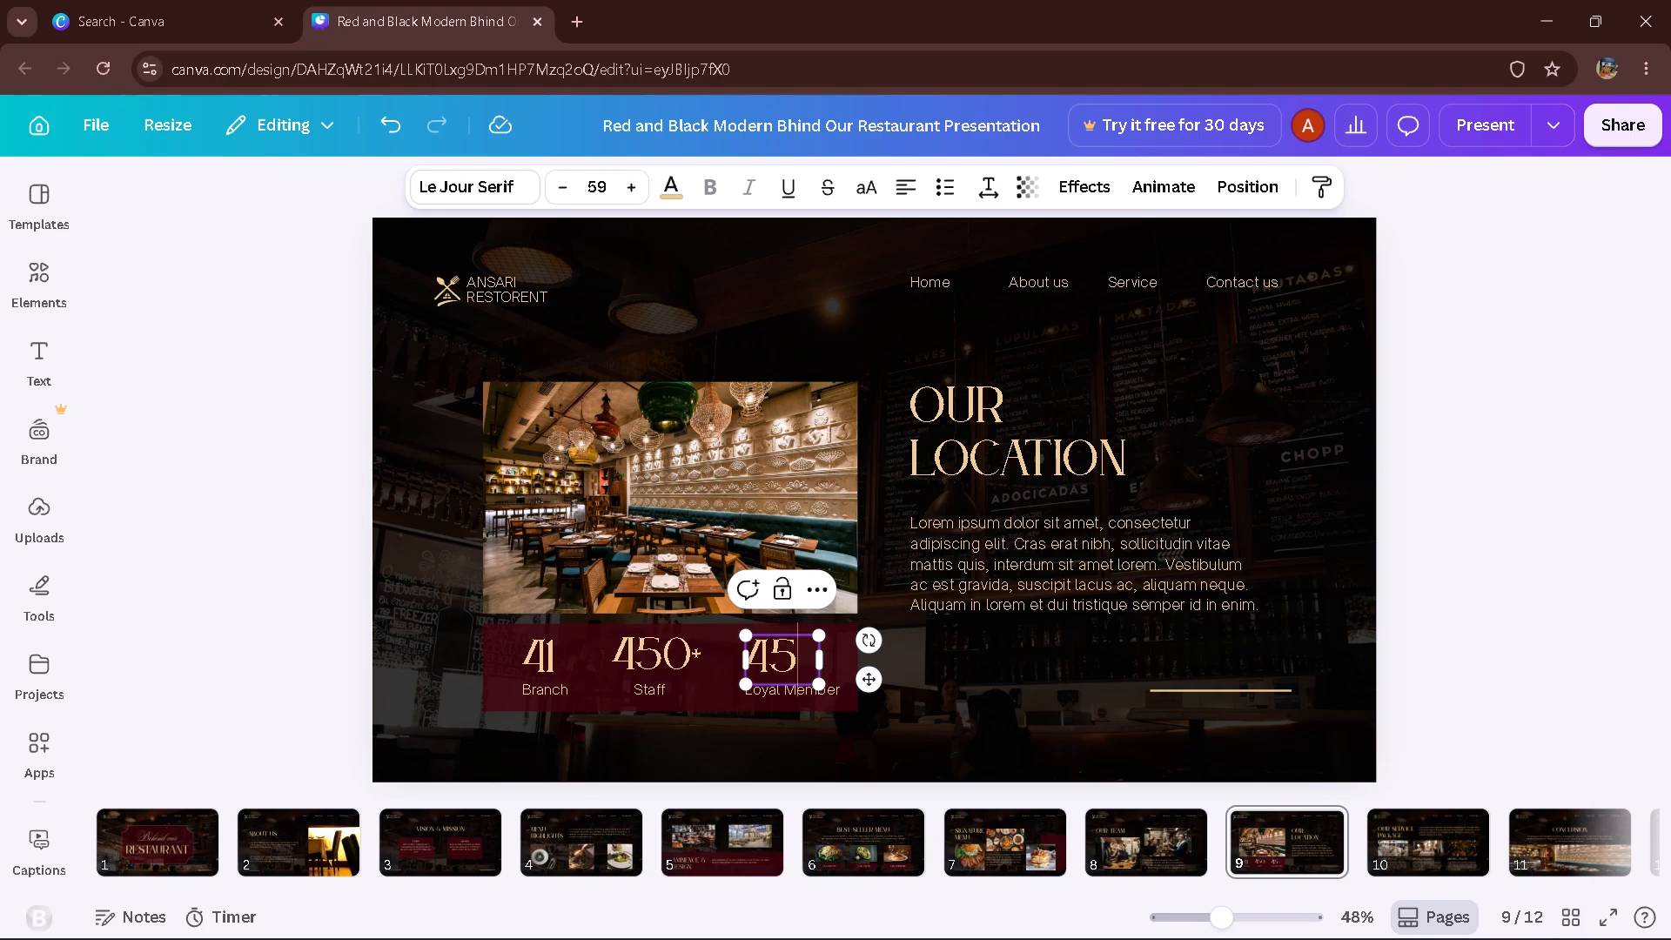
key("k")
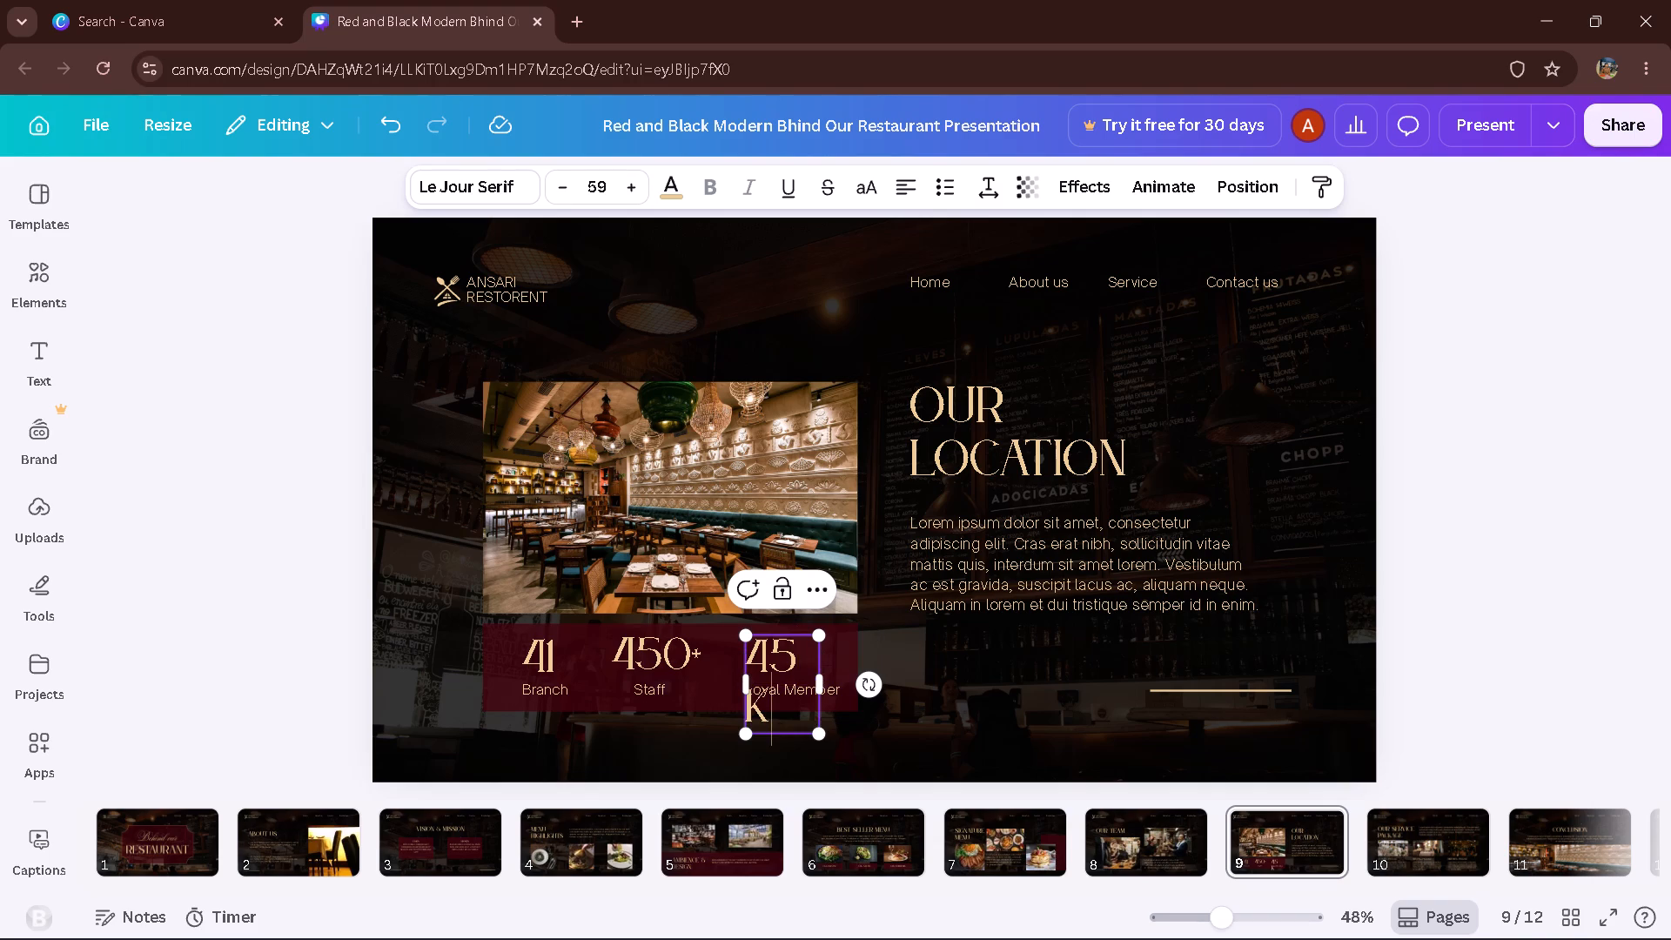
left_click(563, 182)
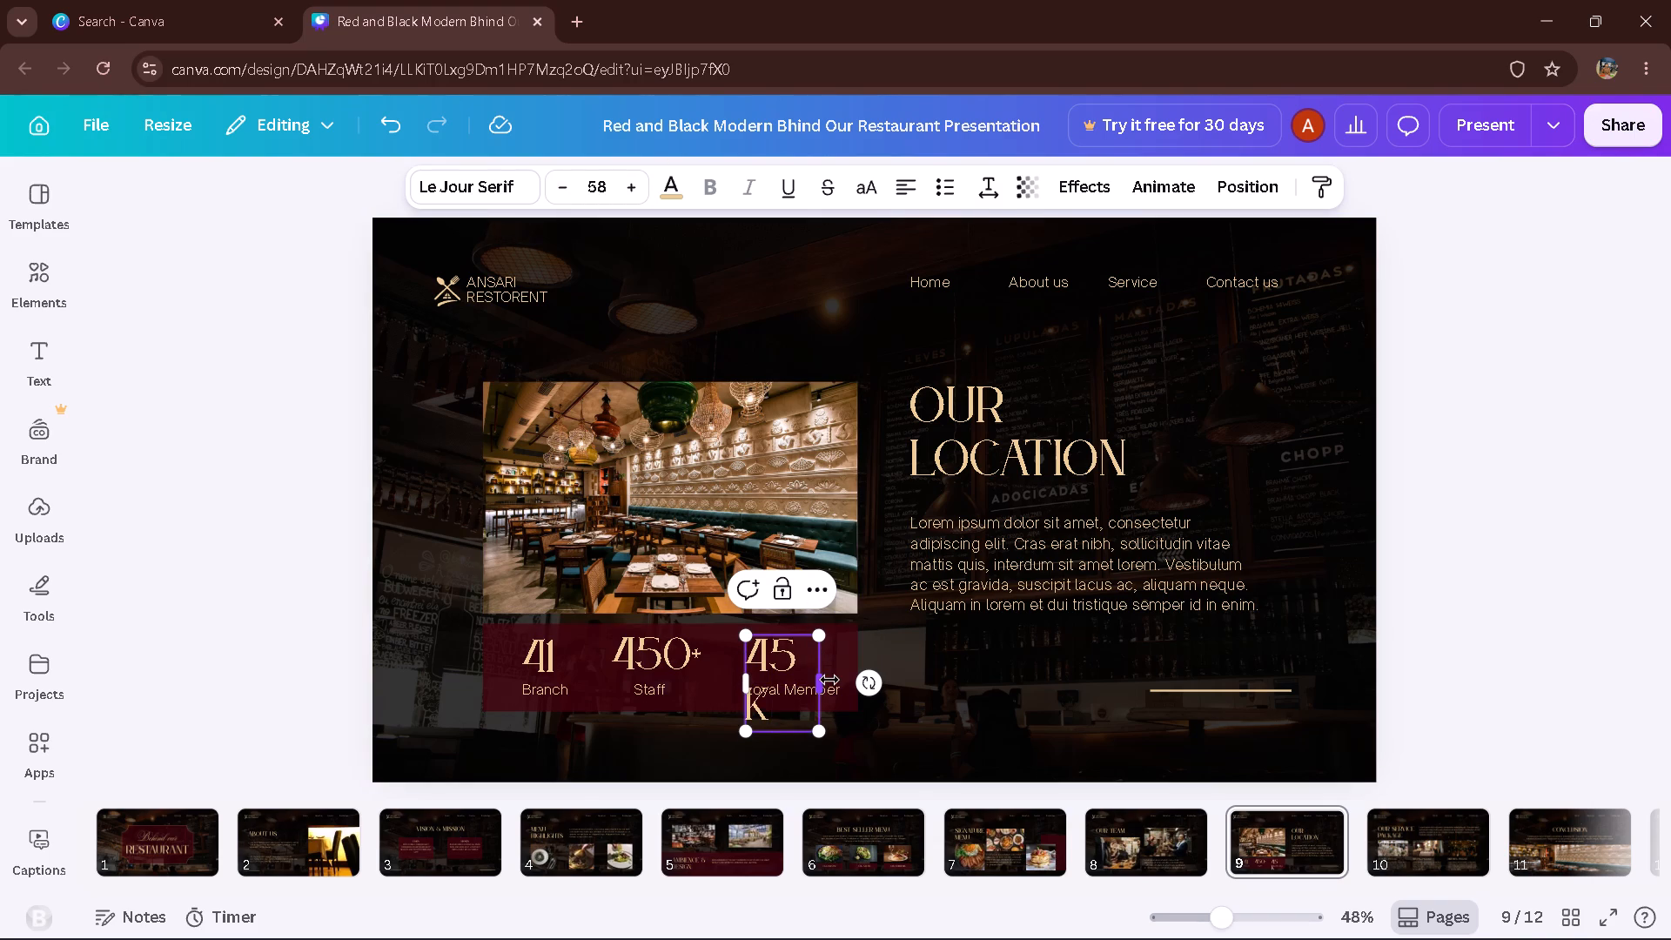
left_click_drag(829, 680, 852, 684)
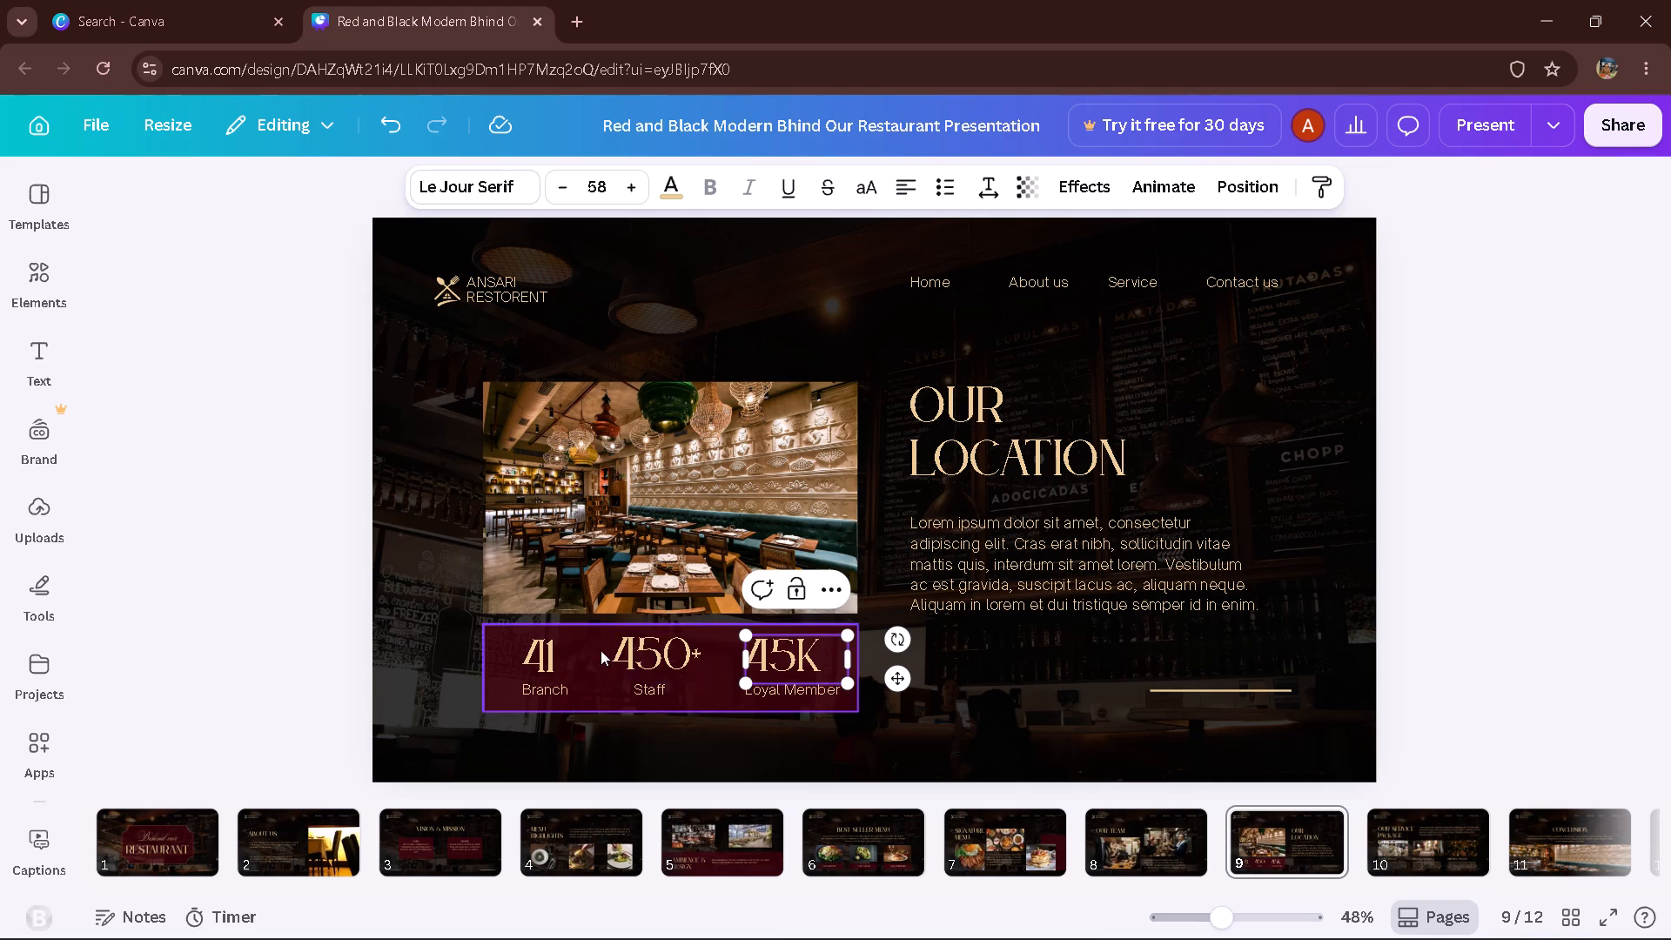
left_click(634, 650)
left_click(815, 654)
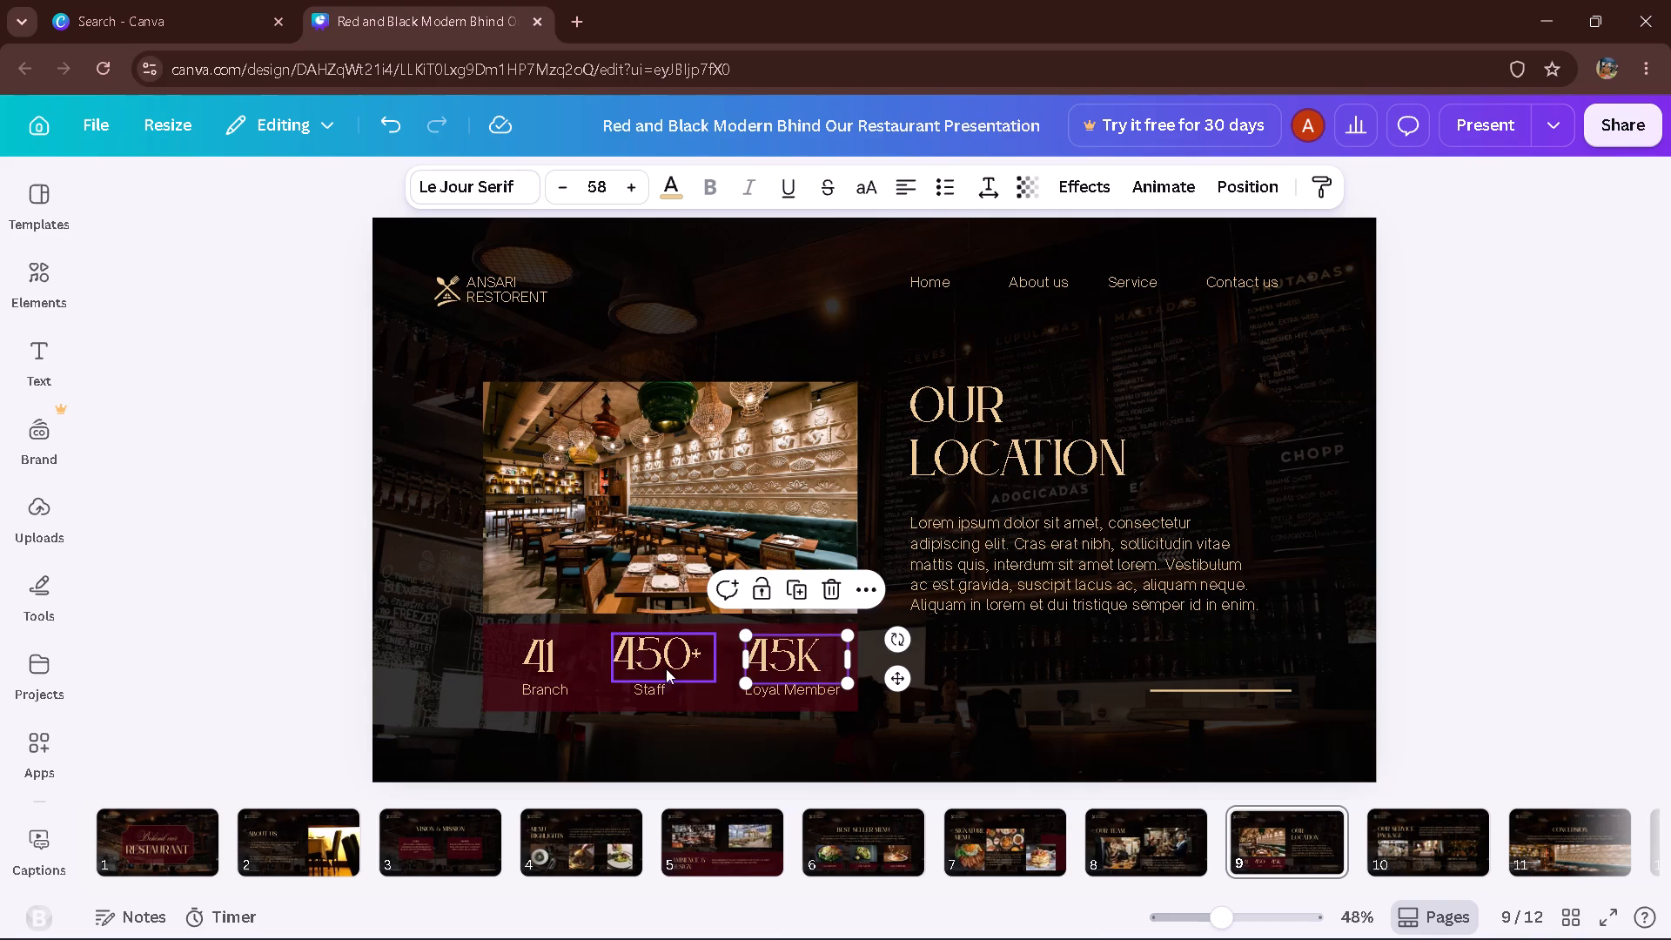
double_click(1670, 528)
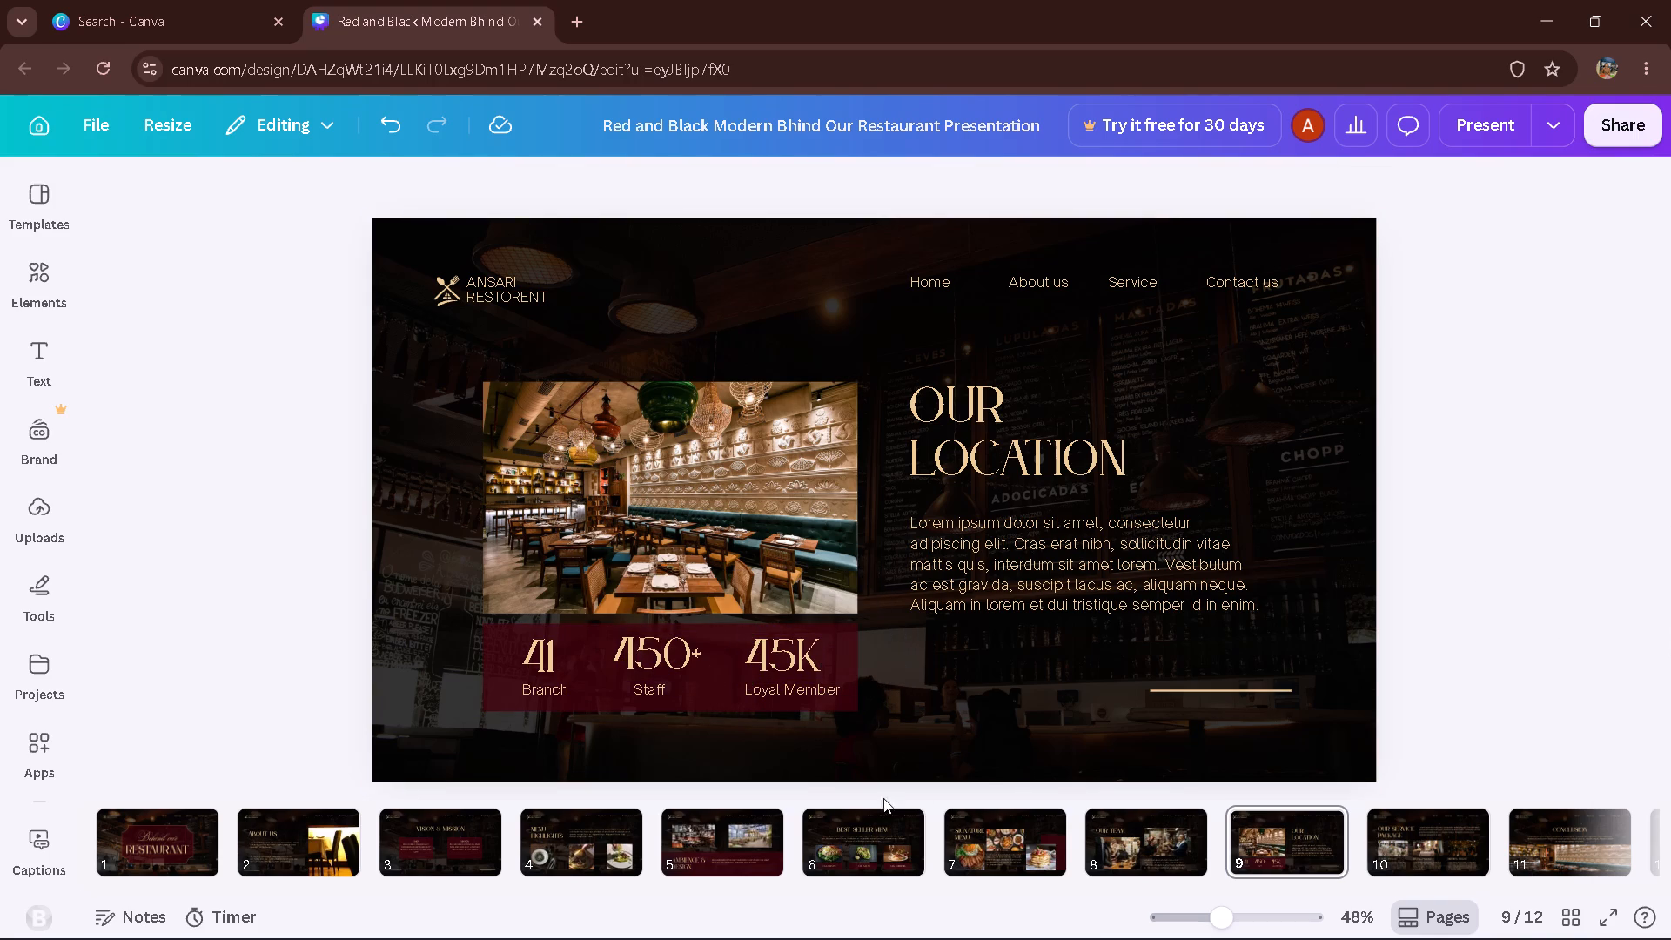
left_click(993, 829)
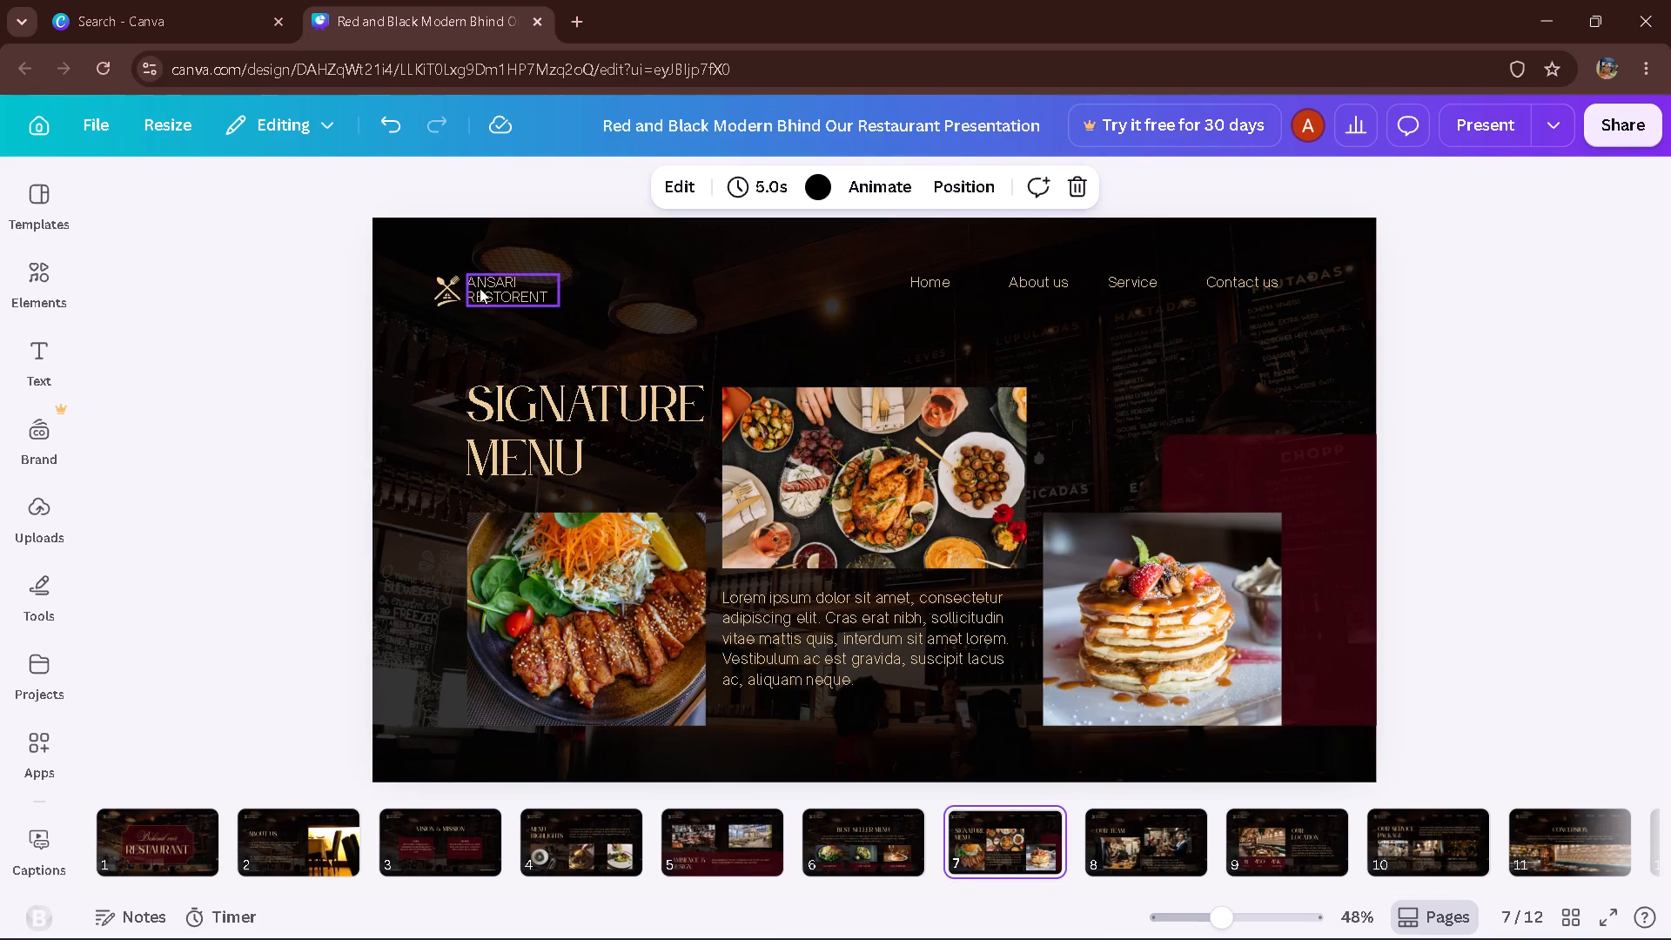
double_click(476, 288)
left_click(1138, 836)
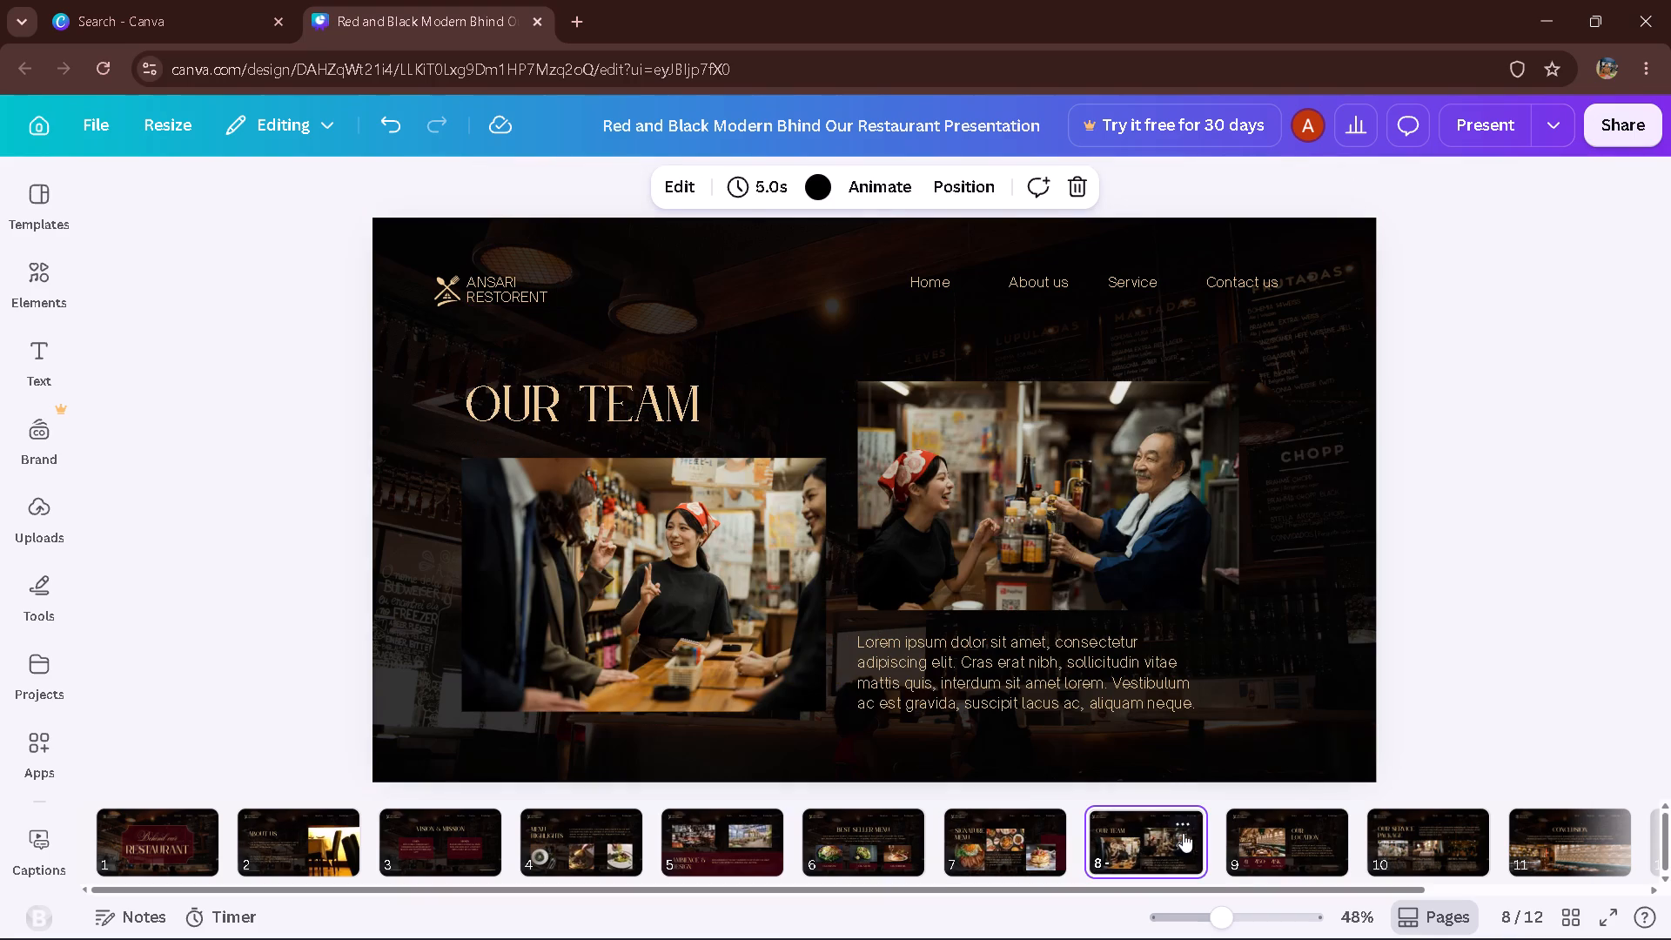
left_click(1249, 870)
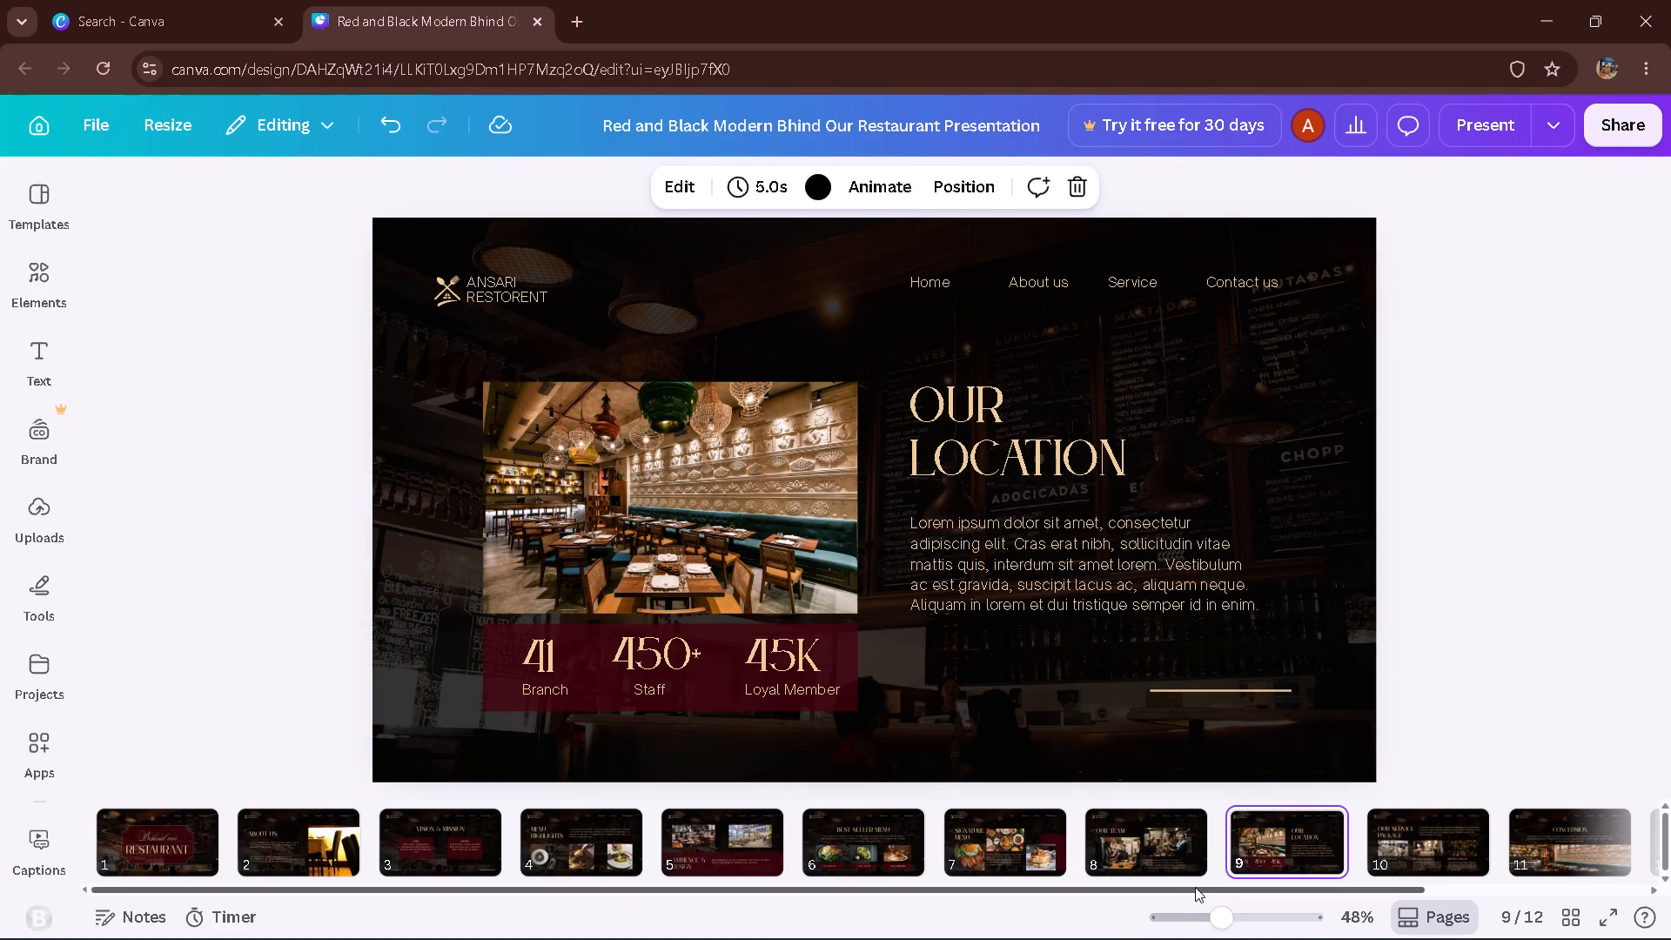
On page 10, replace the placeholder restaurant name beside the logo with "ANSARI RESTORENT" on two lines.
left_click_drag(1195, 887, 1392, 886)
left_click(1180, 837)
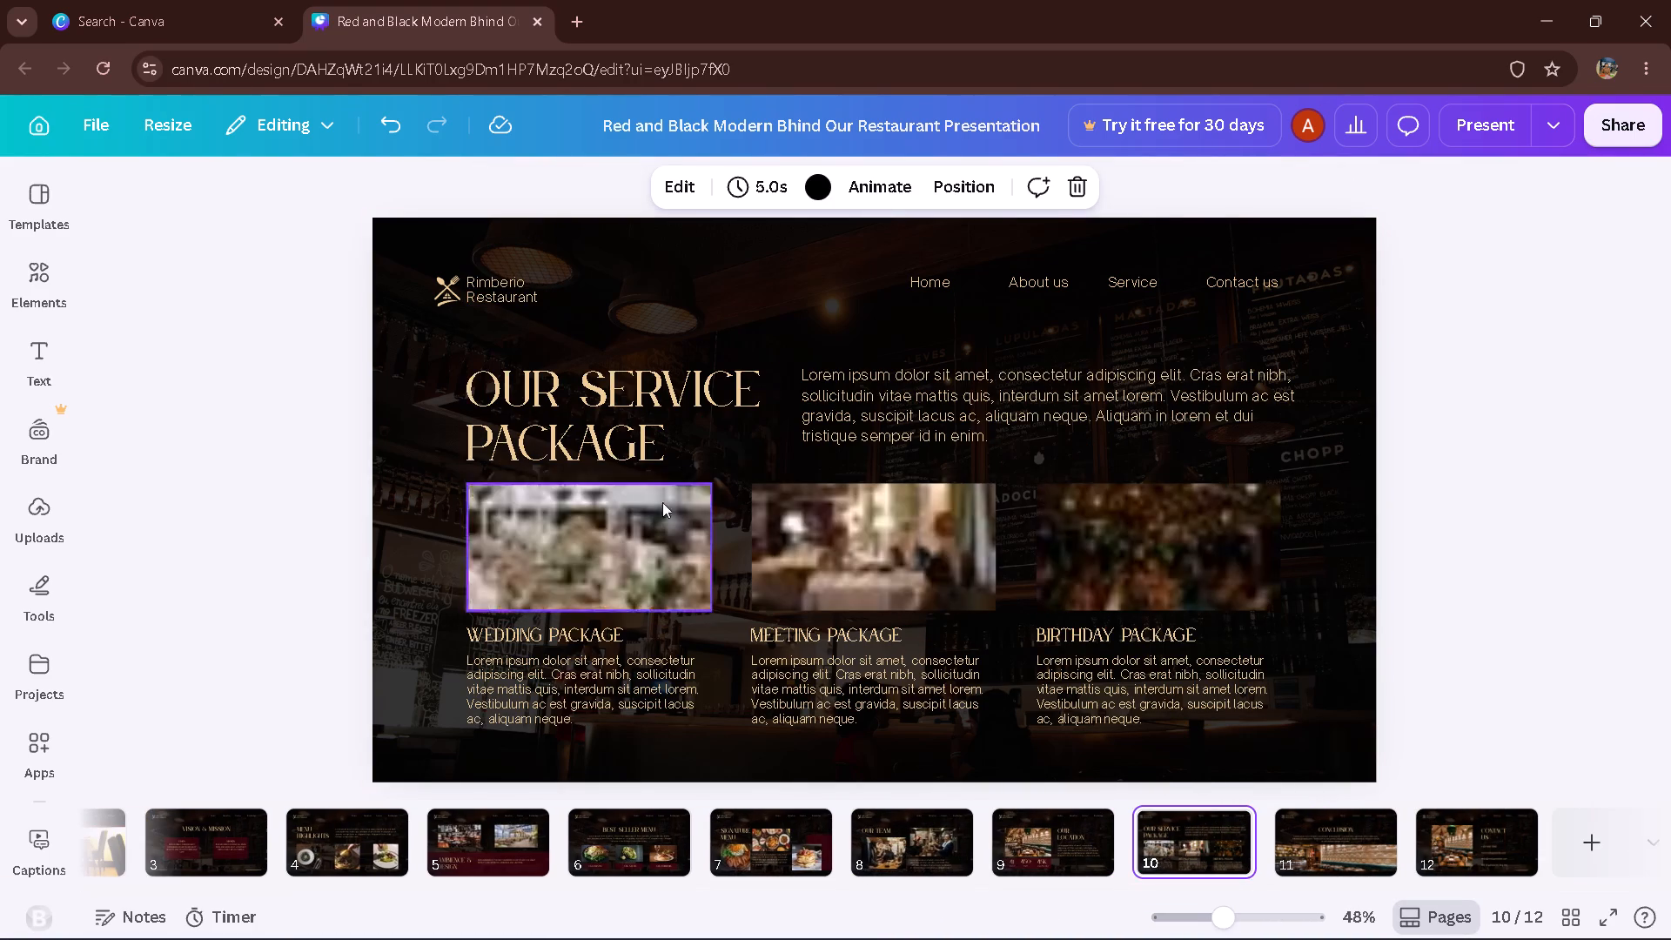
double_click(513, 289)
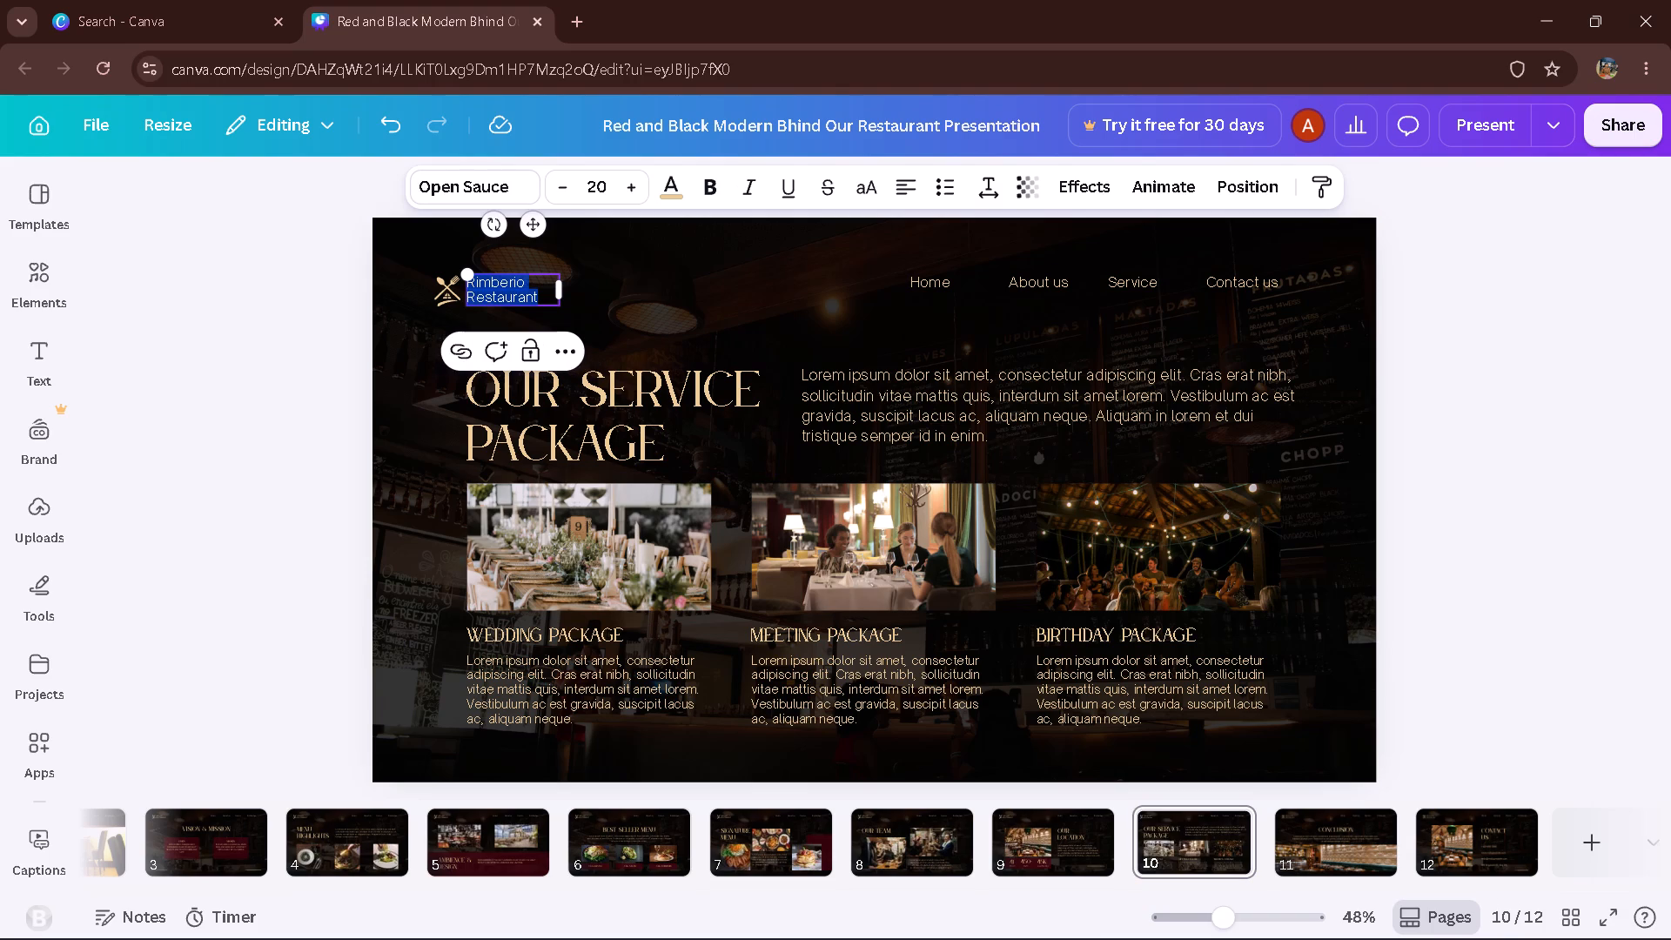
key("BackSpace")
type("ANSARI")
key("Return")
type("RE")
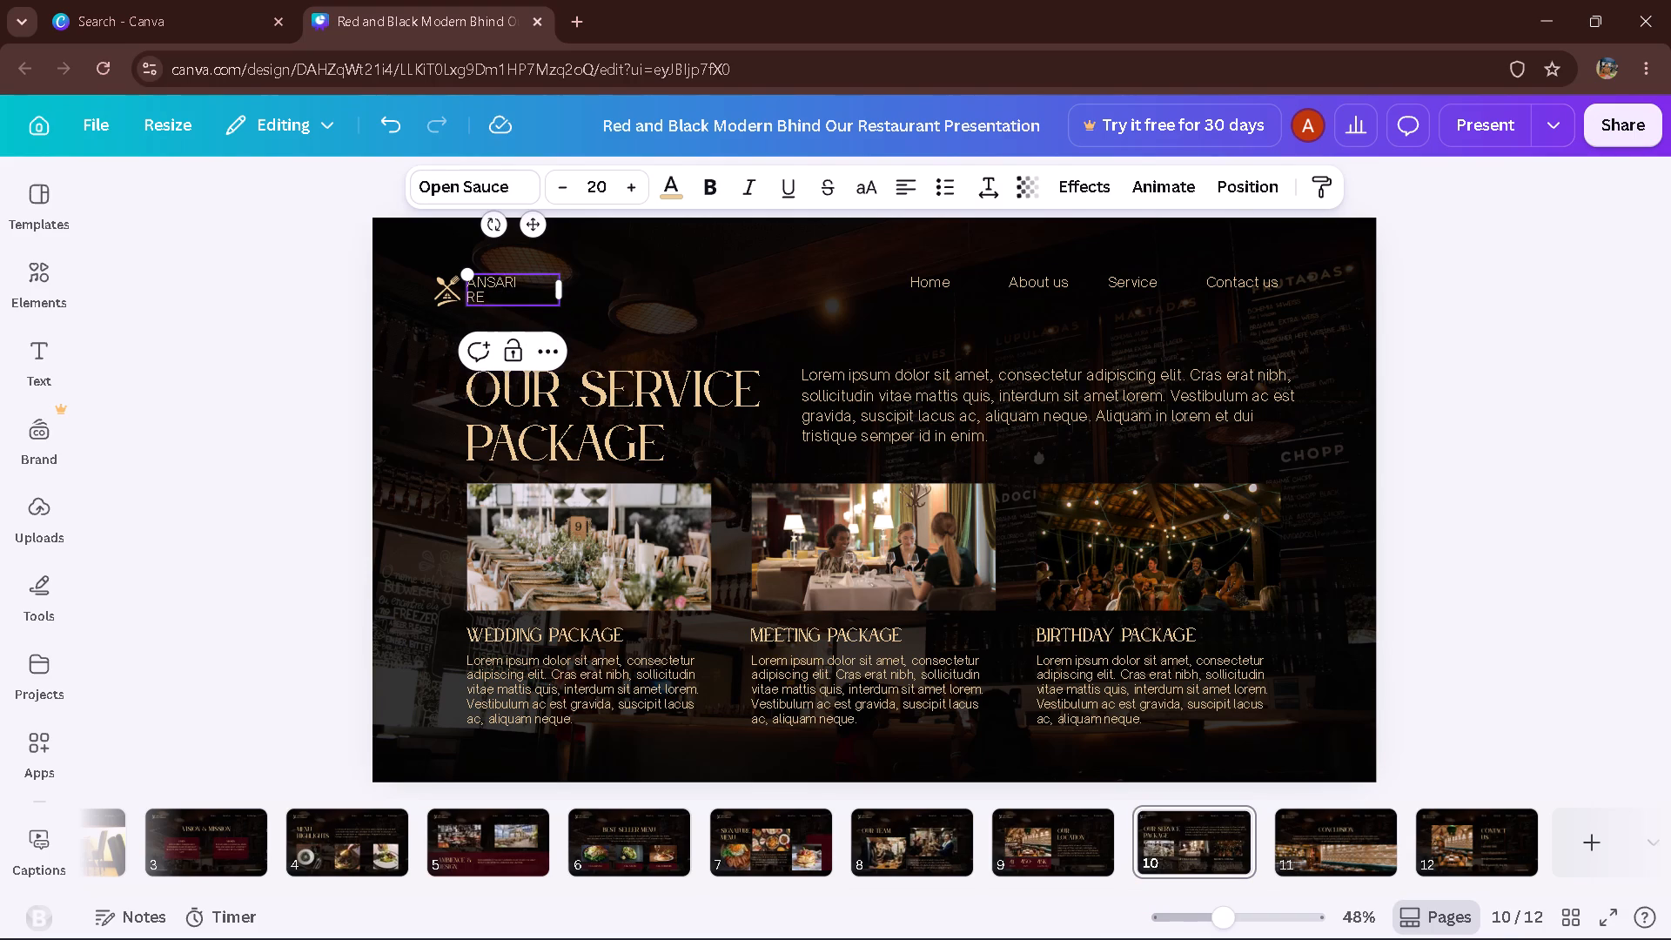
key("s")
type("TORENT")
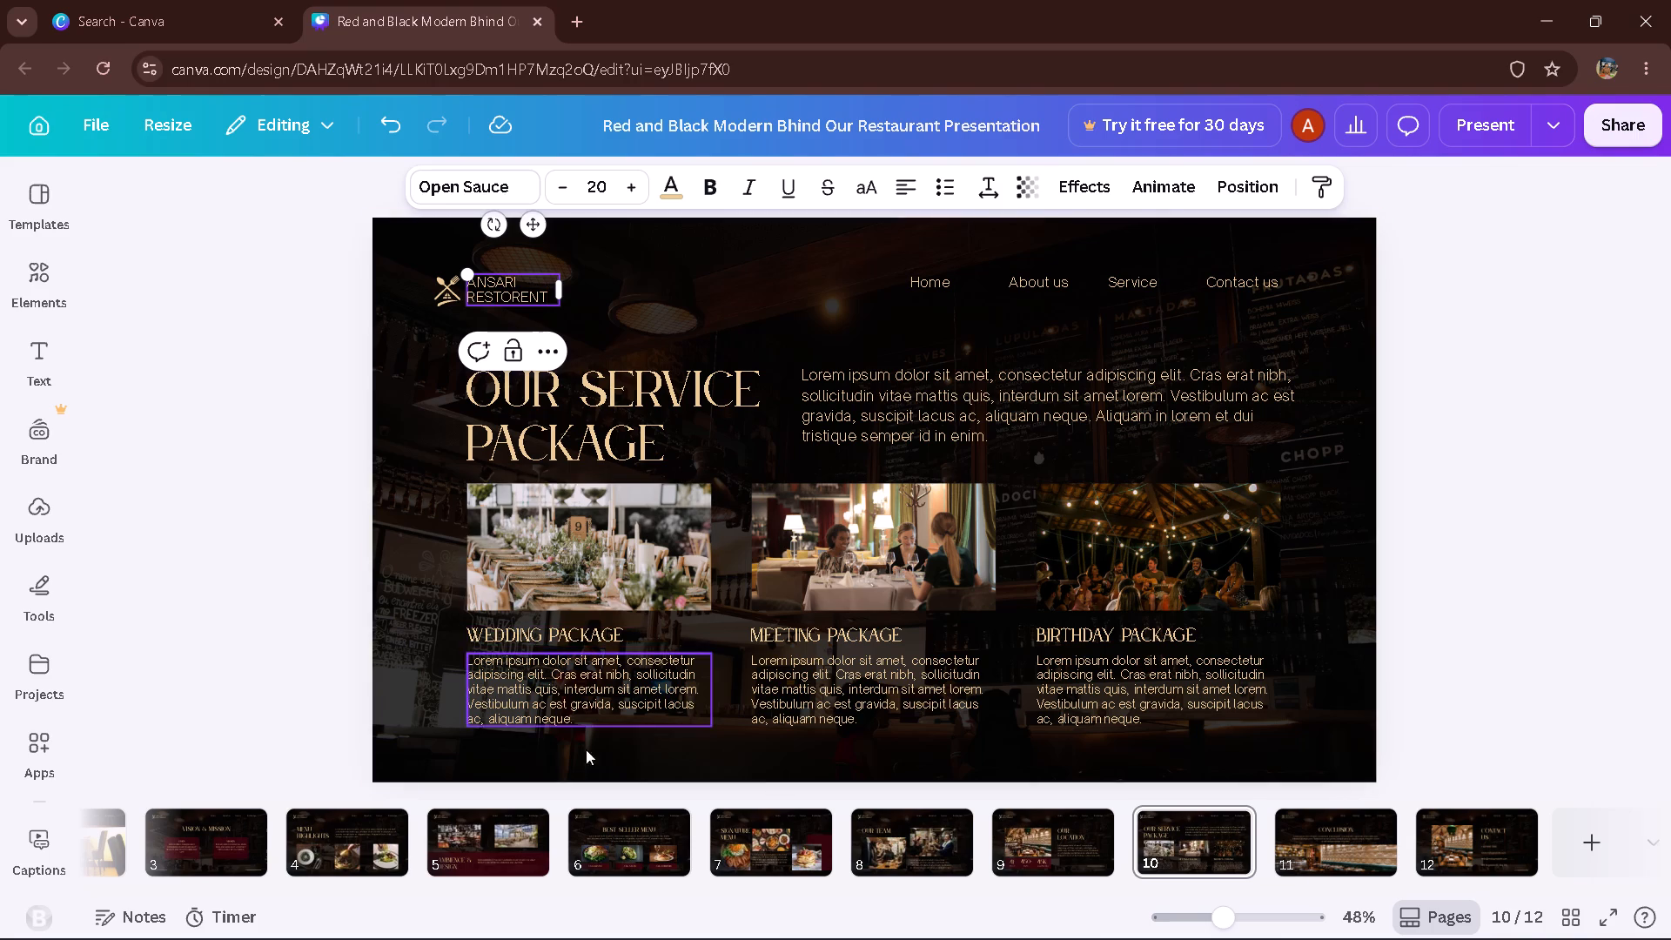
left_click(1381, 552)
Replace the Wedding Package paragraph with "WE PROVICEWEDDING PACKAGES ALSO UPTO 5.6K MEMBES AND PROVICE BEST QUALITY FOOD AT GOOD RATE".
double_click(598, 693)
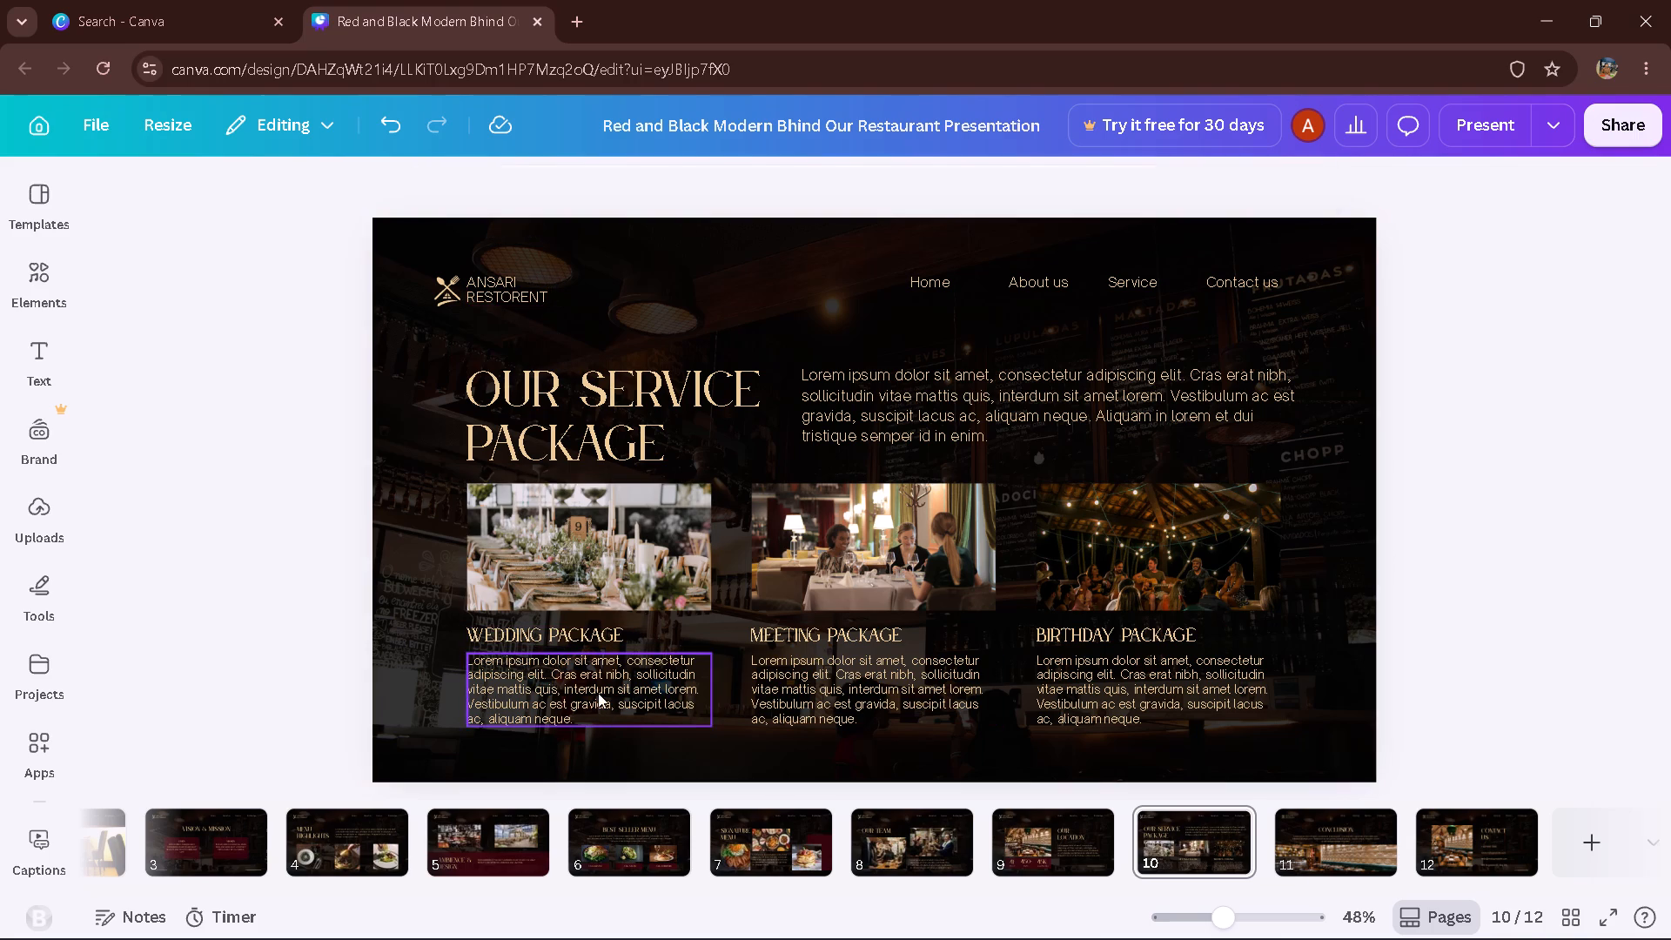
key("BackSpace")
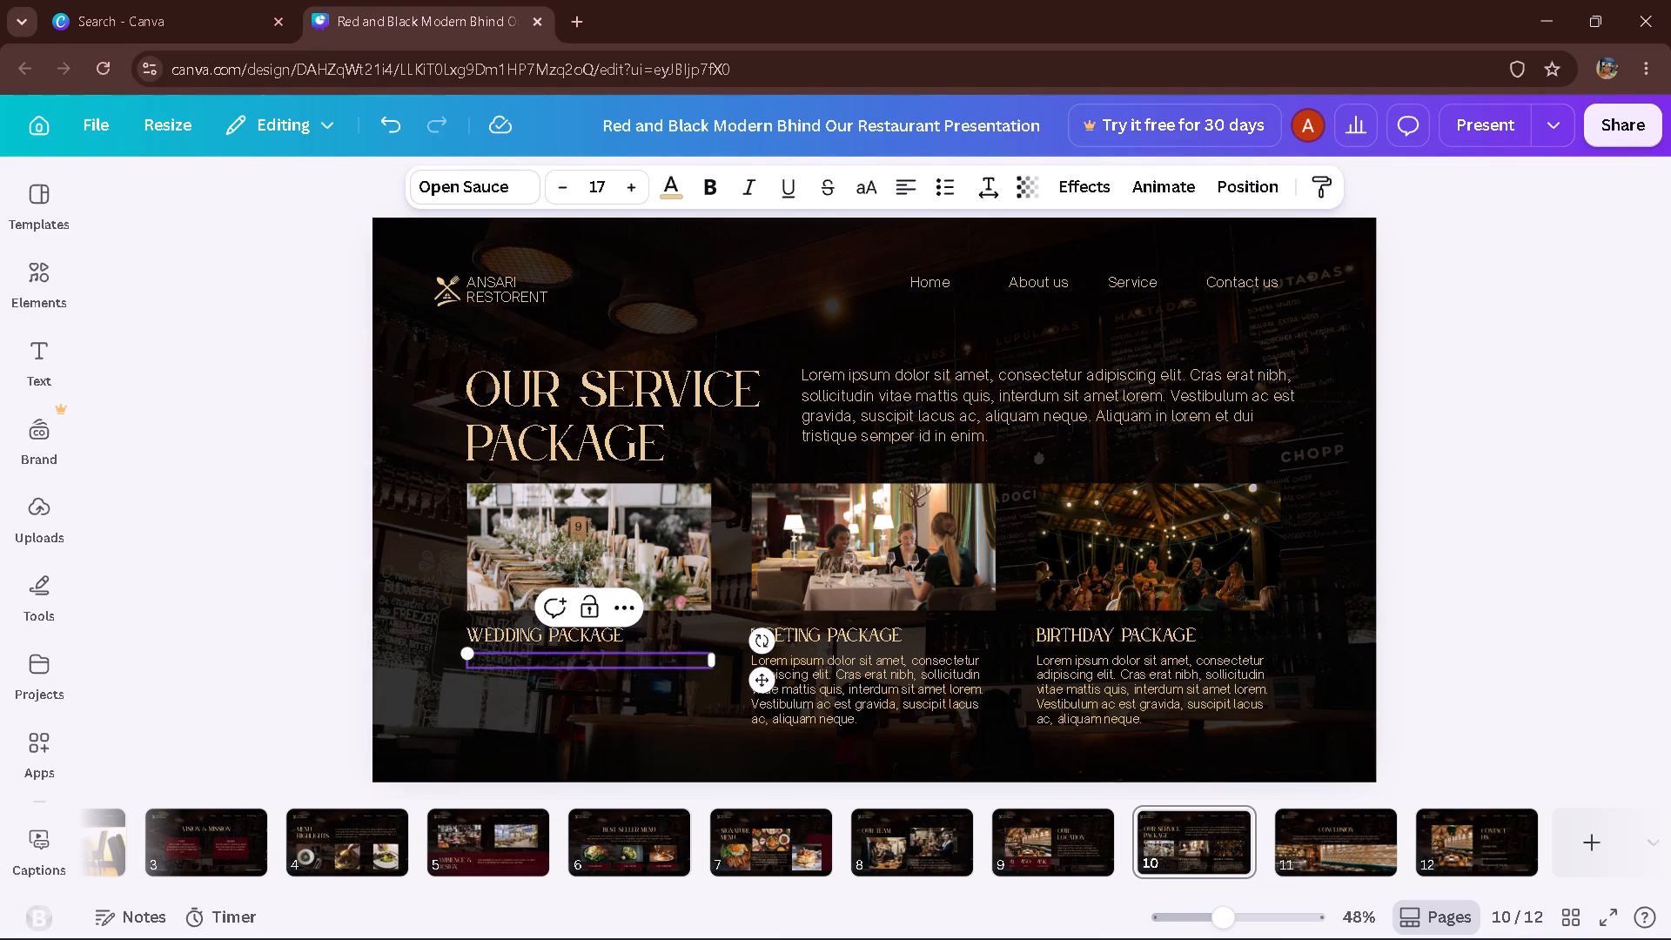
type("WE")
type("E")
key("space")
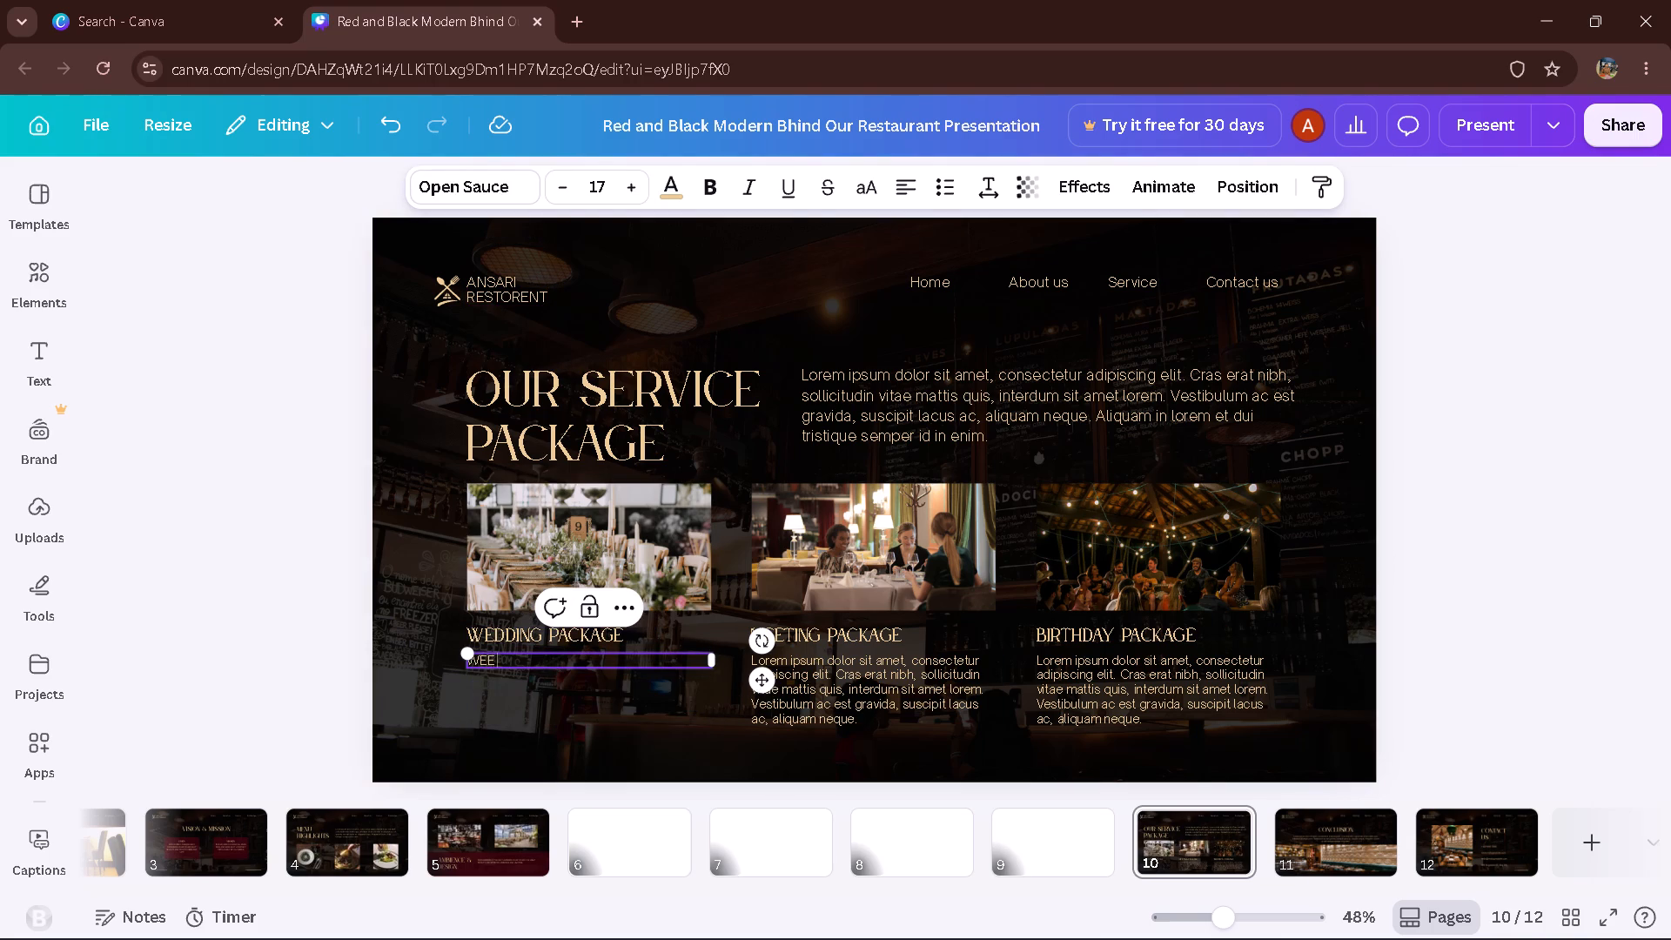
key("BackSpace")
key("BackSpace")
key("BackSpace")
type("E PROVICE")
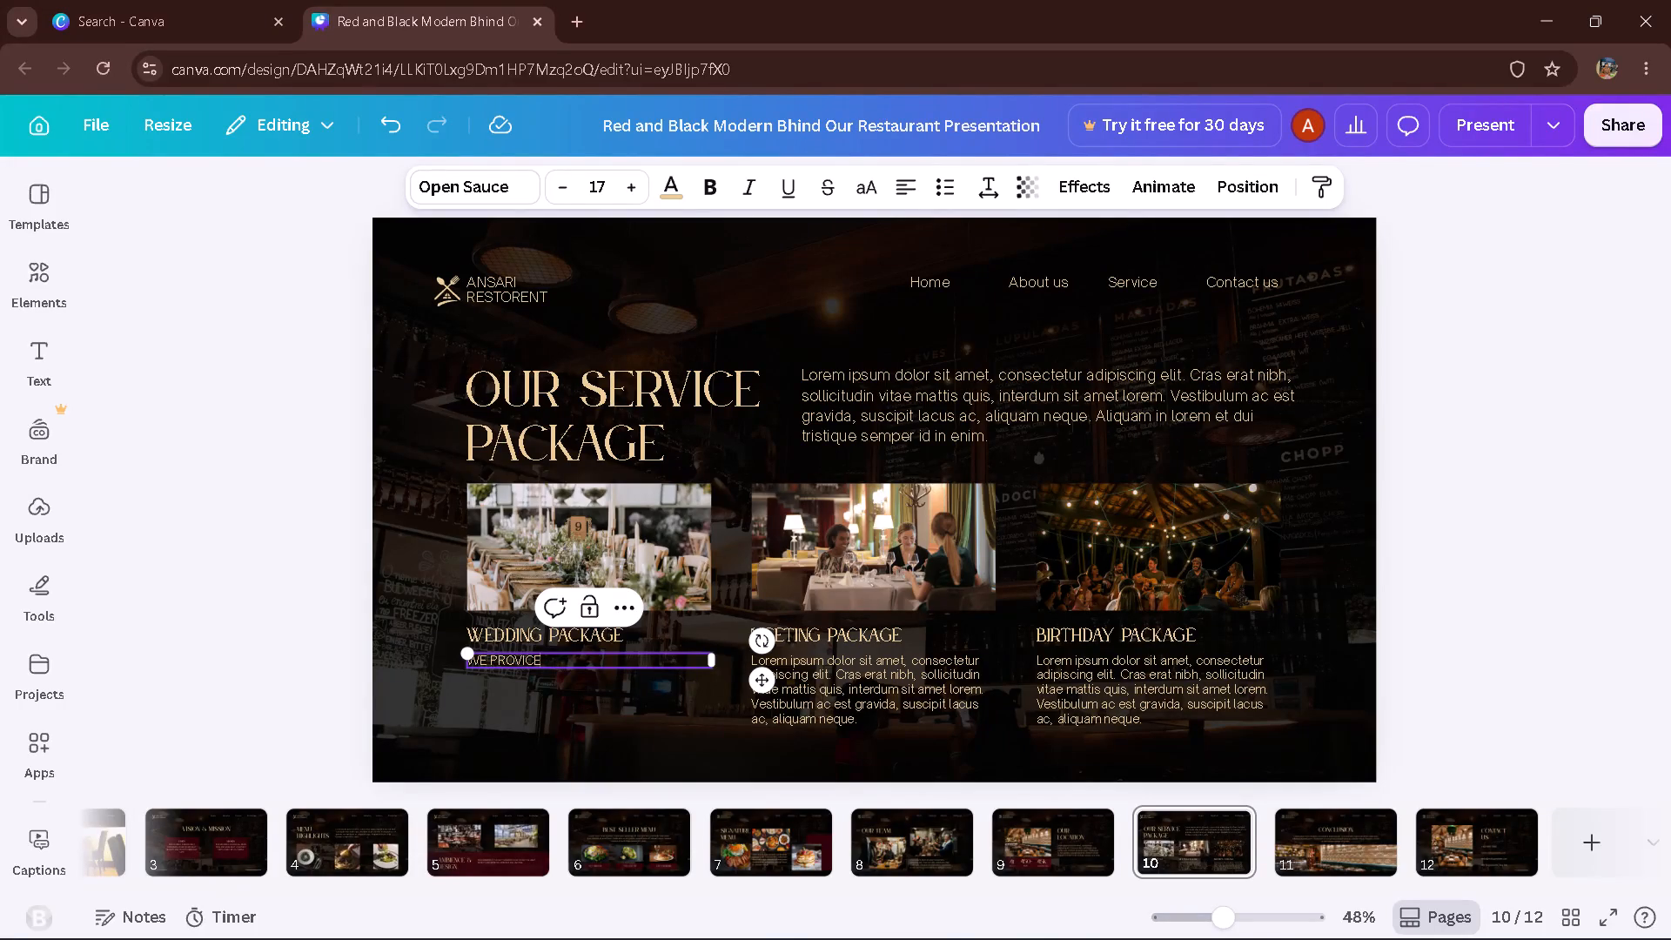
type("WE")
type("DDING PAC")
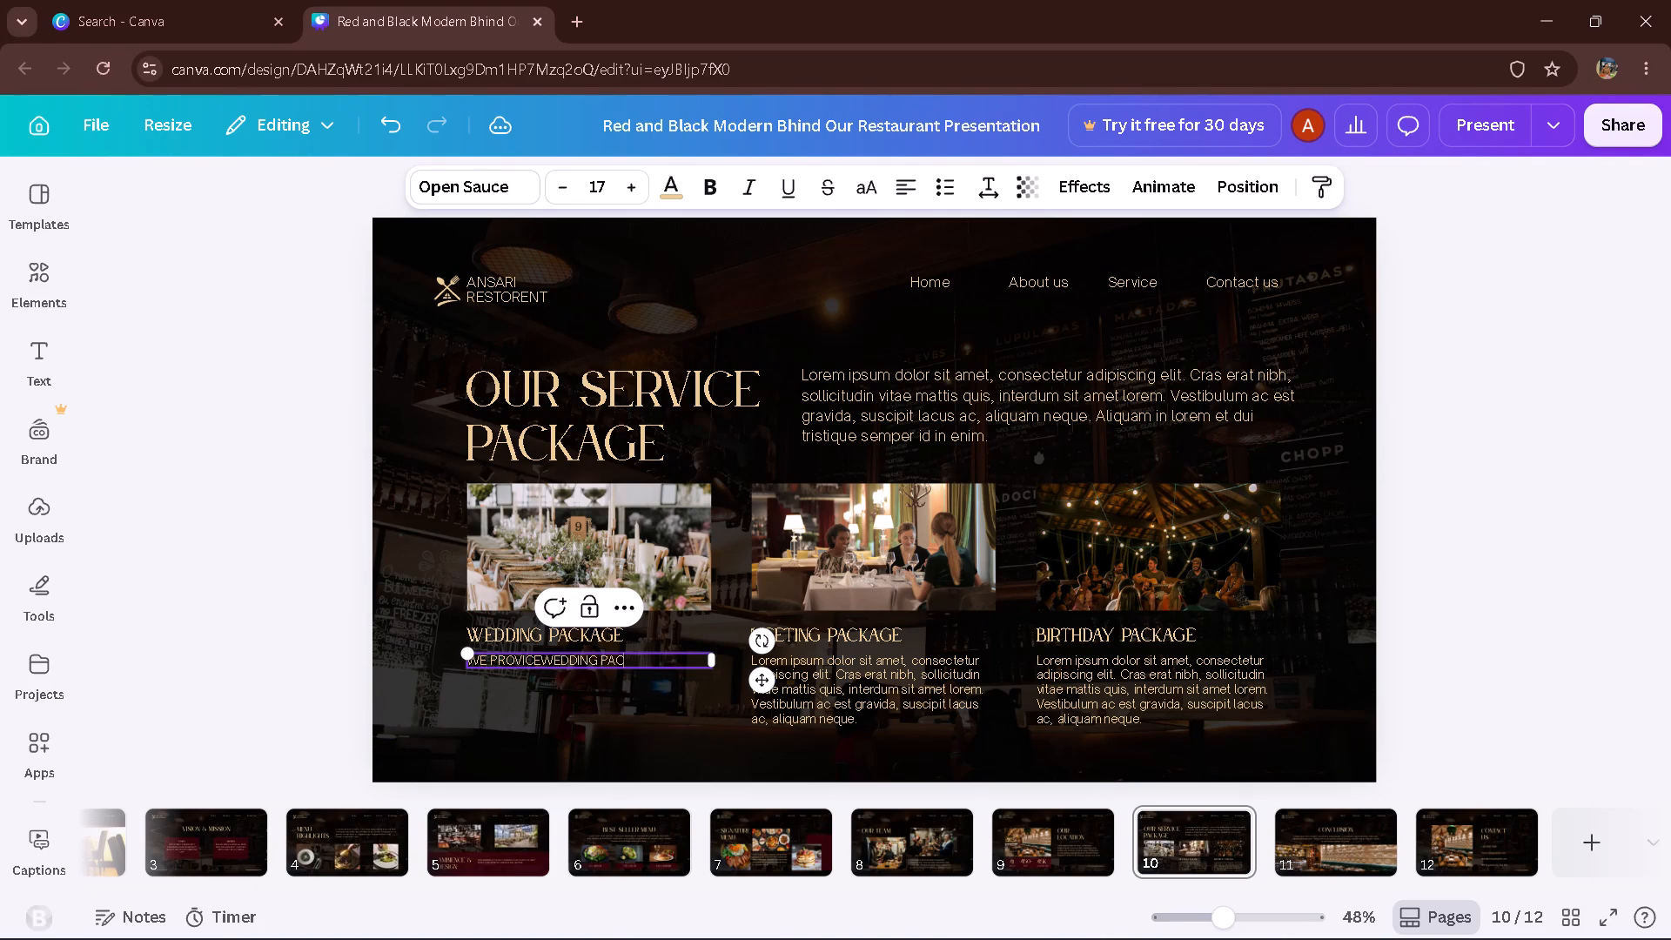
type("KAGES ALSO")
key("space")
key("t")
key("BackSpace")
type("UPTO")
key("space")
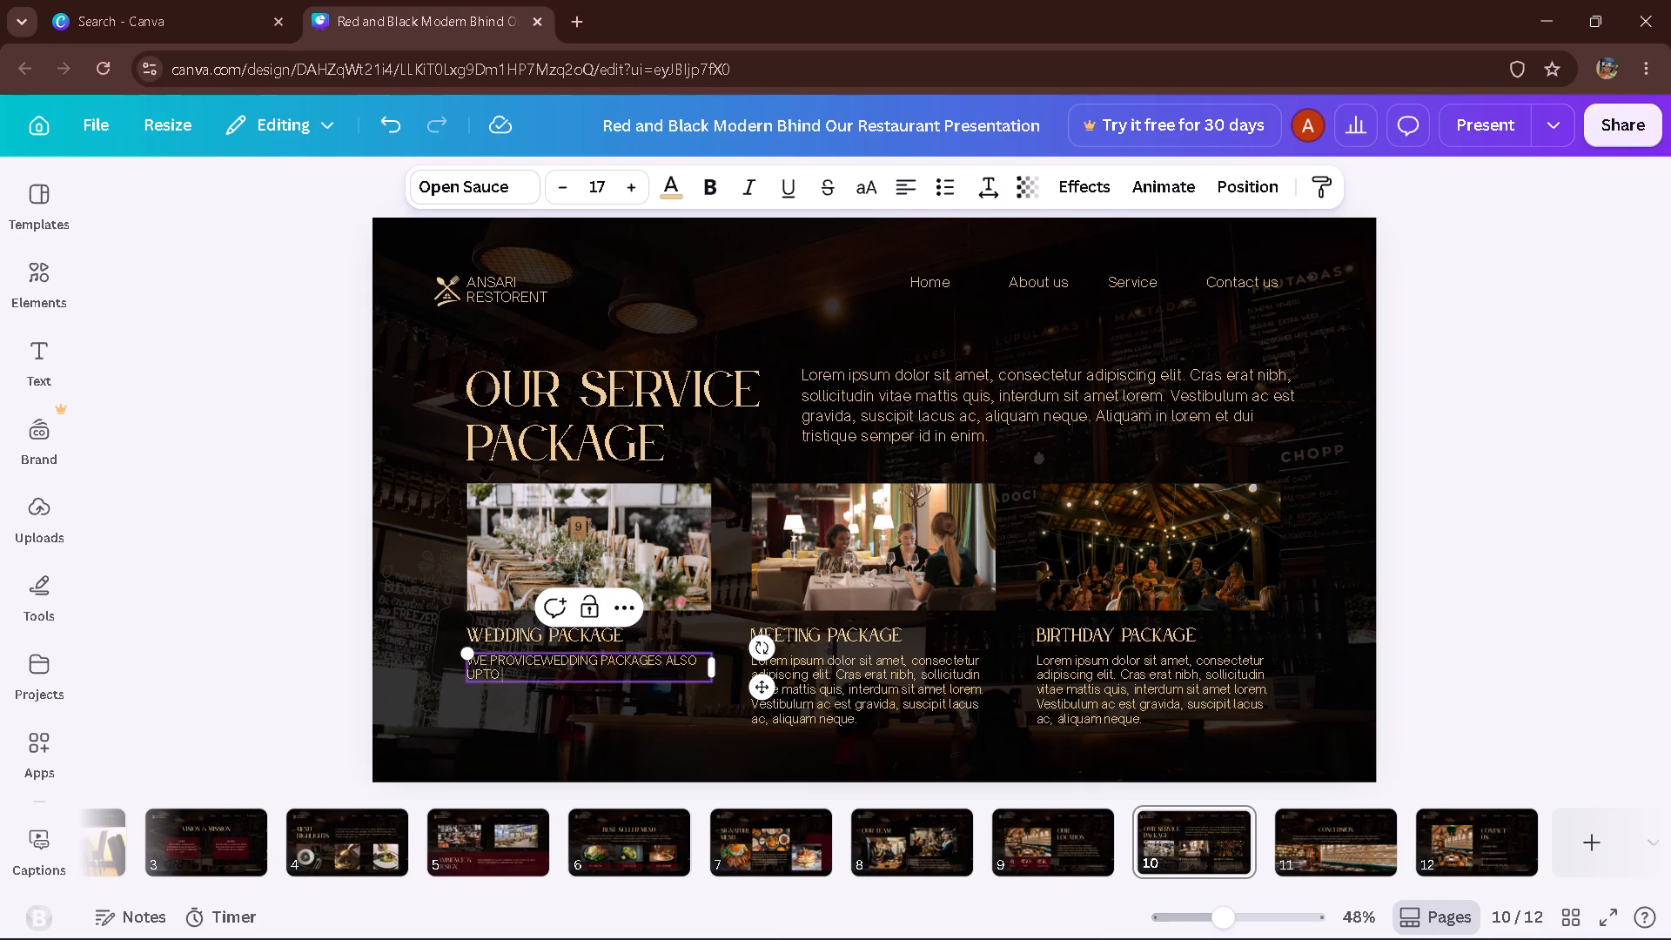
key("5")
key("7")
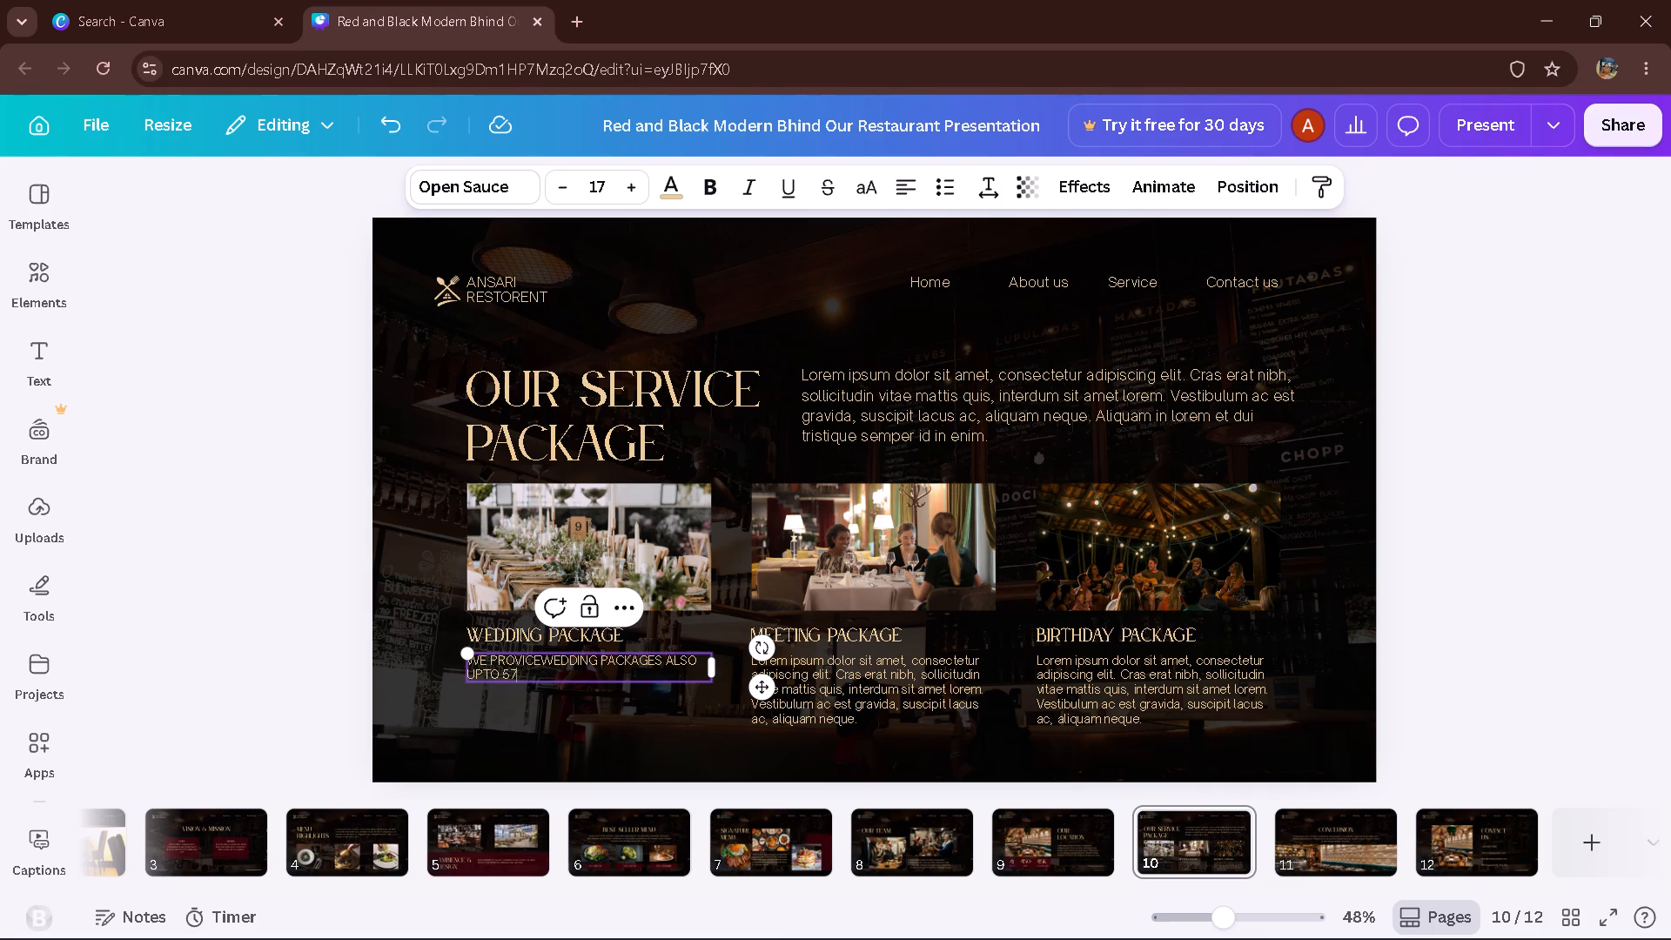
key("BackSpace")
type(".6")
key("k")
key("space")
type("MEMBESR")
key("BackSpace")
key("space")
type("AND PROVICE BEST QUALITY")
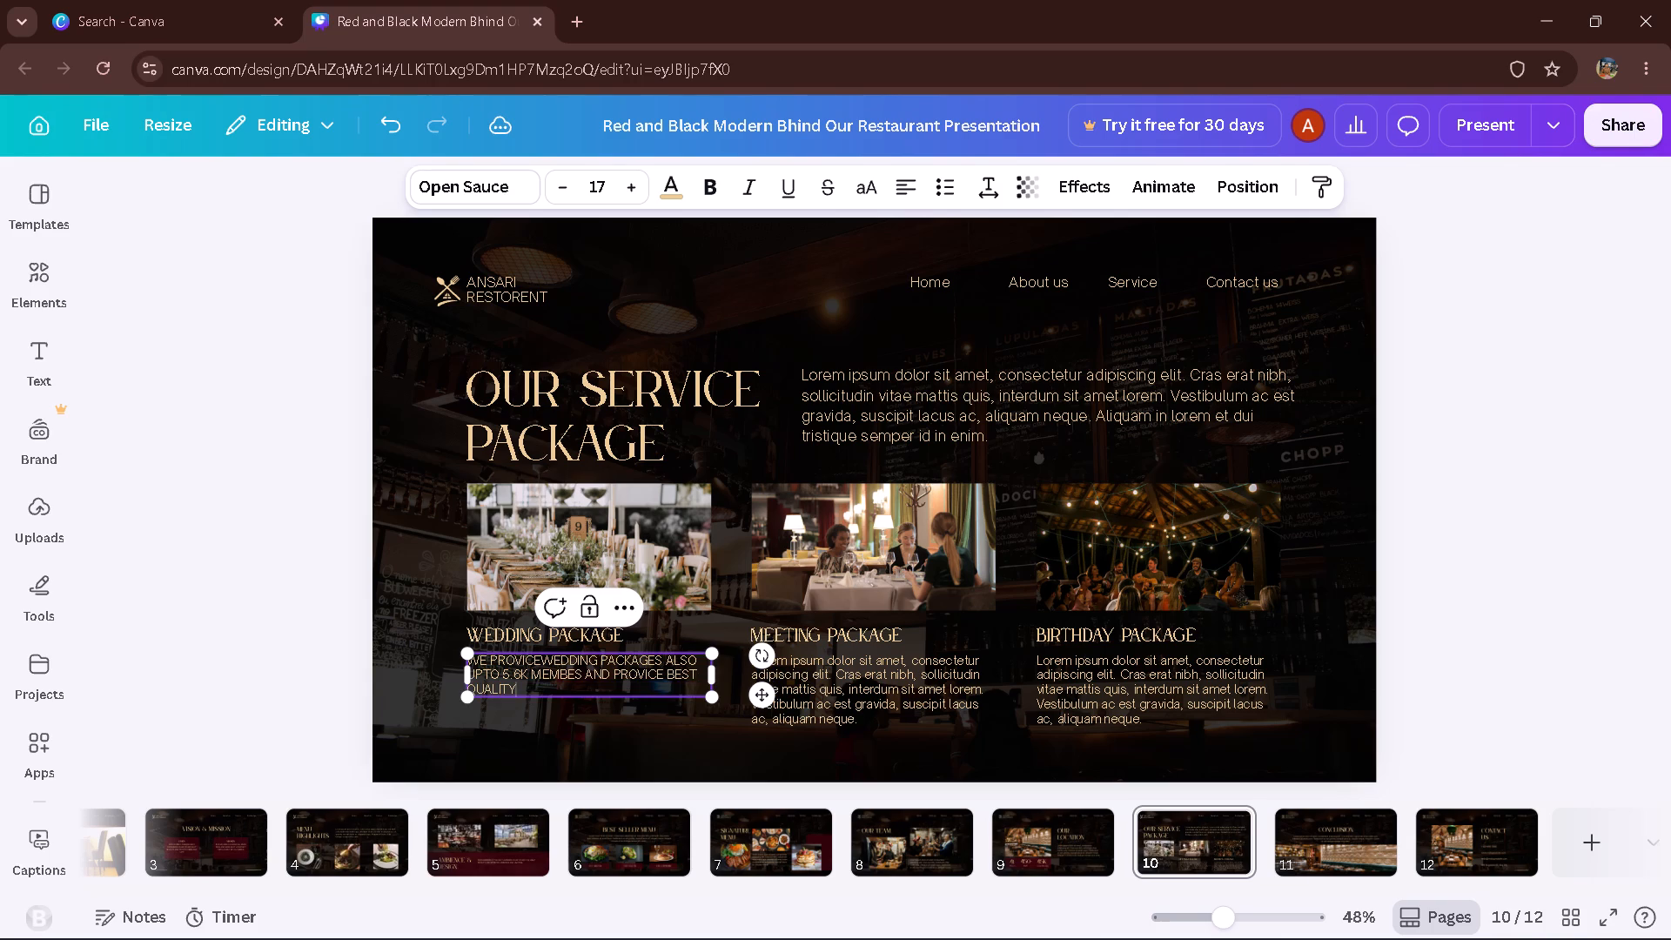
key("space")
type("FOOD AN")
key("BackSpace")
key("BackSpace")
type("AT")
key("space")
type("GOOD")
key("space")
type("RATE")
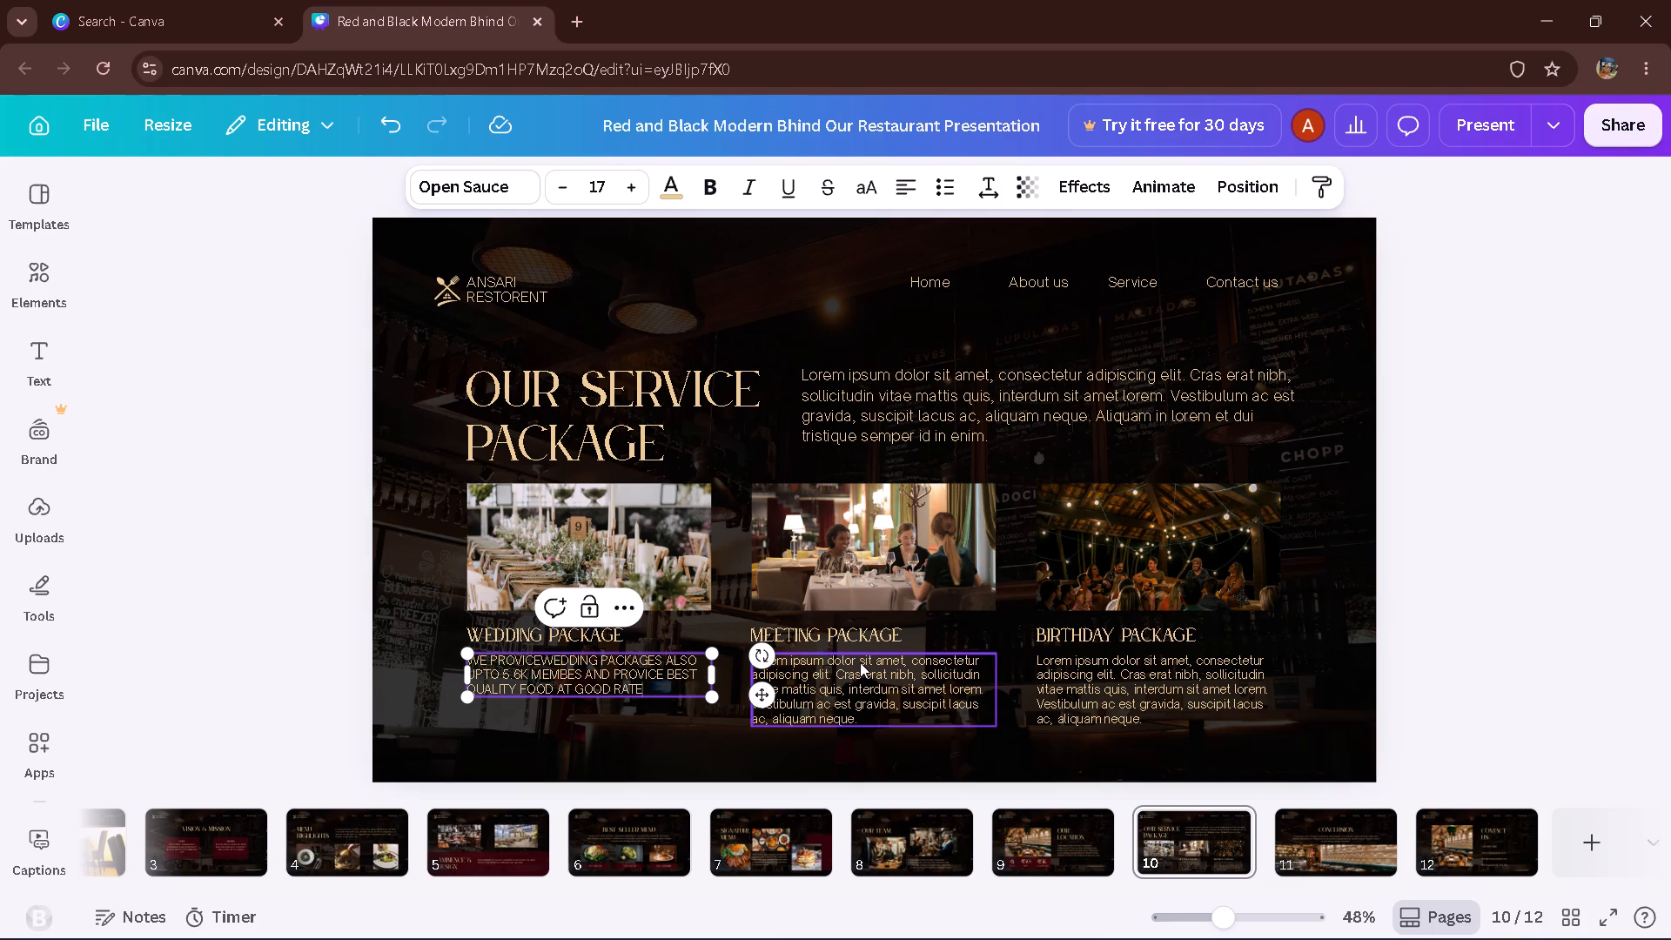
Replace the Meeting Package paragraph with "WE ALSO PROVIDE MEETING PACKAGE FOR IMPORTANT MEETING AND BUSINESS MEATING".
double_click(860, 662)
key("BackSpace")
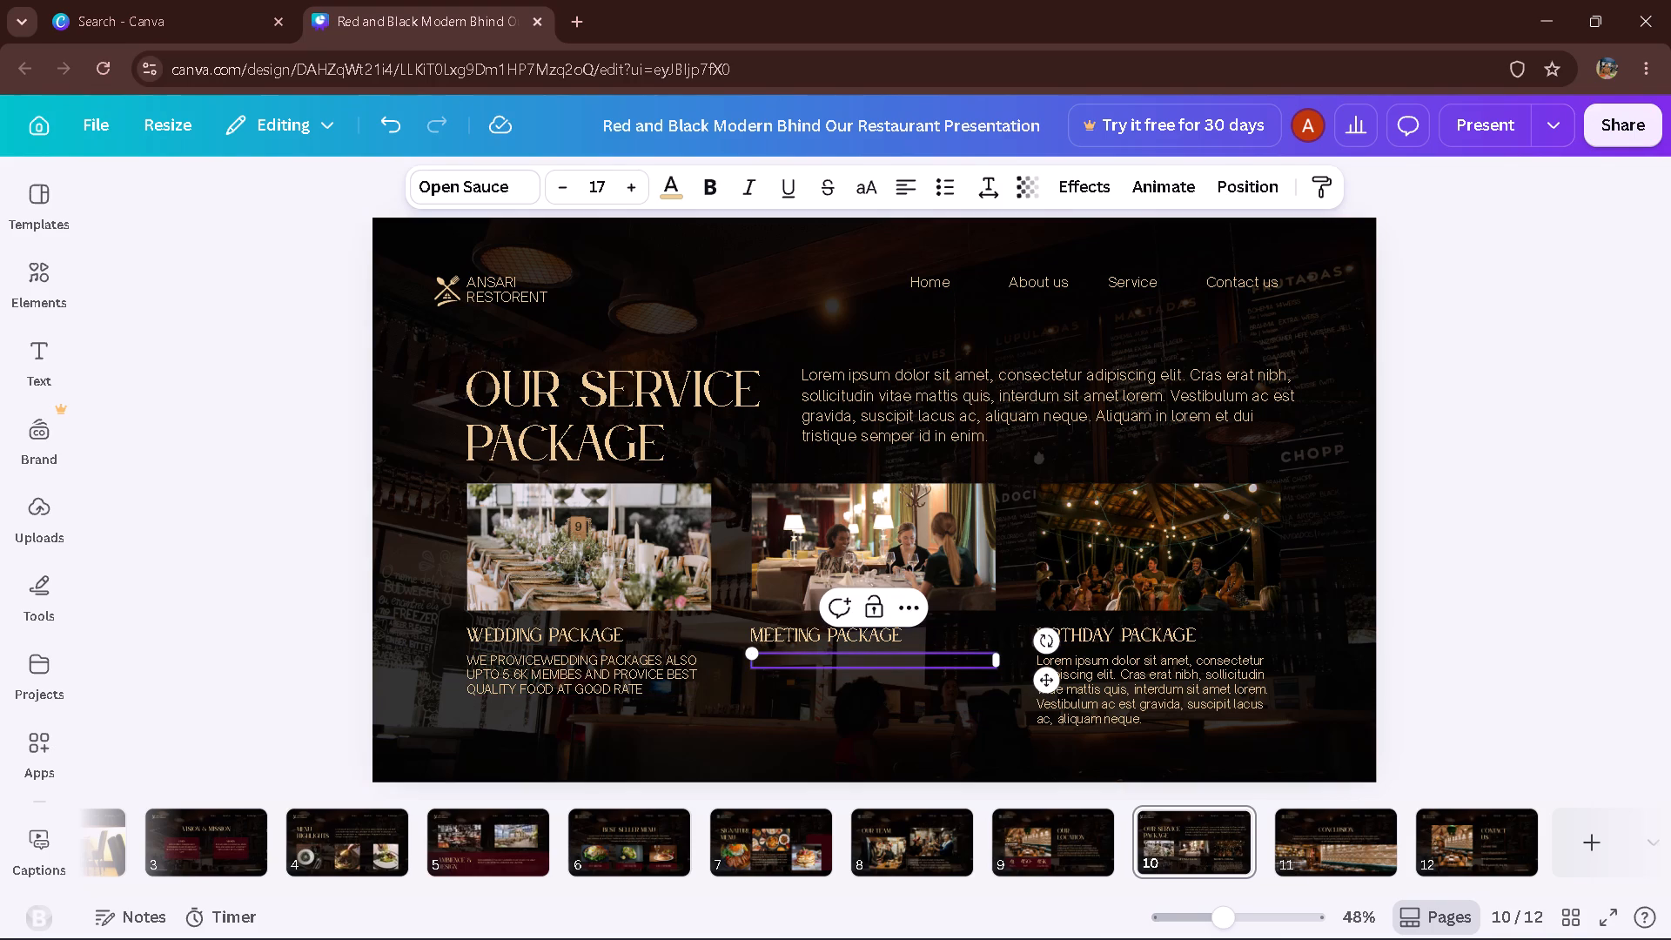
type("WE")
key("space")
type("AL")
type("SO PROVIDE MEETING PACK")
type("AGE")
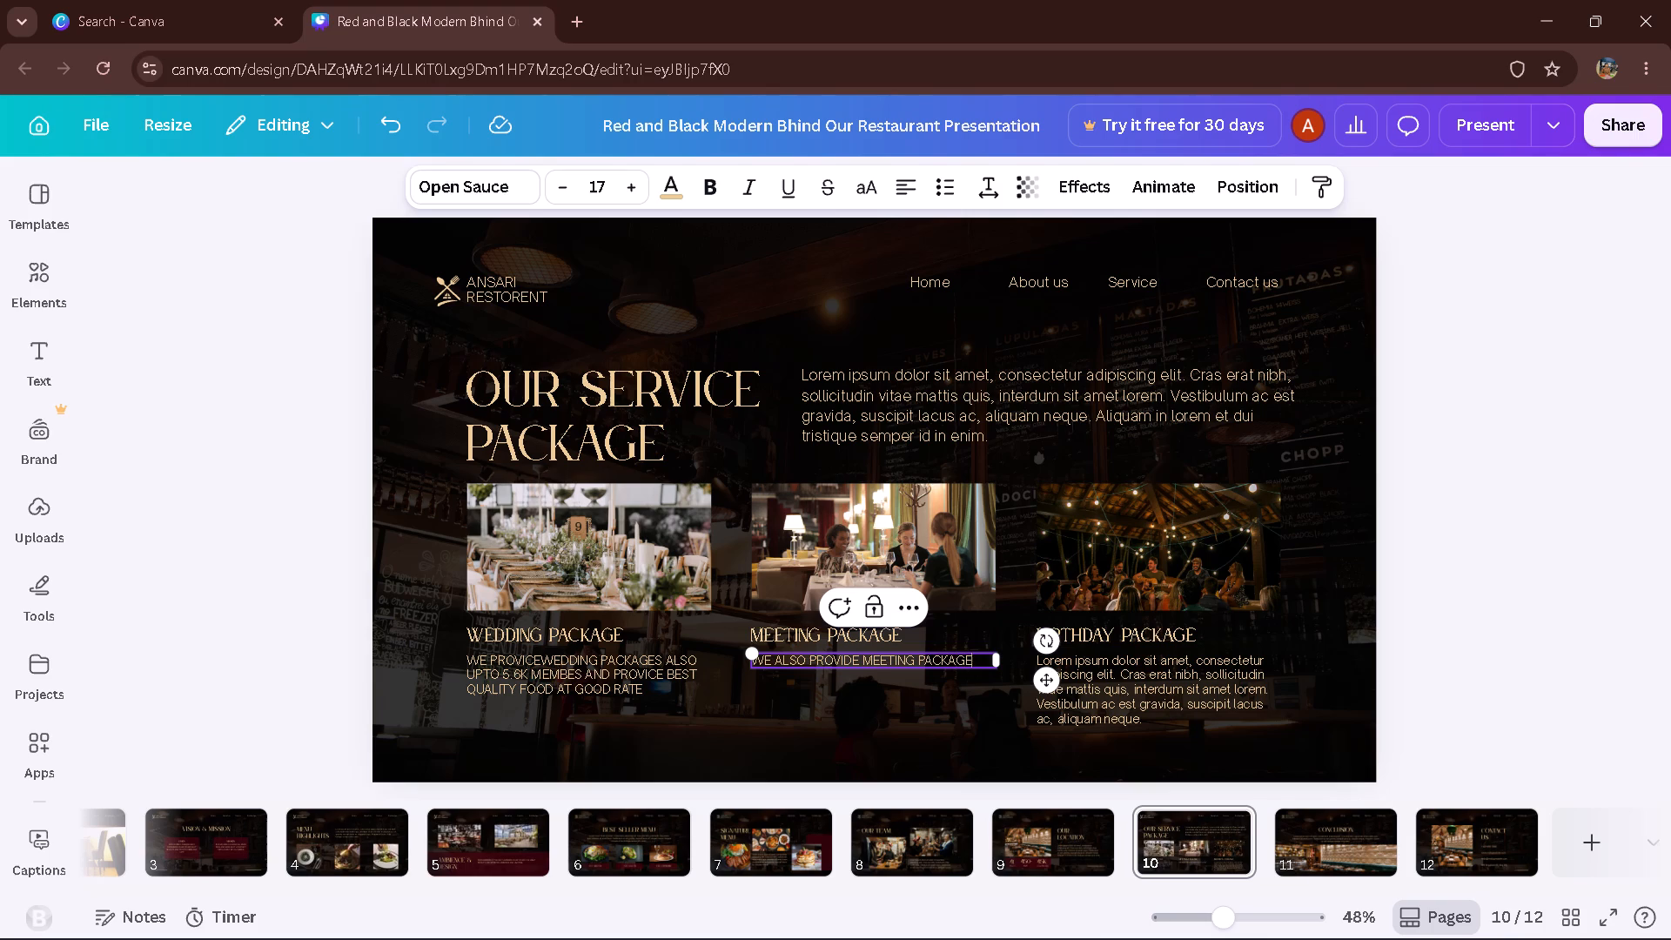
key("space")
type("TO")
key("space")
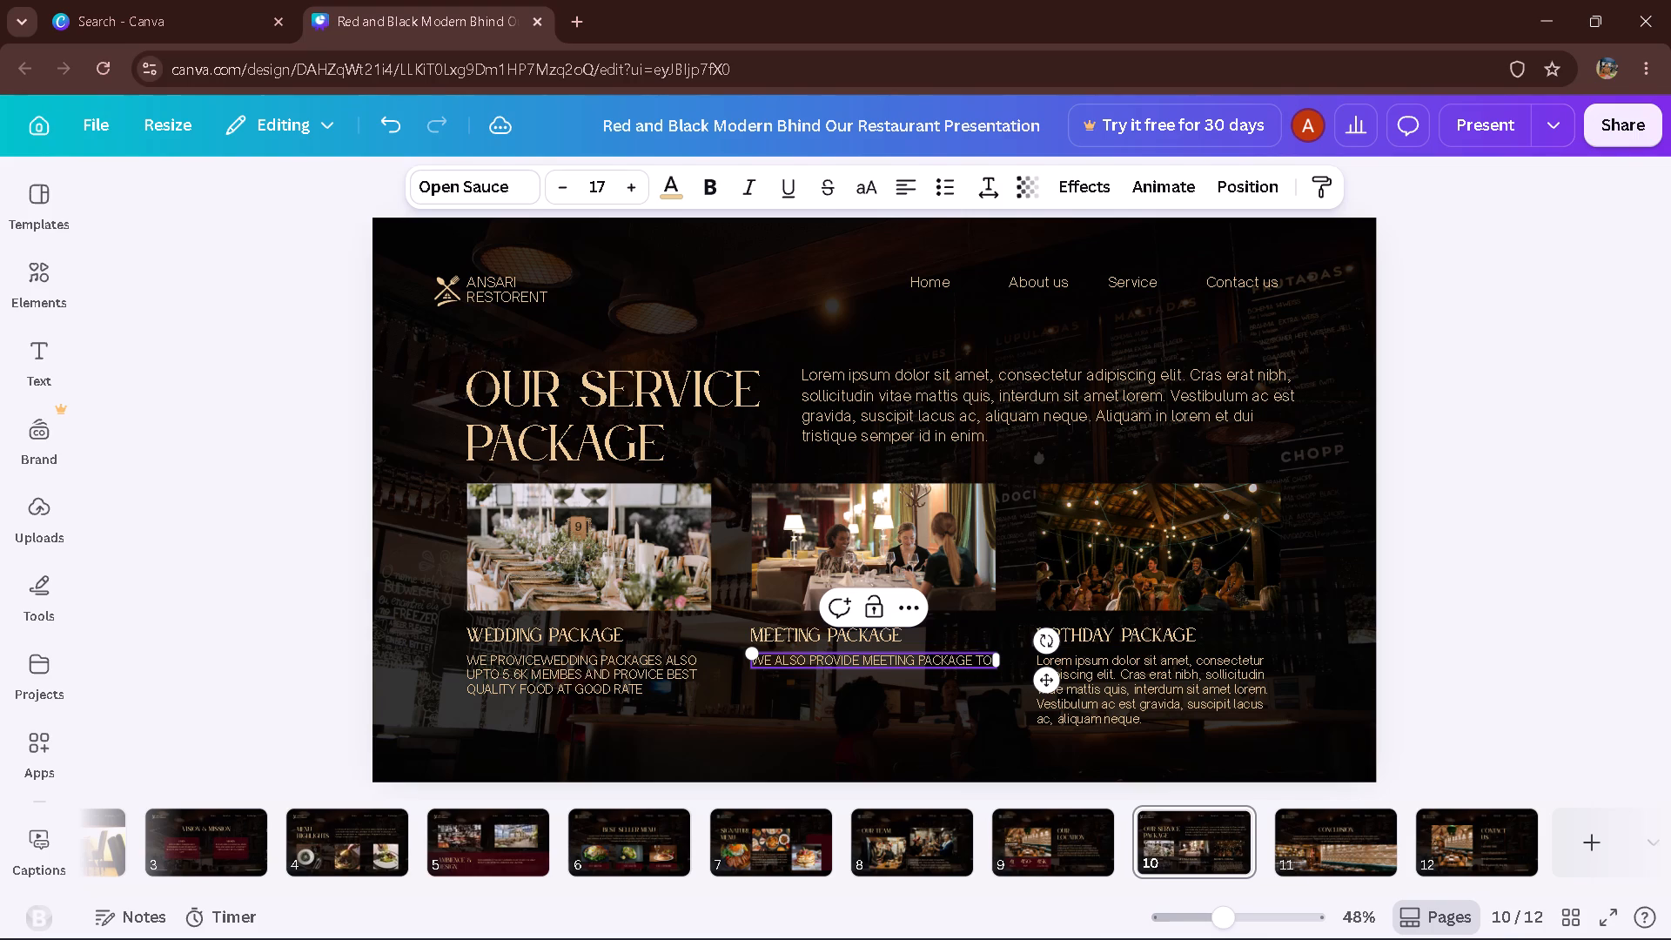
key("BackSpace")
key("BackSpace")
key("BackSpace")
type("FOR")
key("space")
type("IMPORTANT MEETING AN")
type("D BUSINESS MEATING")
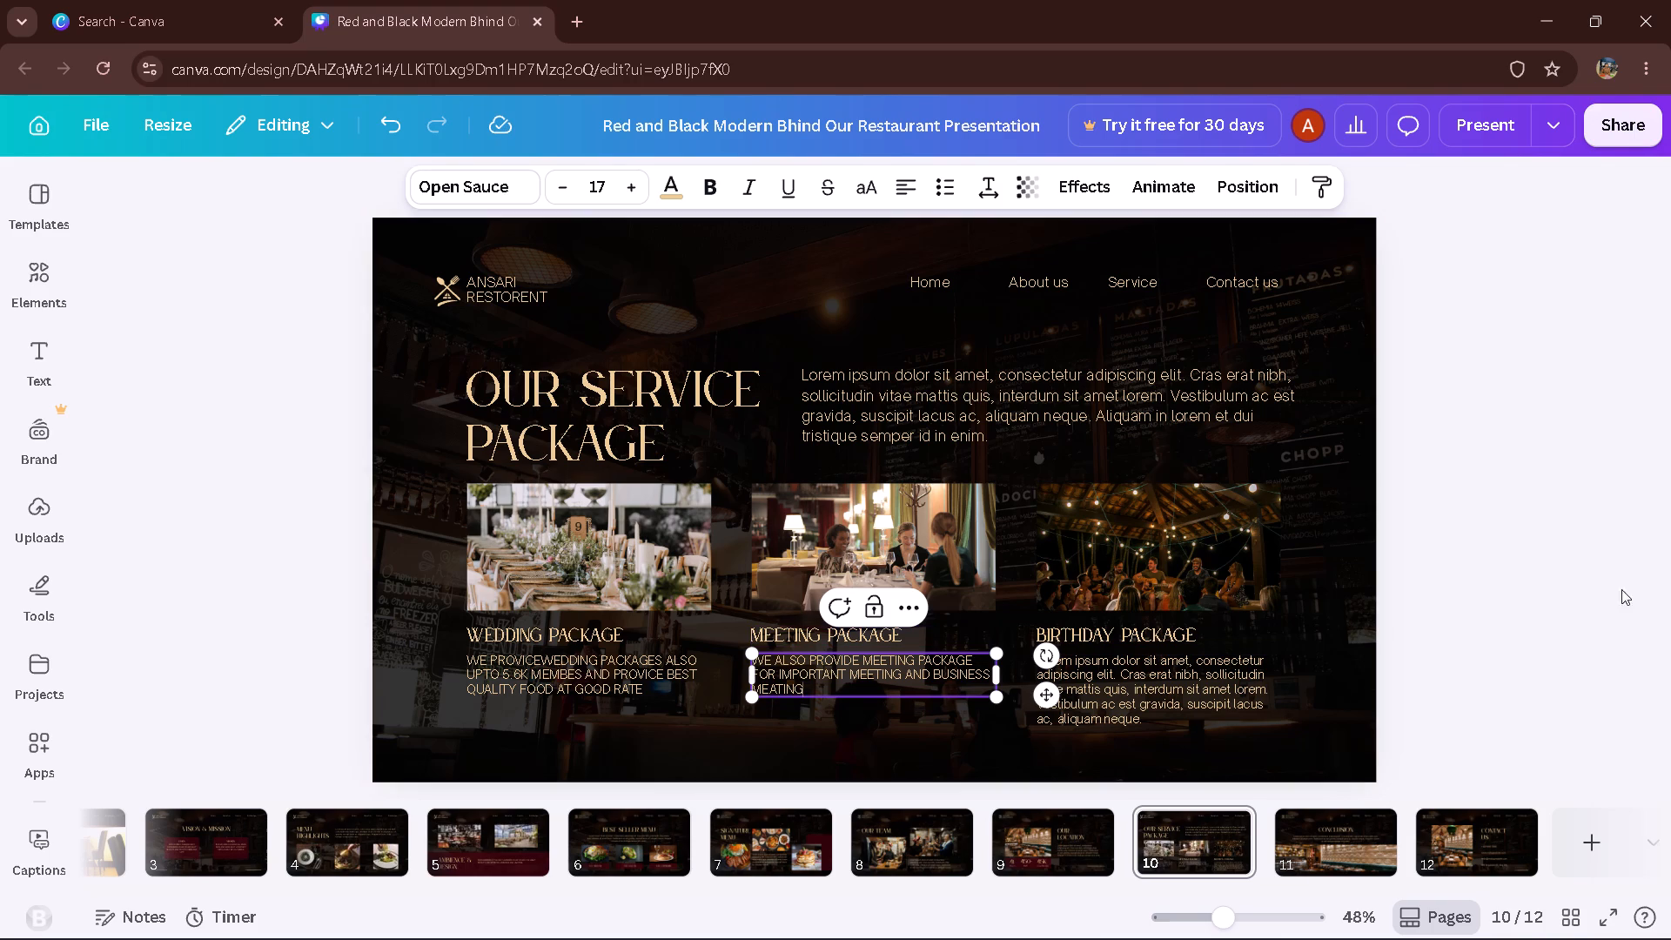
double_click(1481, 593)
Replace the Birthday Package paragraph with "YOU CAN MAKE YOU BIRTHDAY SPECIAL WITH OUR BIRTHDAY PACKAGE UPTP 2.5K MEMBERS CAPICITY WITH DJ LIGTH SWIMING CAKE ALL DECORATION".
double_click(1123, 685)
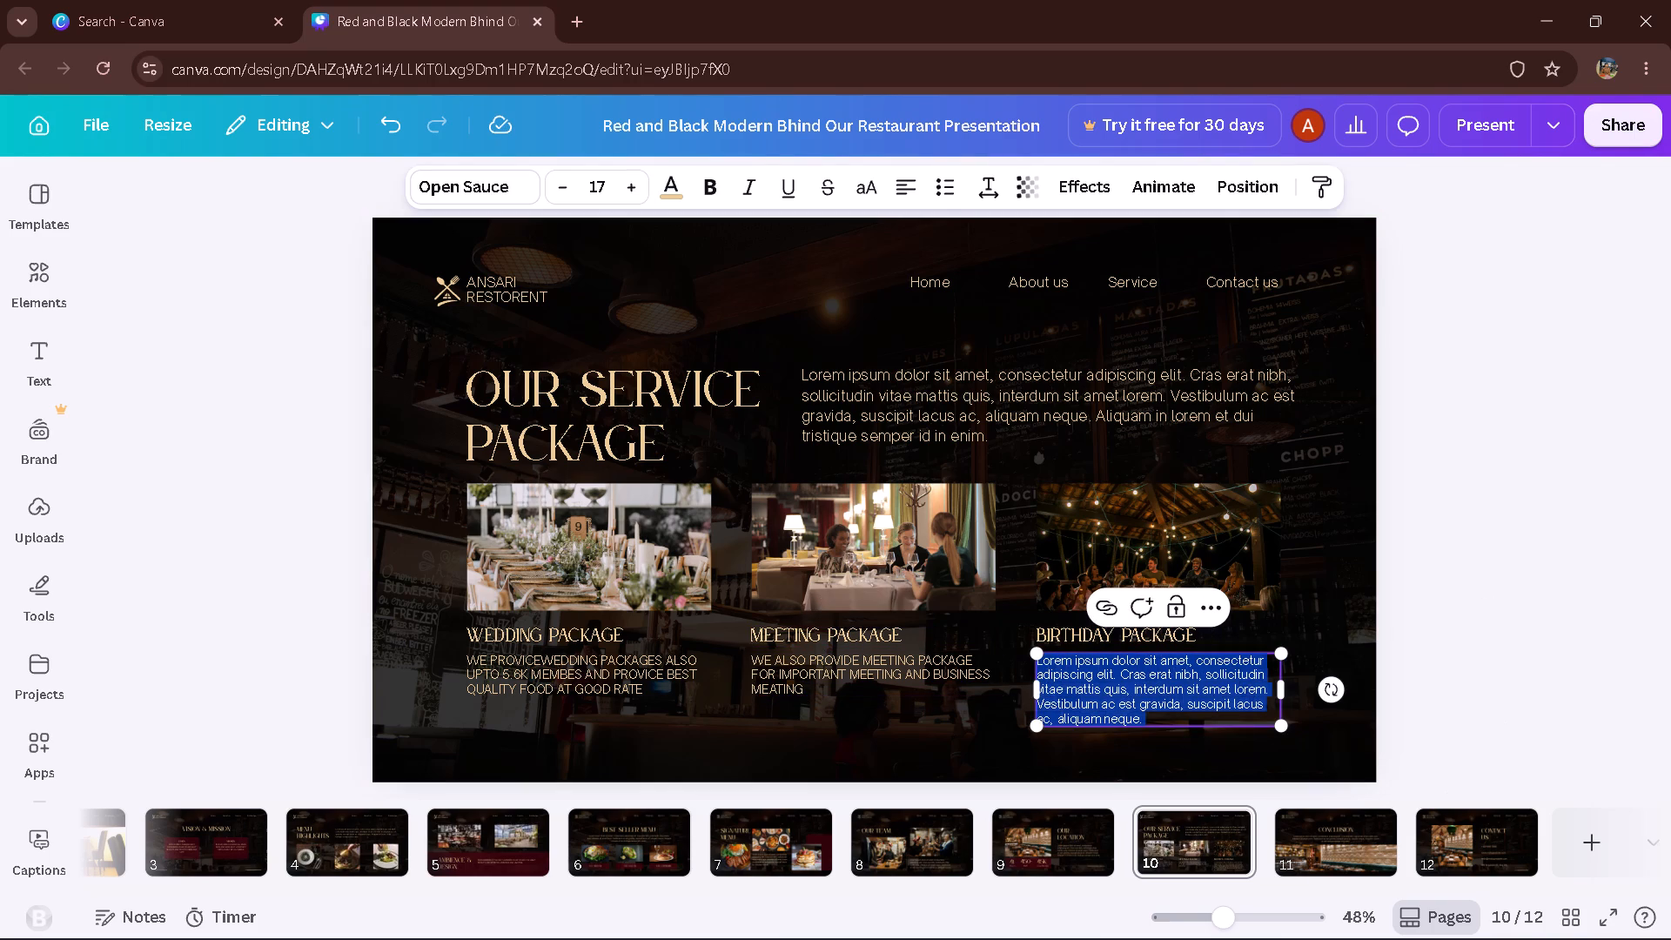
key("BackSpace")
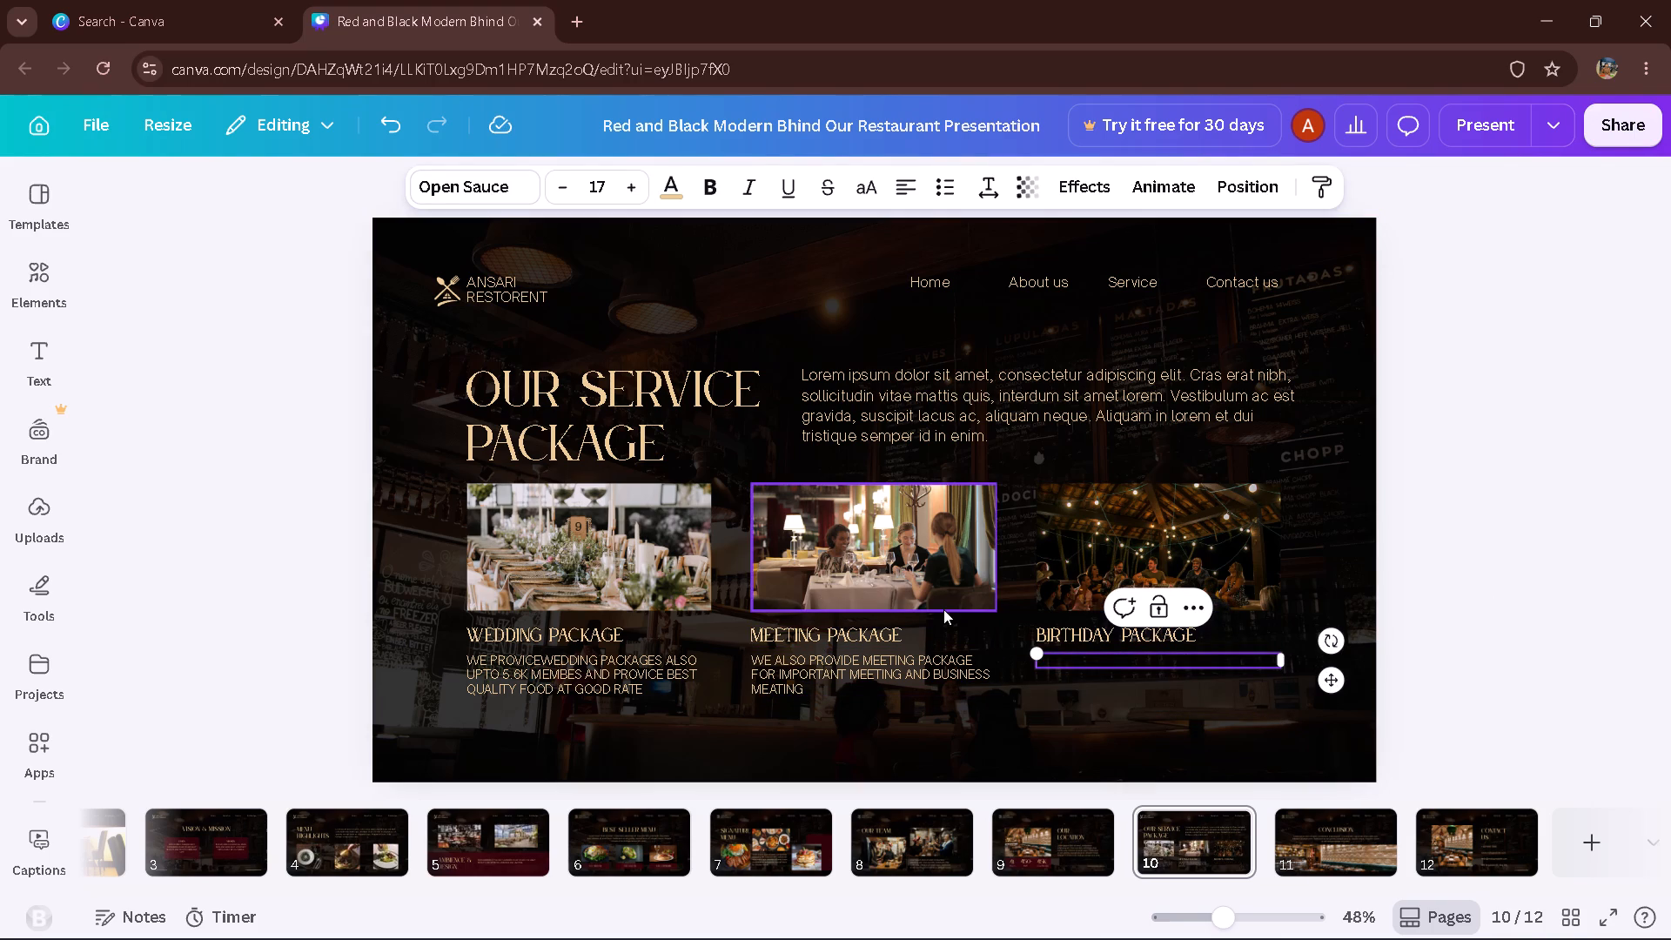
type("YOU CAN M")
key("e")
key("BackSpace")
type("AKE")
key("space")
type("YOU BIRTHDAY")
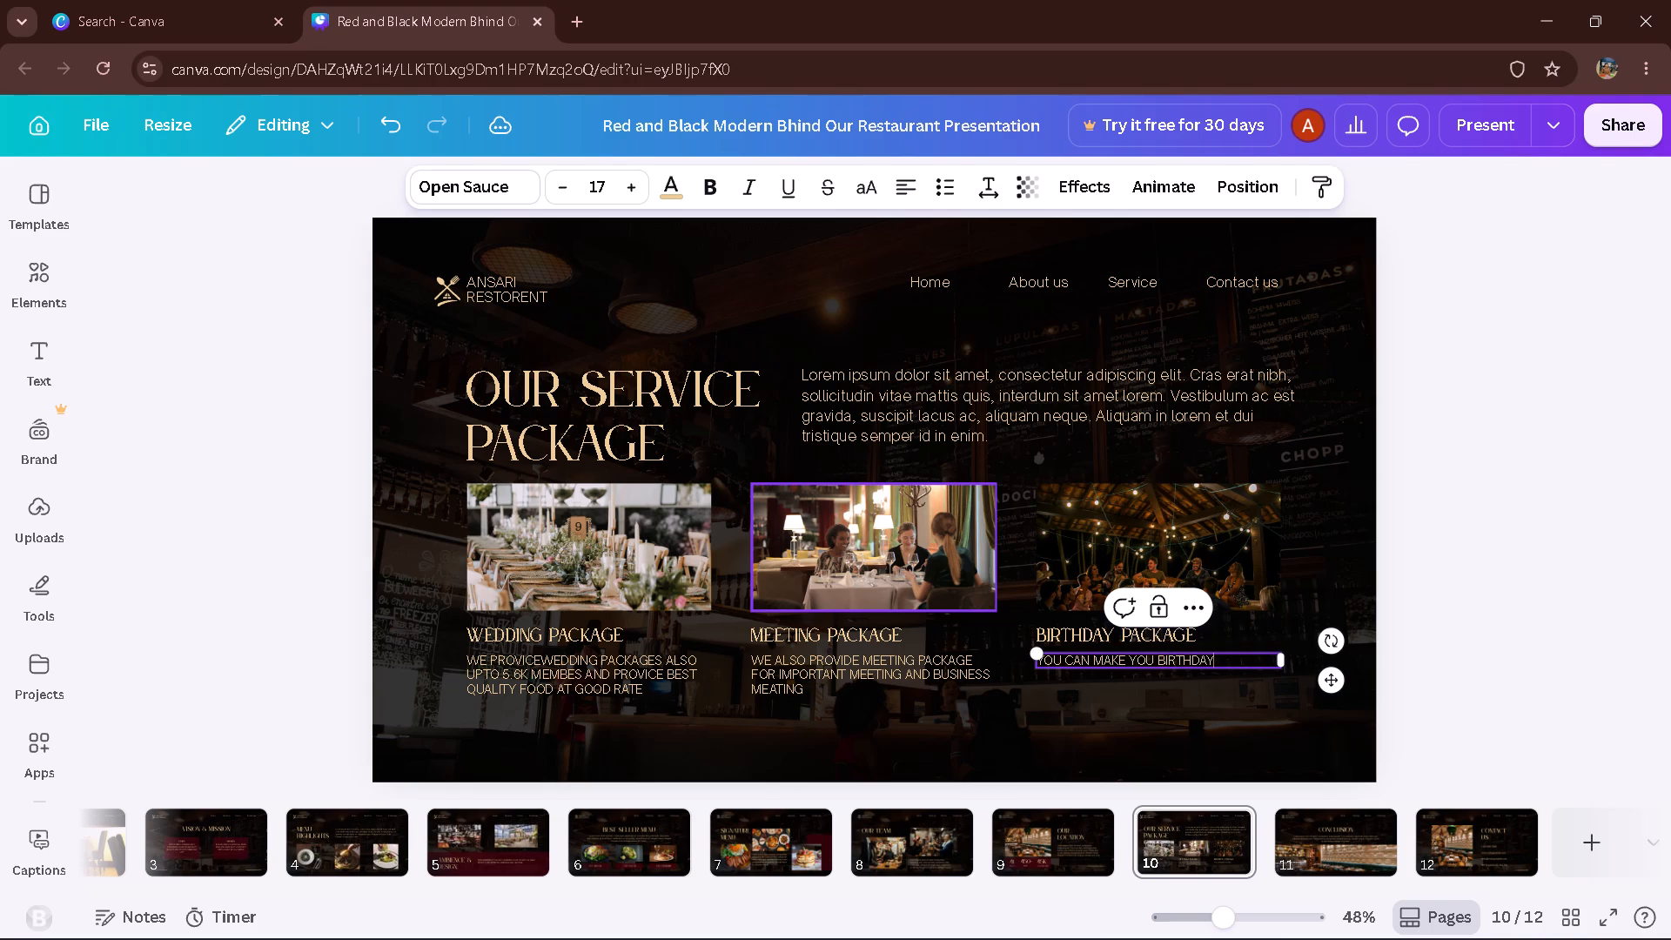
key("space")
key("s")
type("PECIAL WITH")
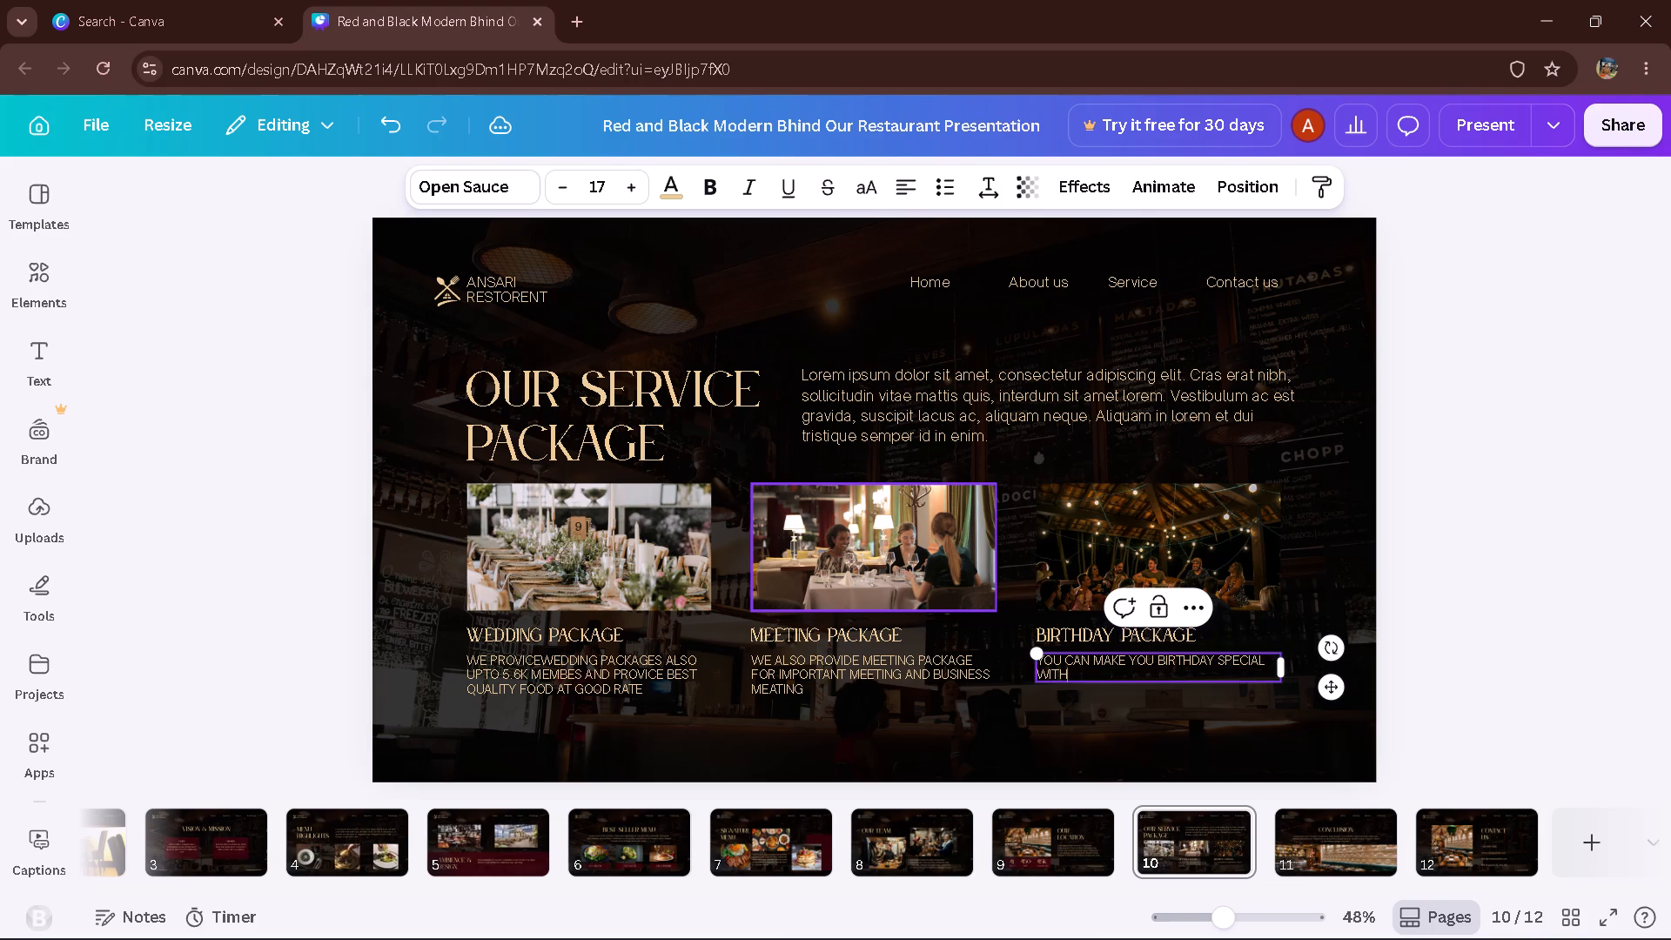
key("space")
type("OUR BIRTHDAY PAC")
type("KAGE UPTO")
key("BackSpace")
key("p")
key("space")
type("2.5K MEMBERS CAP")
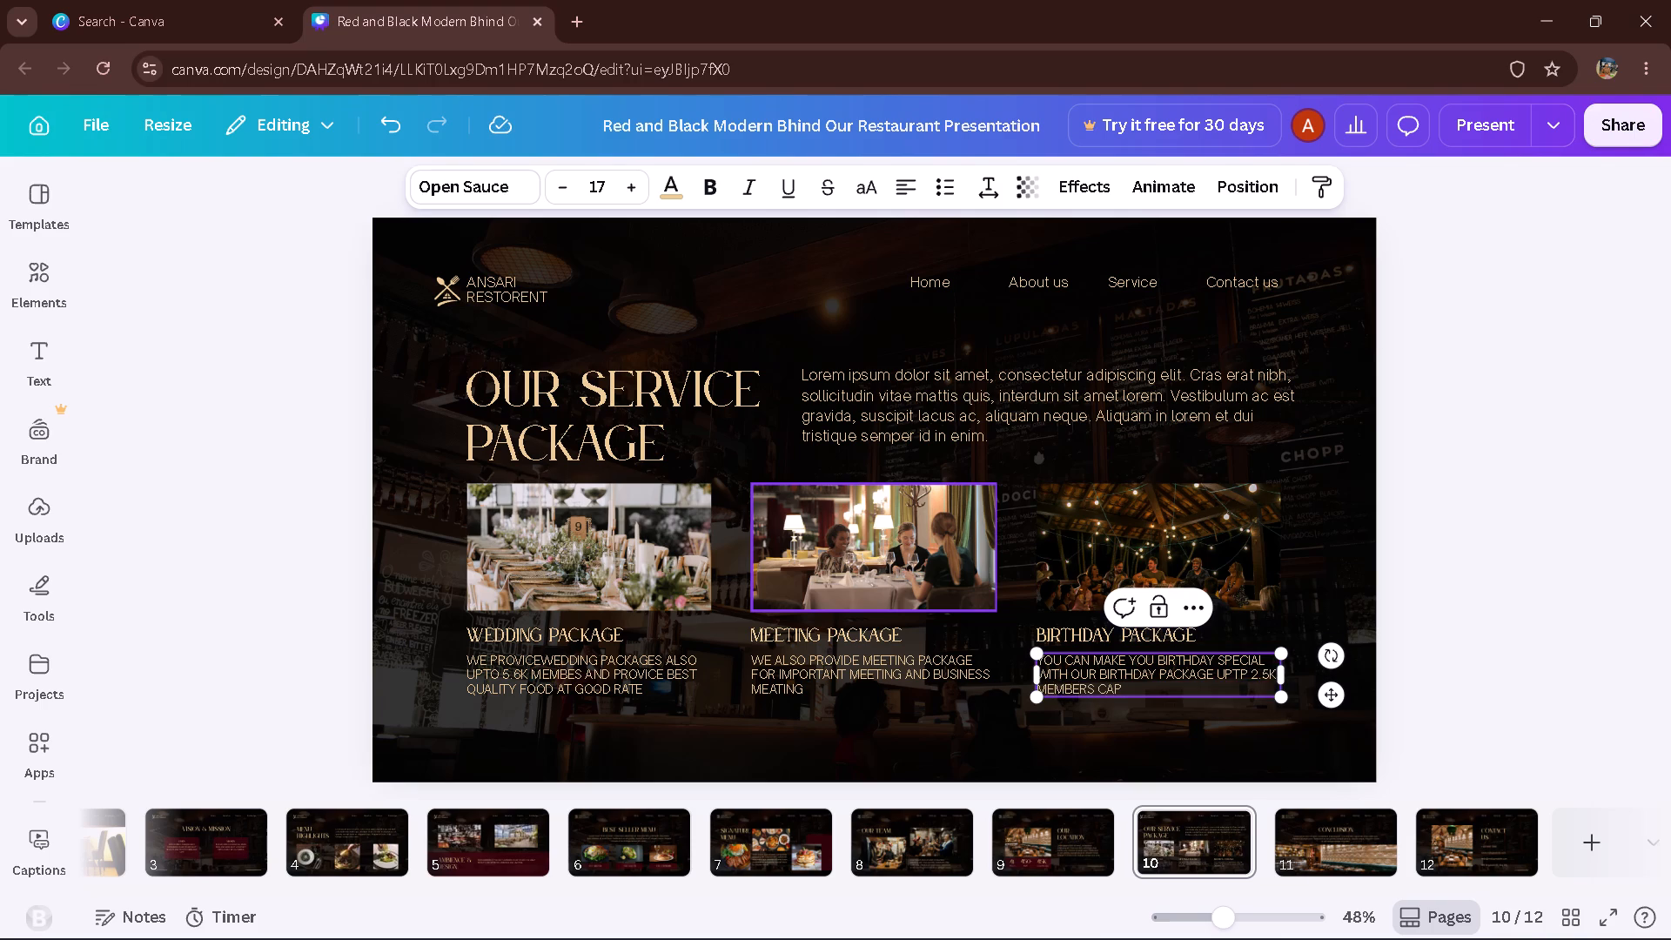
key("i")
type("CITY WITH DJ")
key("space")
type("LIGTH")
key("space")
type("SWIMING CAKE ALL DECORATION")
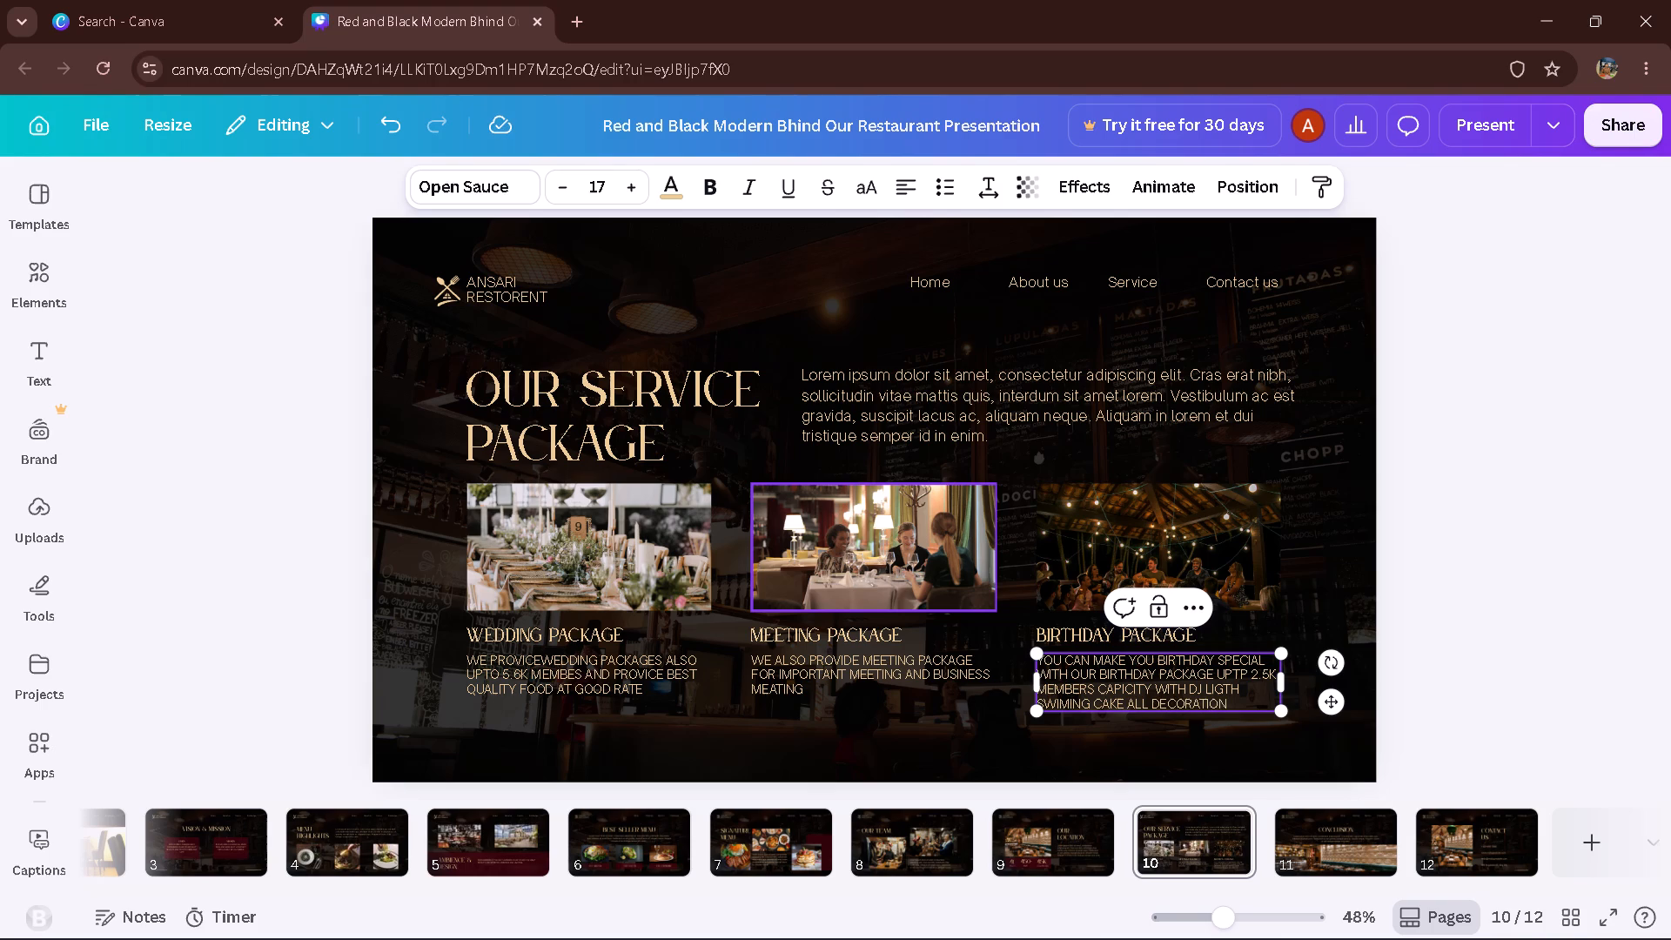
double_click(1548, 651)
left_click(1188, 674)
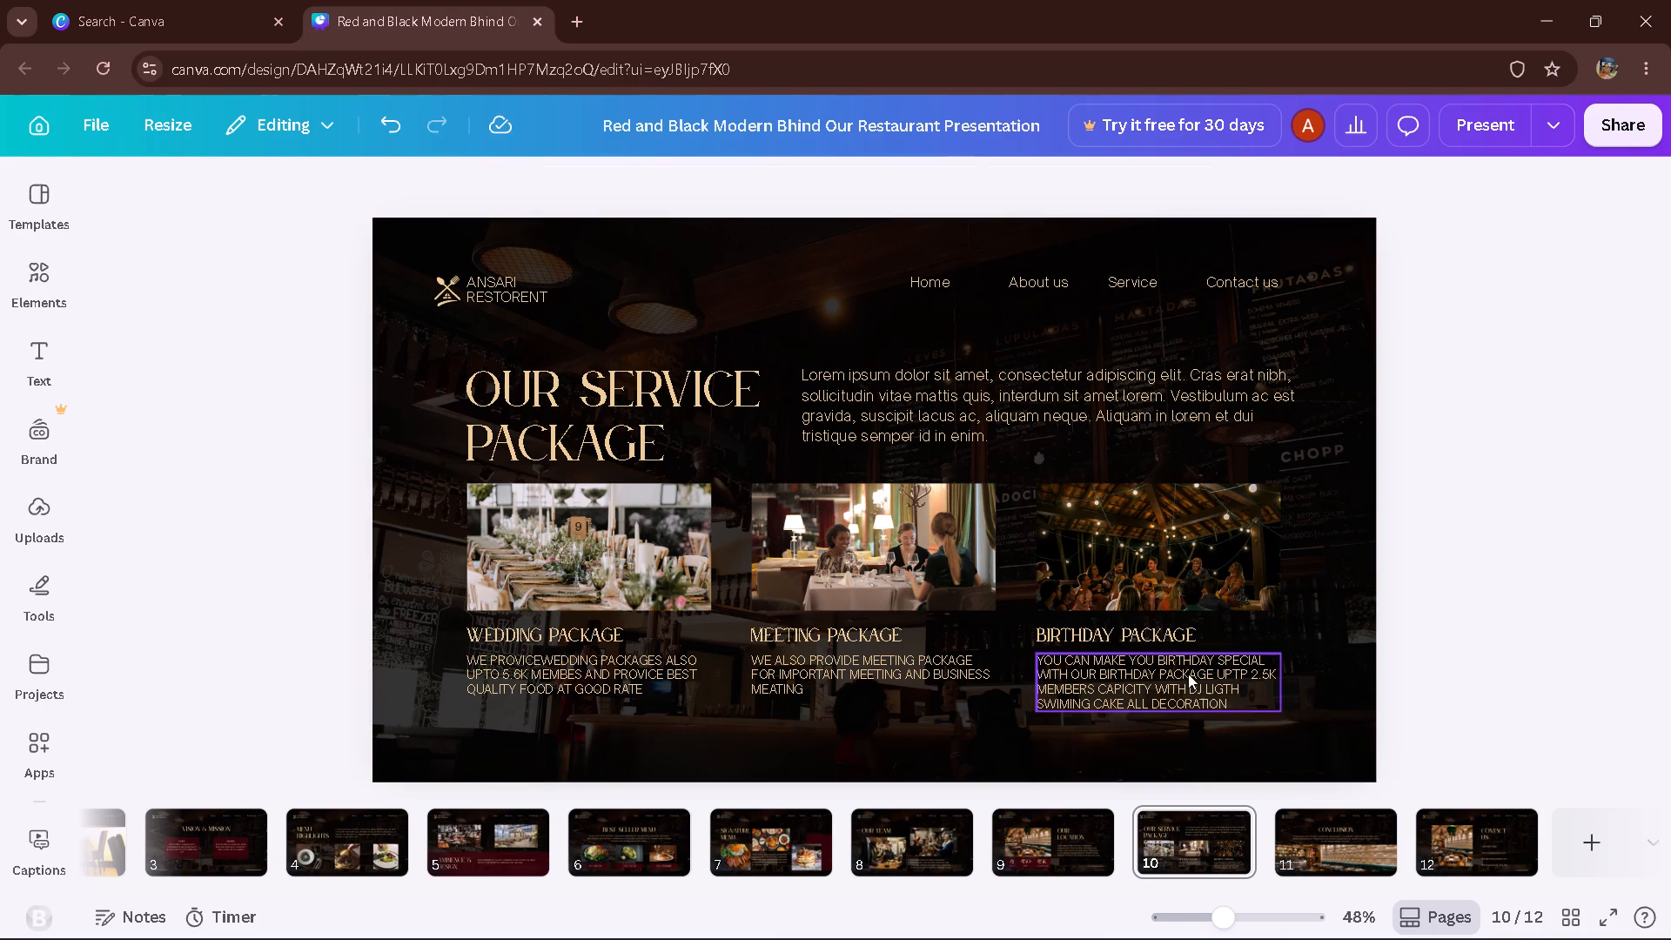
On page 11, replace the placeholder restaurant name beside the logo with "ANSARI RESTORENT" on two lines.
left_click(1332, 826)
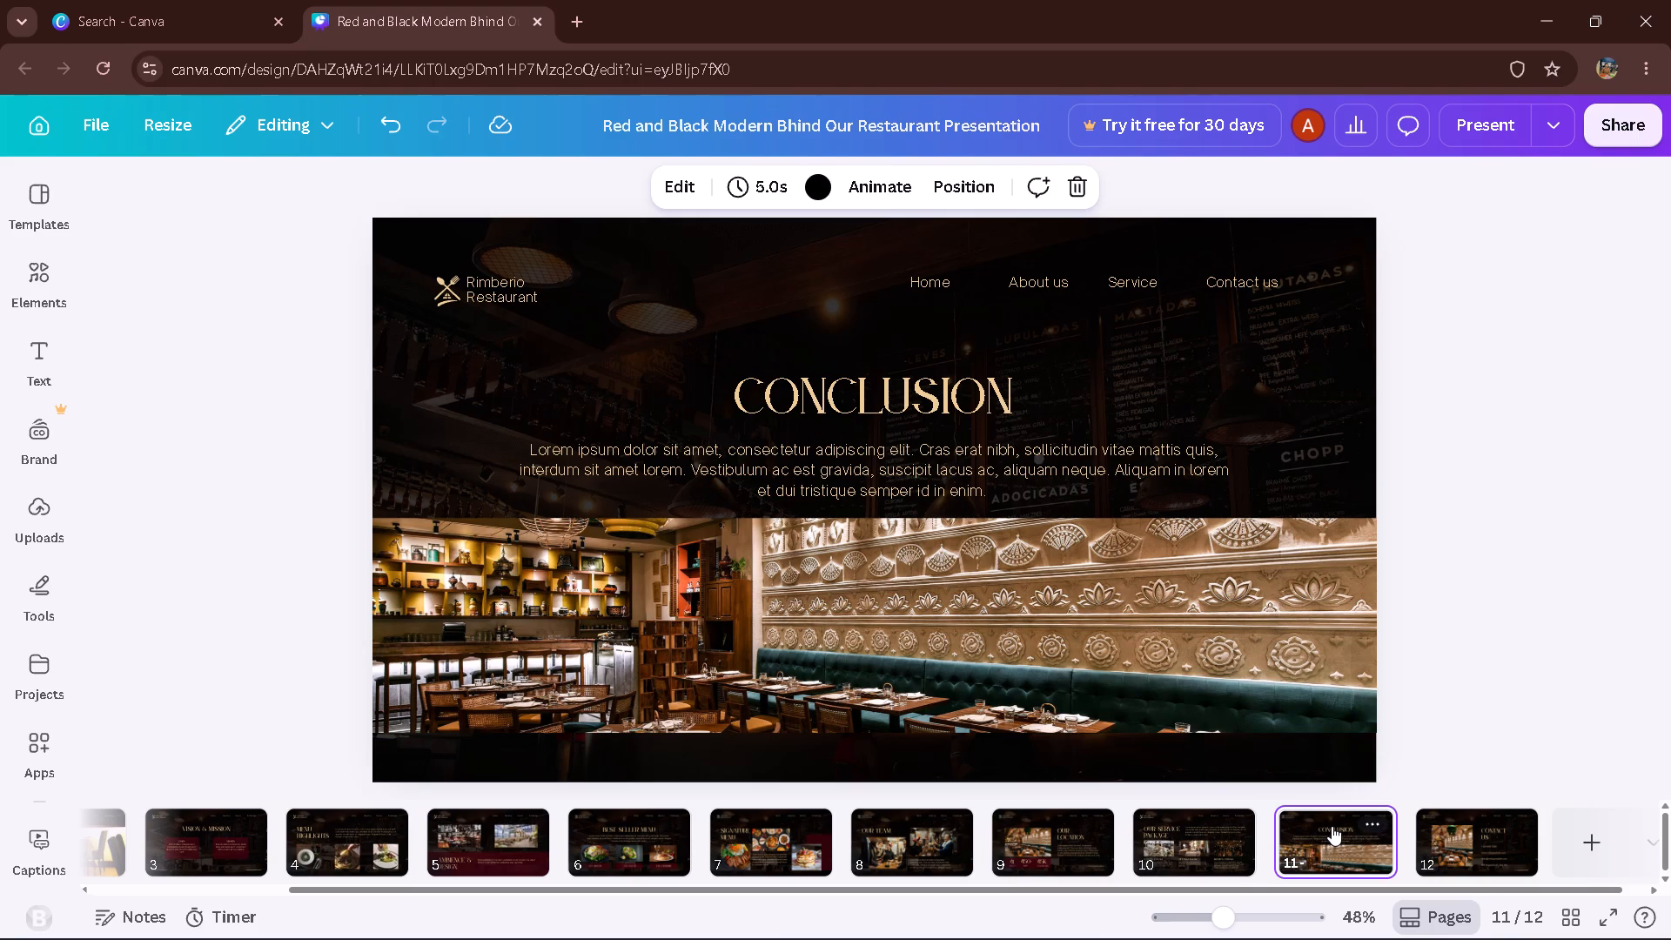
double_click(490, 285)
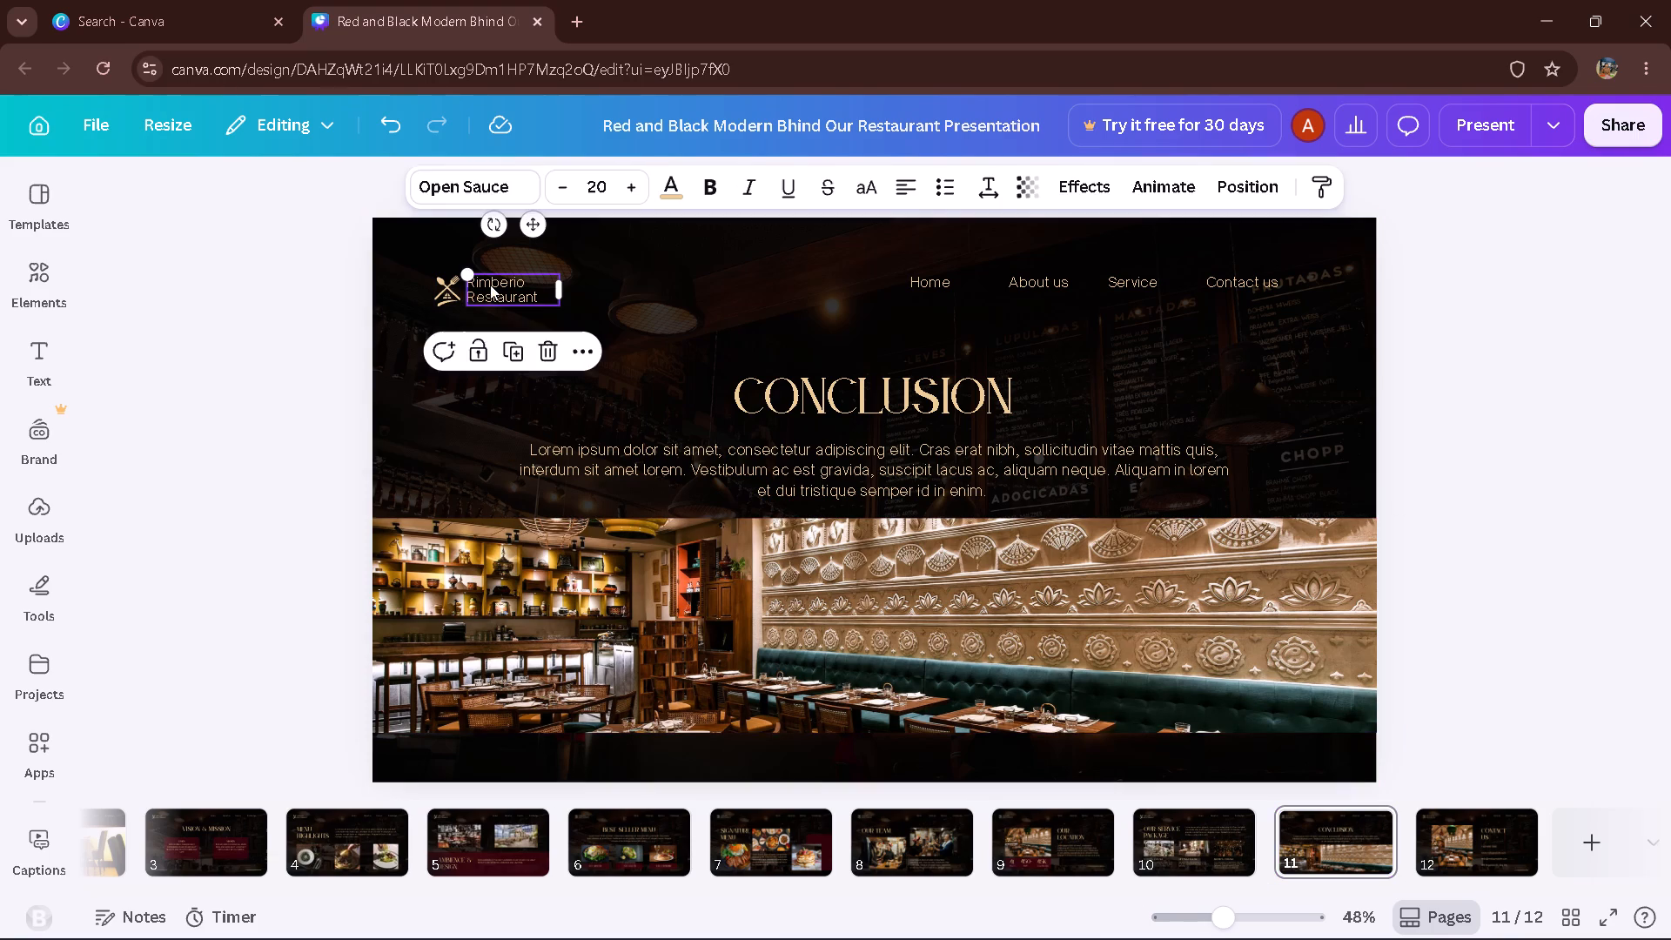
key("BackSpace")
type("ANSARI")
key("Return")
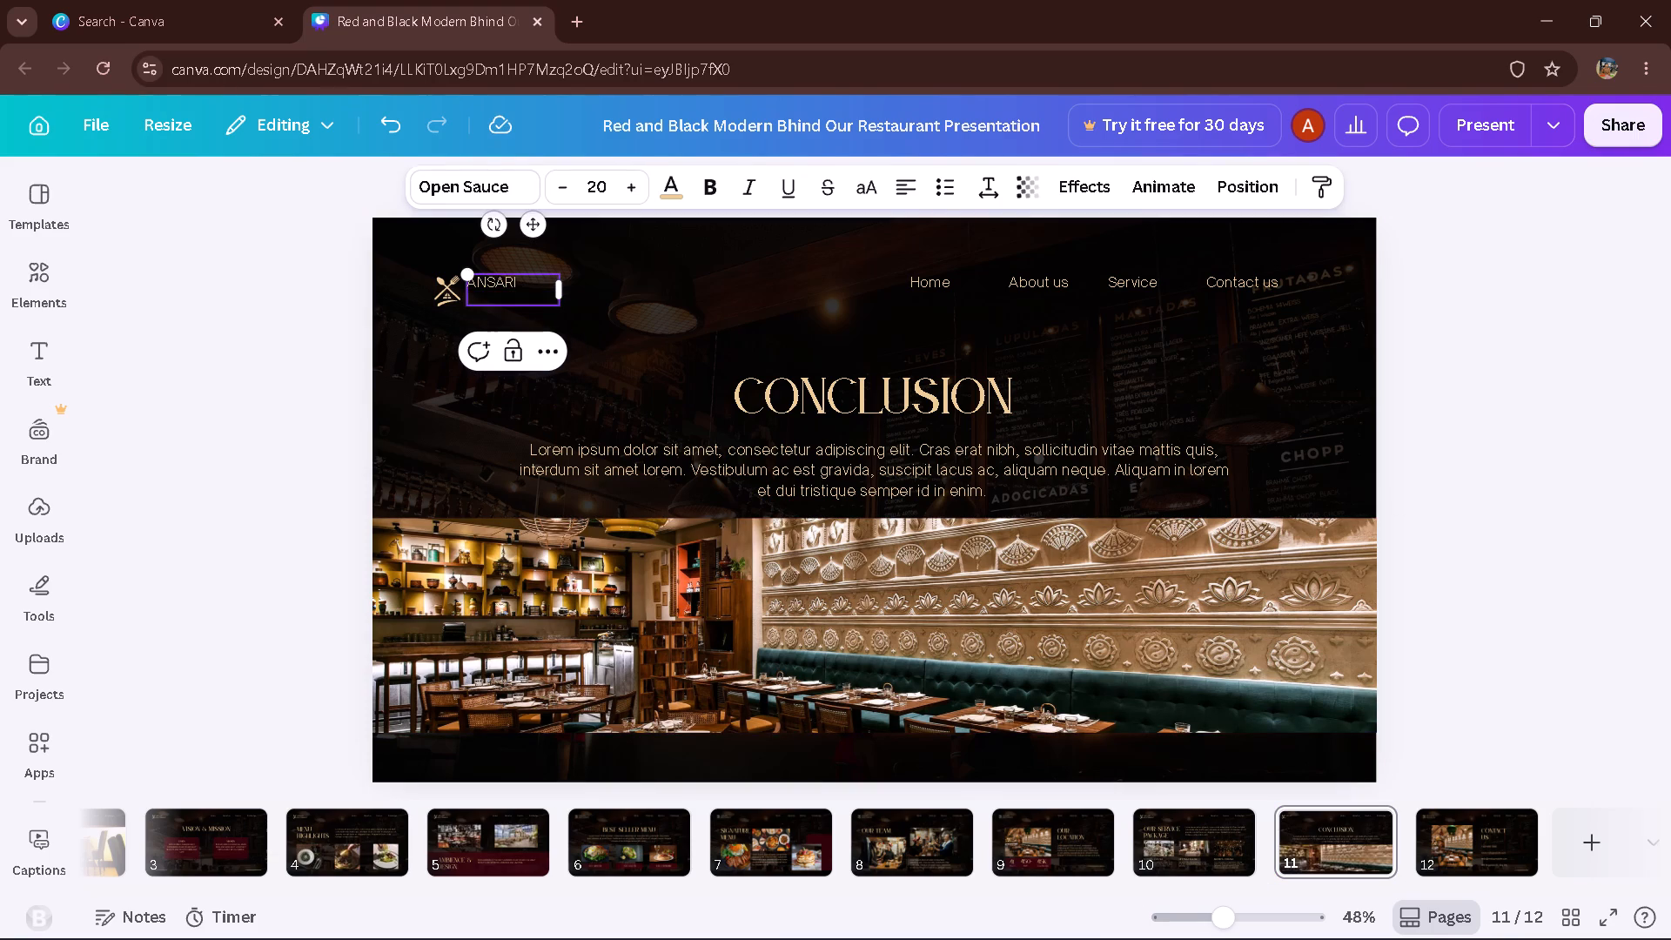
type("RESTORENT")
Replace the Conclusion placeholder paragraph with "WE PROVED ALL PACKAGES WEDDING, BIRTHDAY, MEETING AT BEST RATE AND BEST EXPERIENCE".
double_click(708, 448)
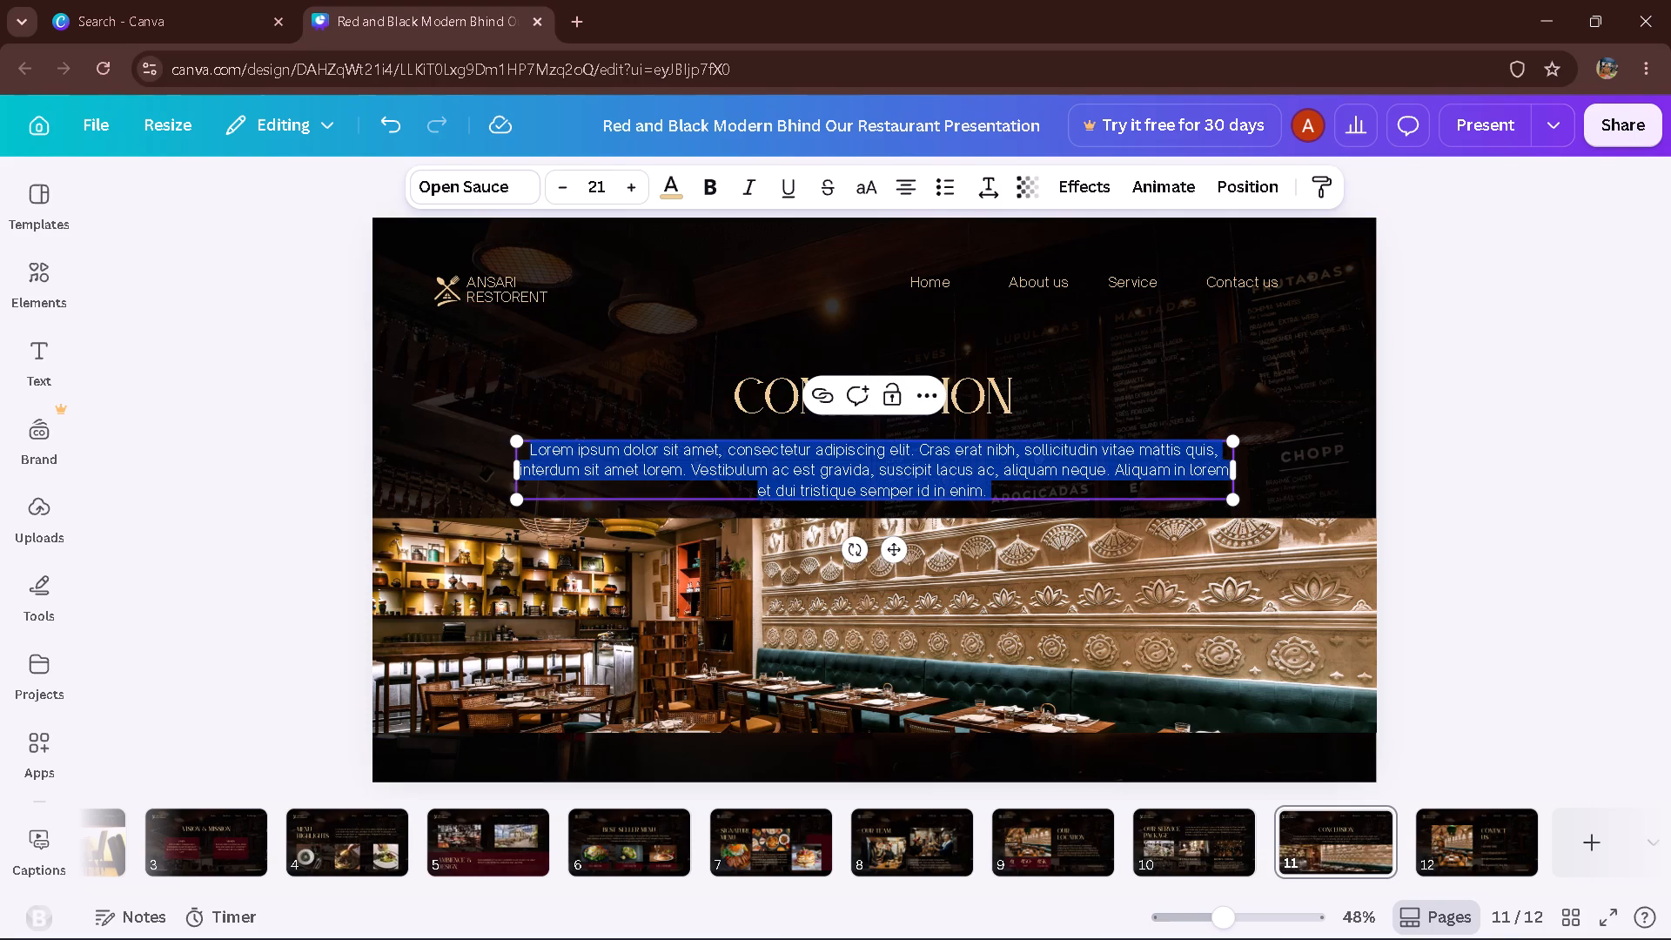
key("BackSpace")
type("WE")
key("space")
type("PROVED ALL")
key("space")
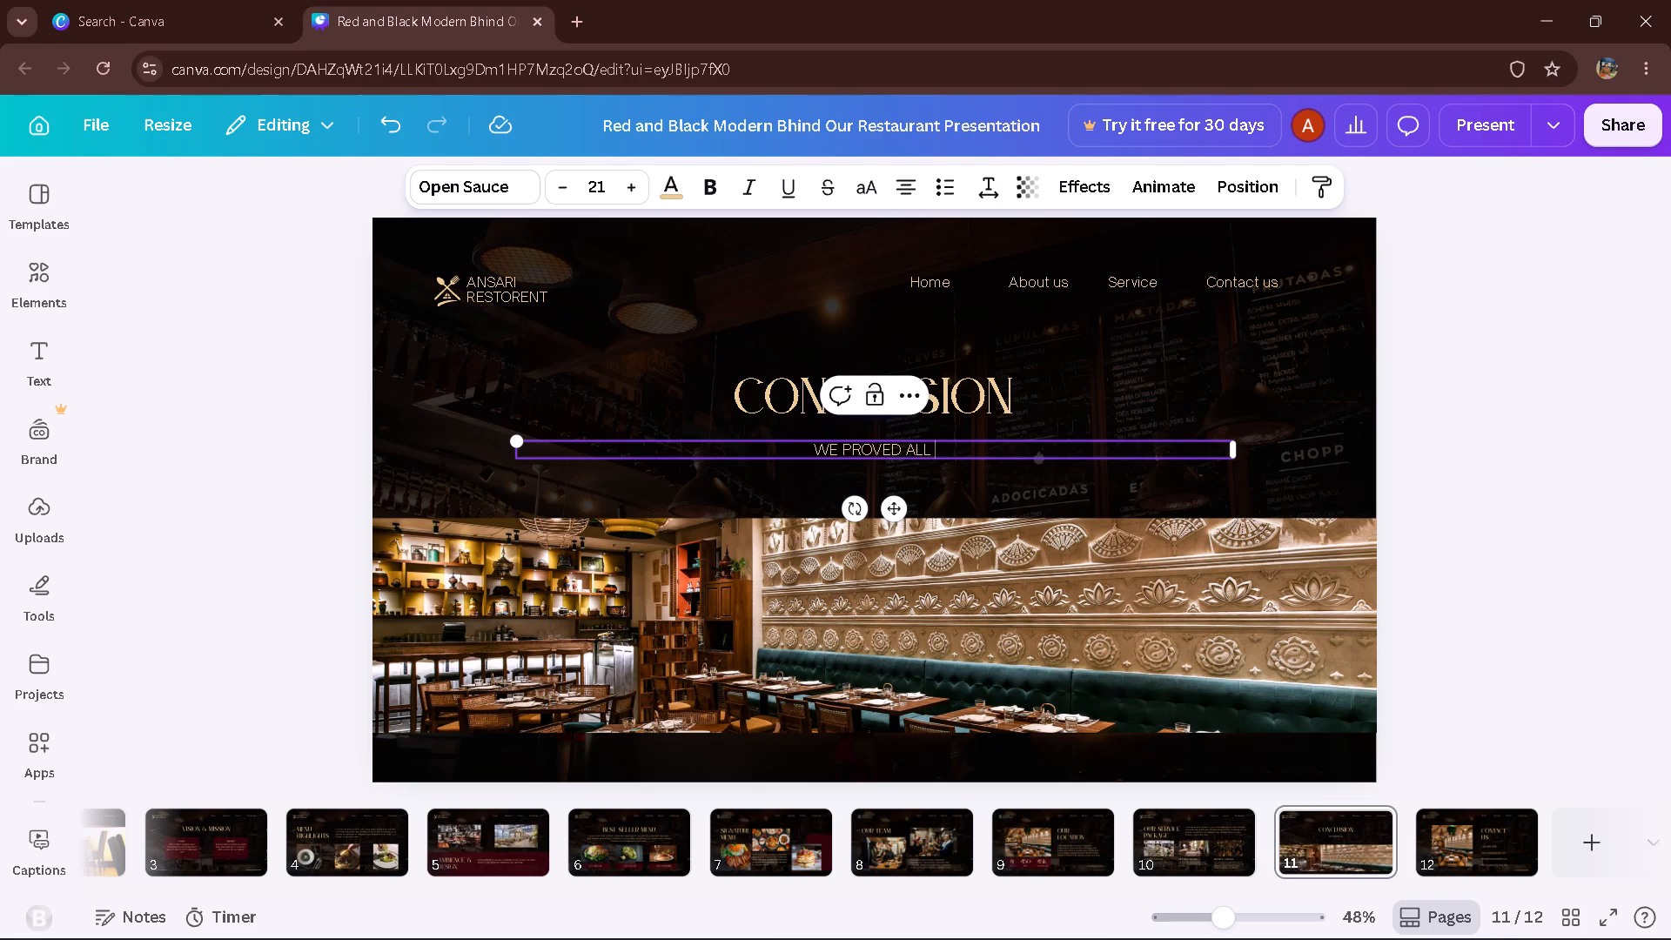
type("PAC")
key("k")
type("AGES")
key("space")
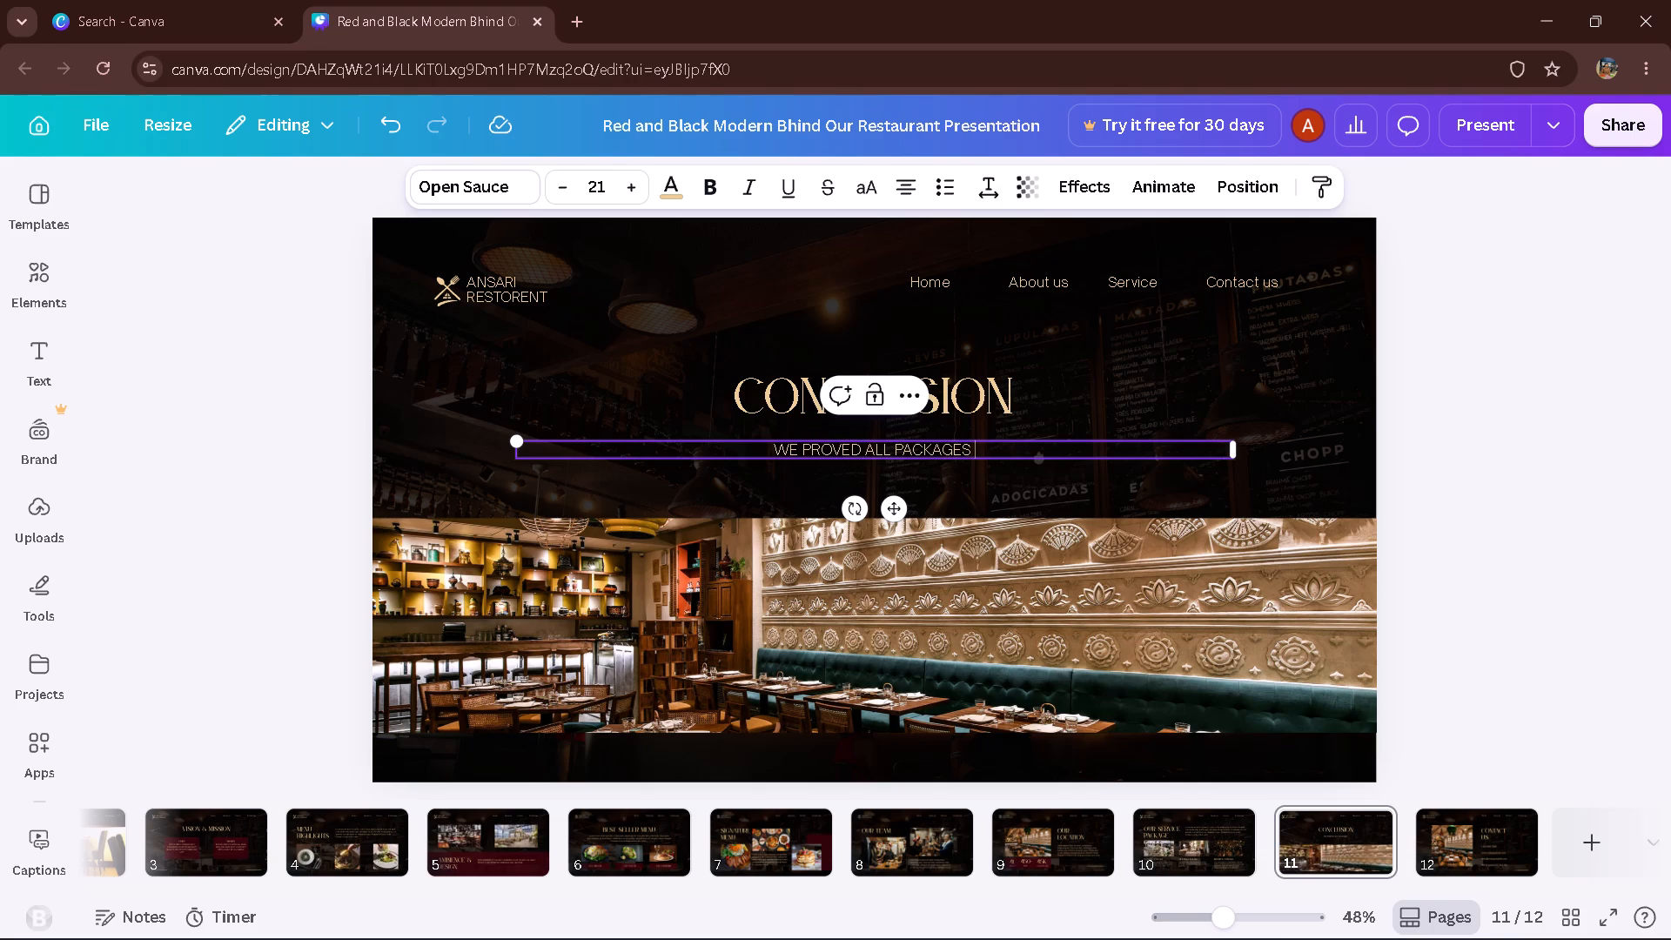
type("WEDDING")
type(", BI")
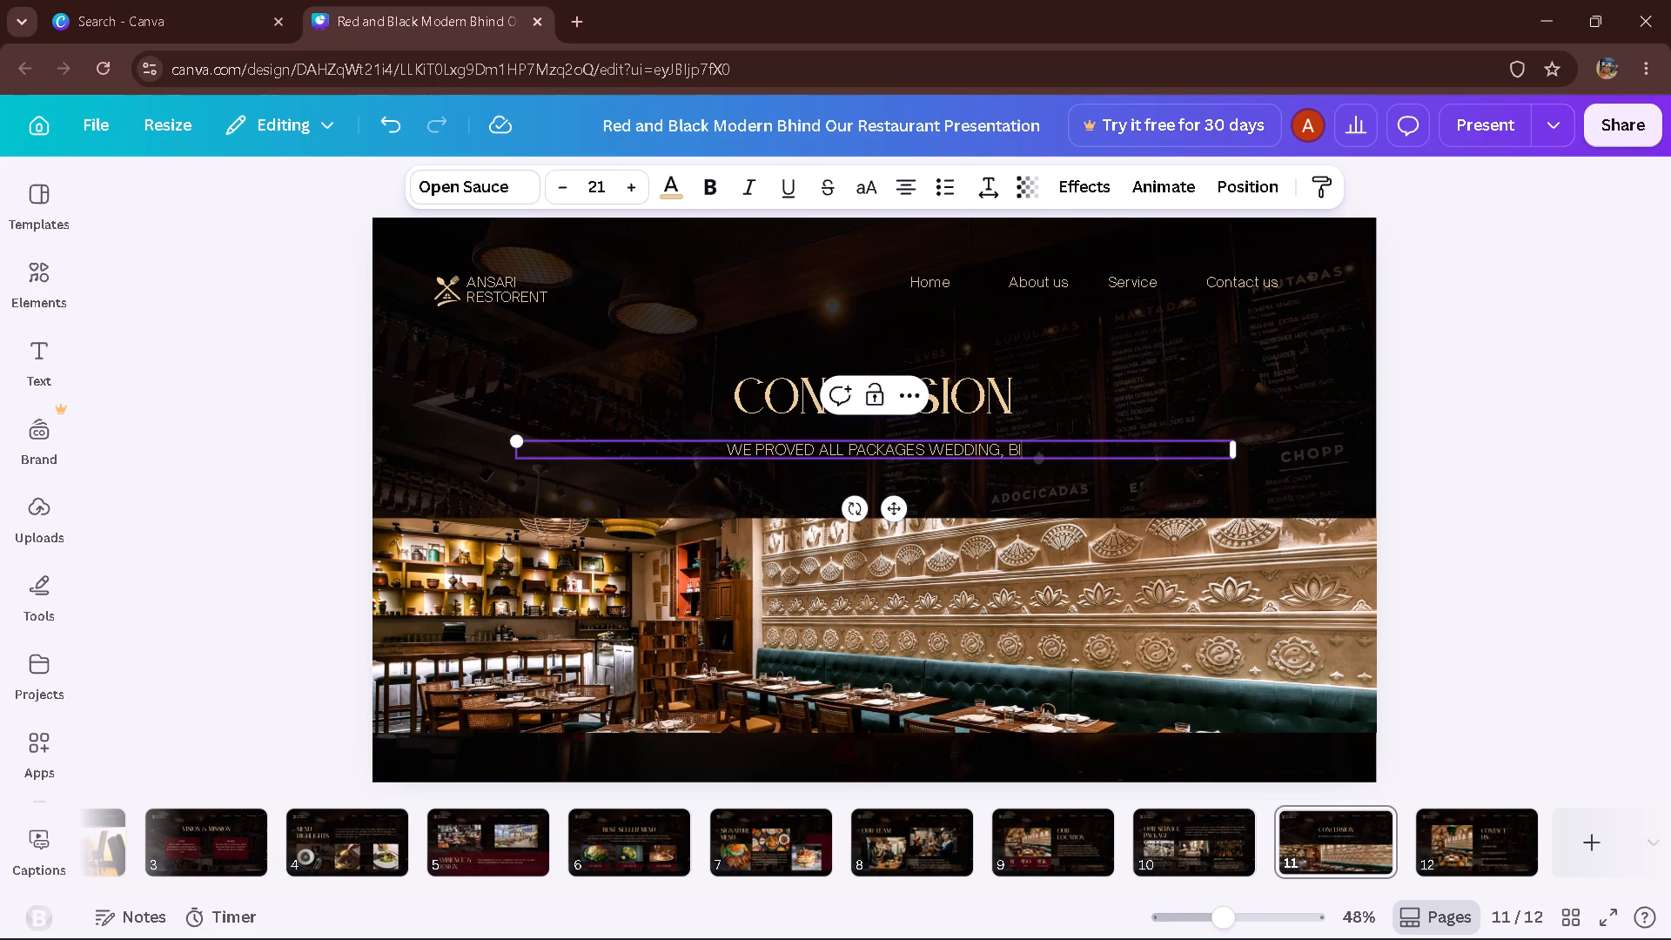
type("RTHDAY")
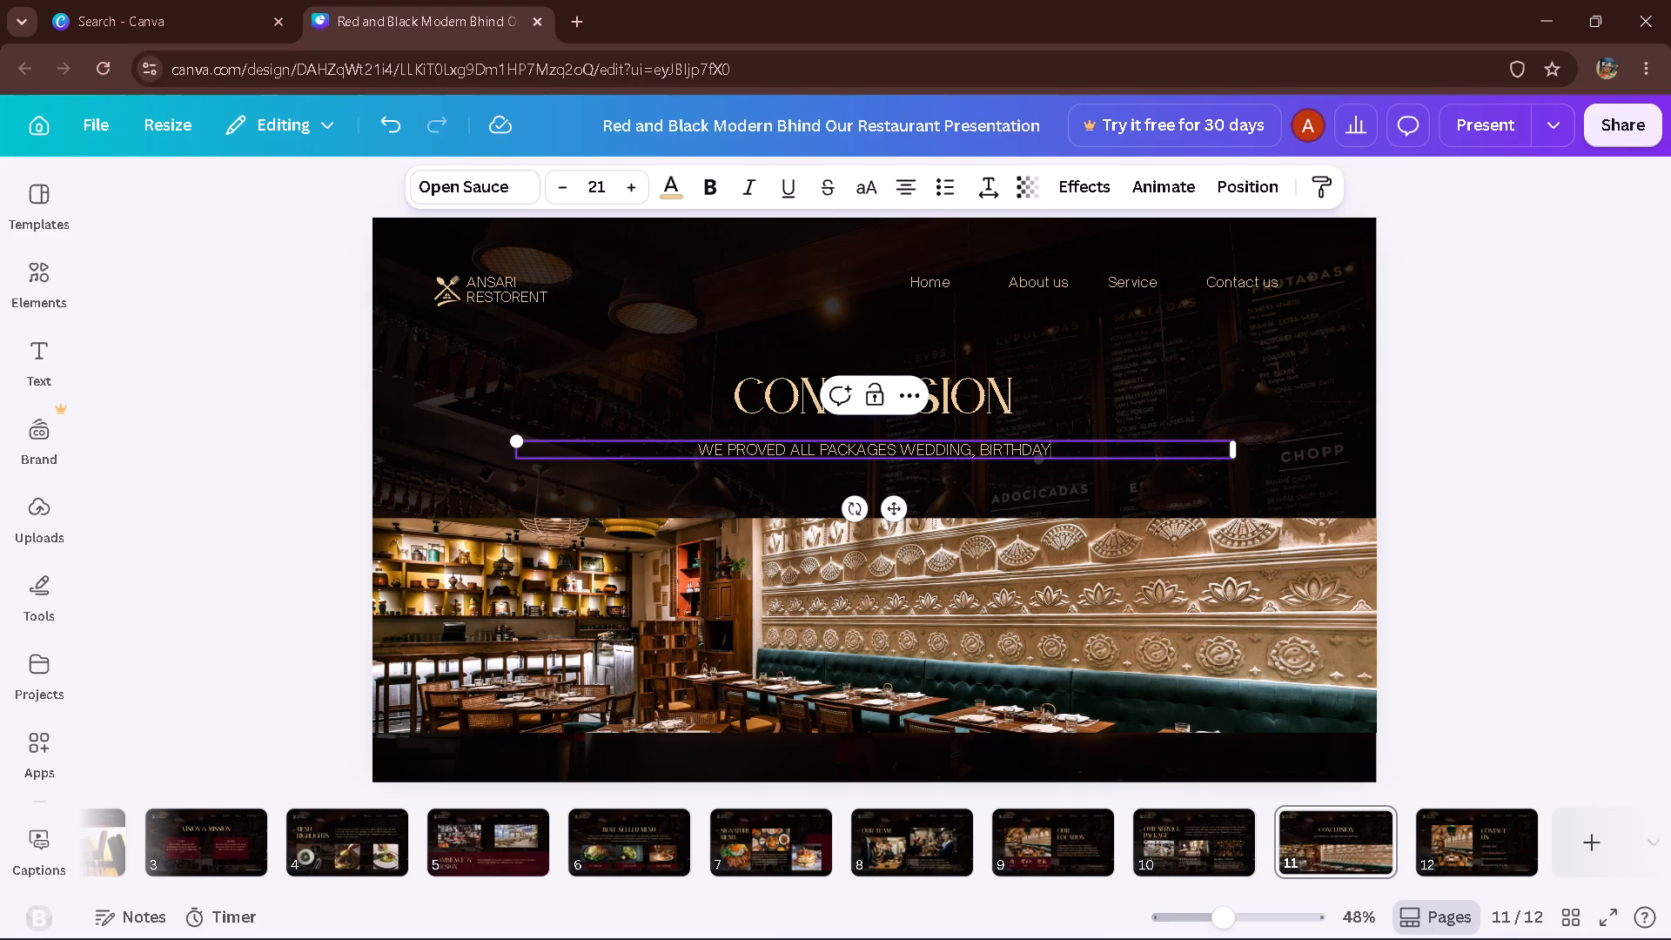
type(", MEETING")
key("space")
type("AT BEST RATE AND BEST EXPERIEN")
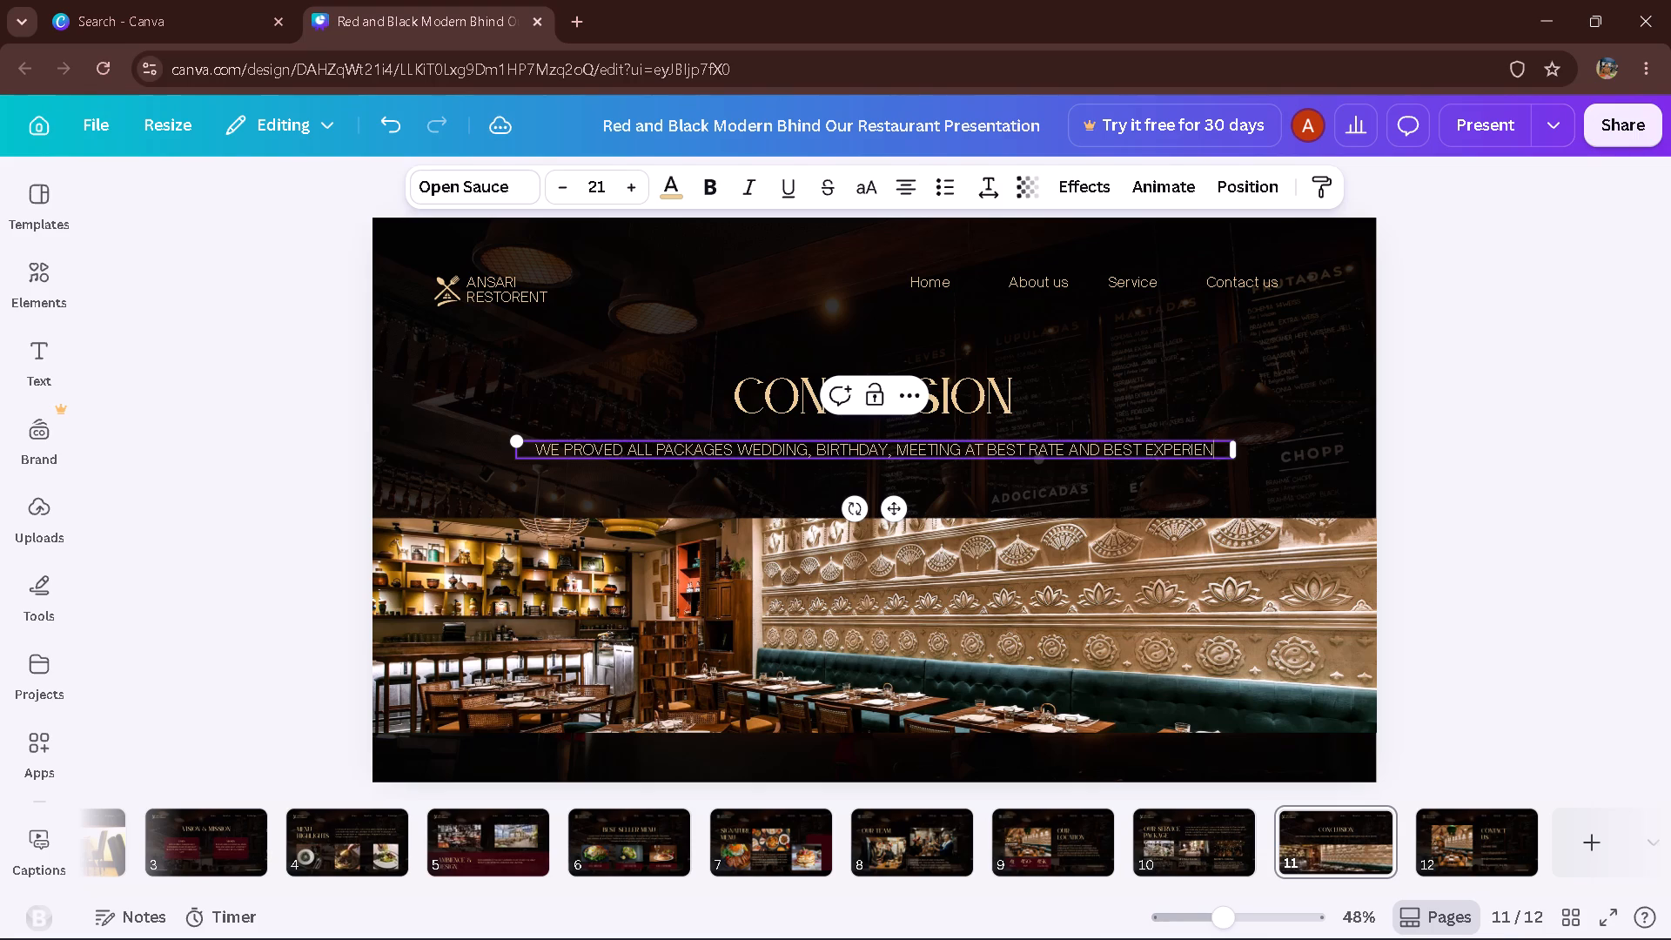
type("CE")
key("space")
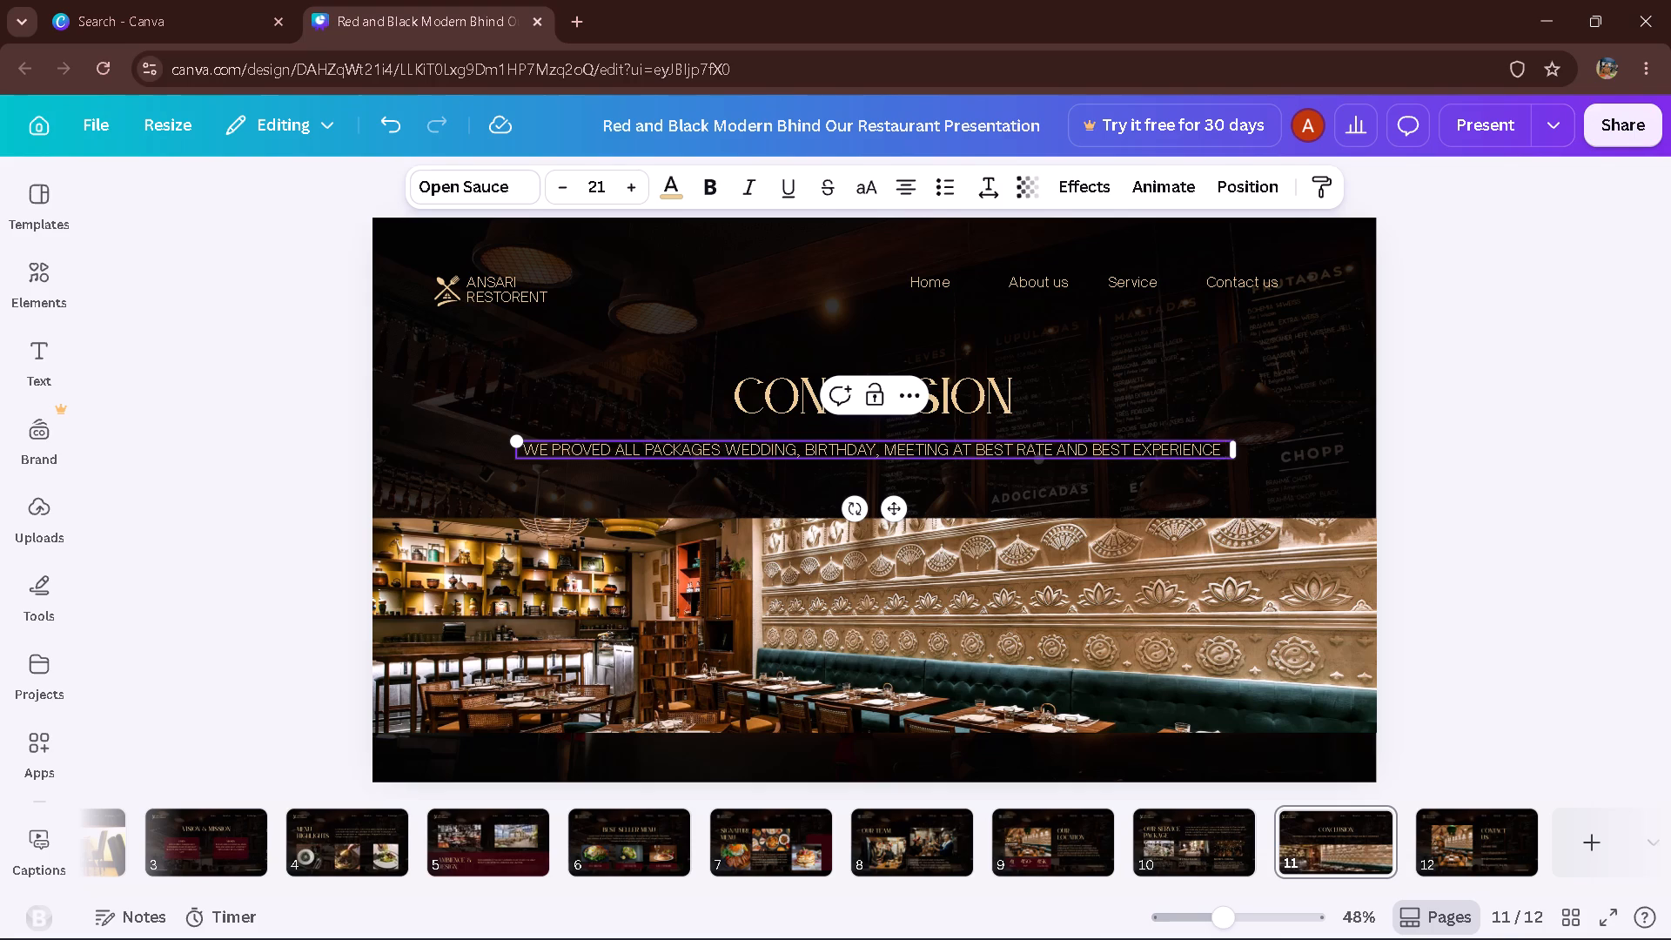
Continue the Conclusion paragraph with "AND BEST AMBIENC LIGHT WITH DJ LIGHT SWIMING PHOOL HOOKA BAAR AND RRESTORENT".
type("AND BEST AMBIENC LIGH")
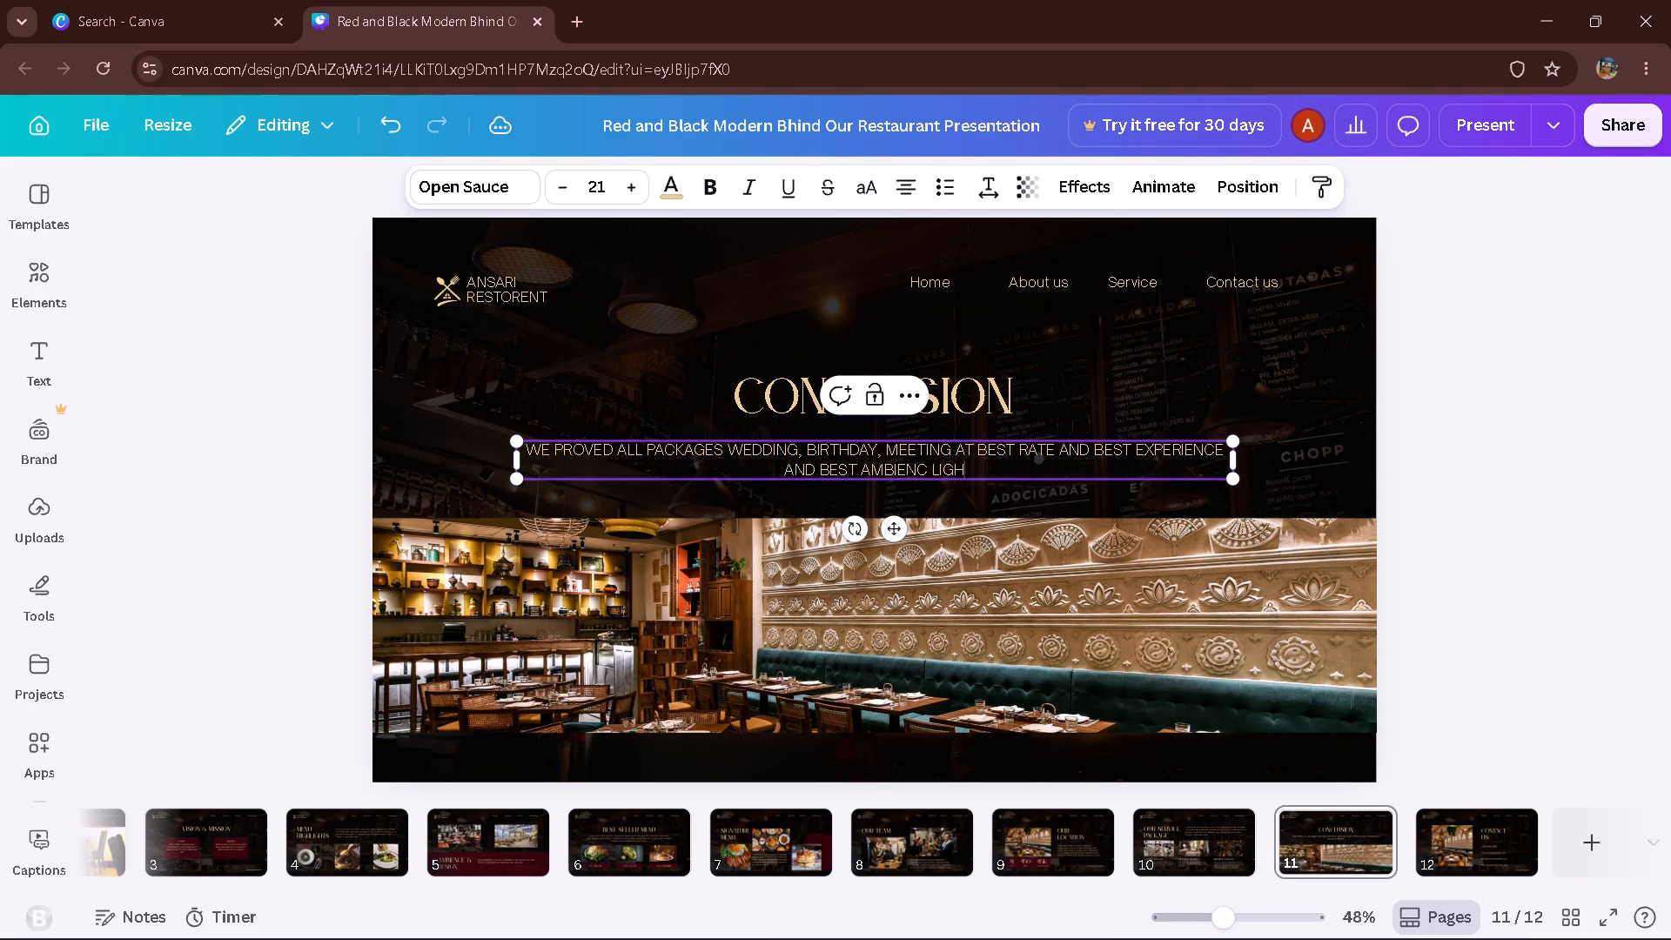
key("space")
key("BackSpace")
type("T WITH")
key("space")
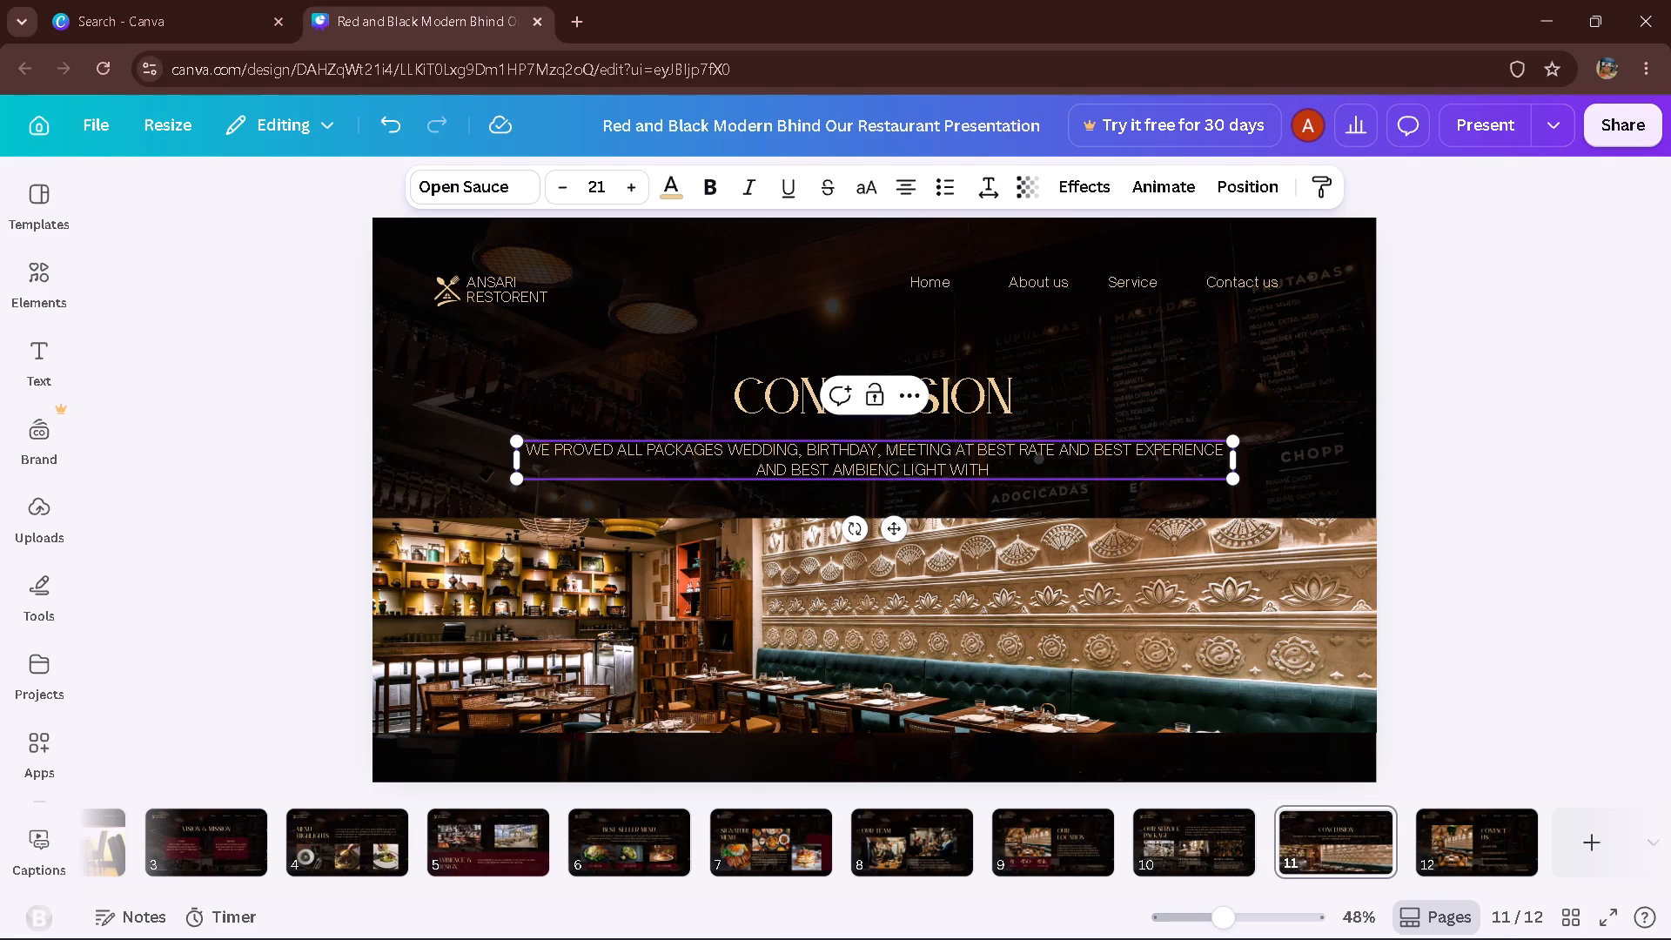
type("DJ LIGHT SW")
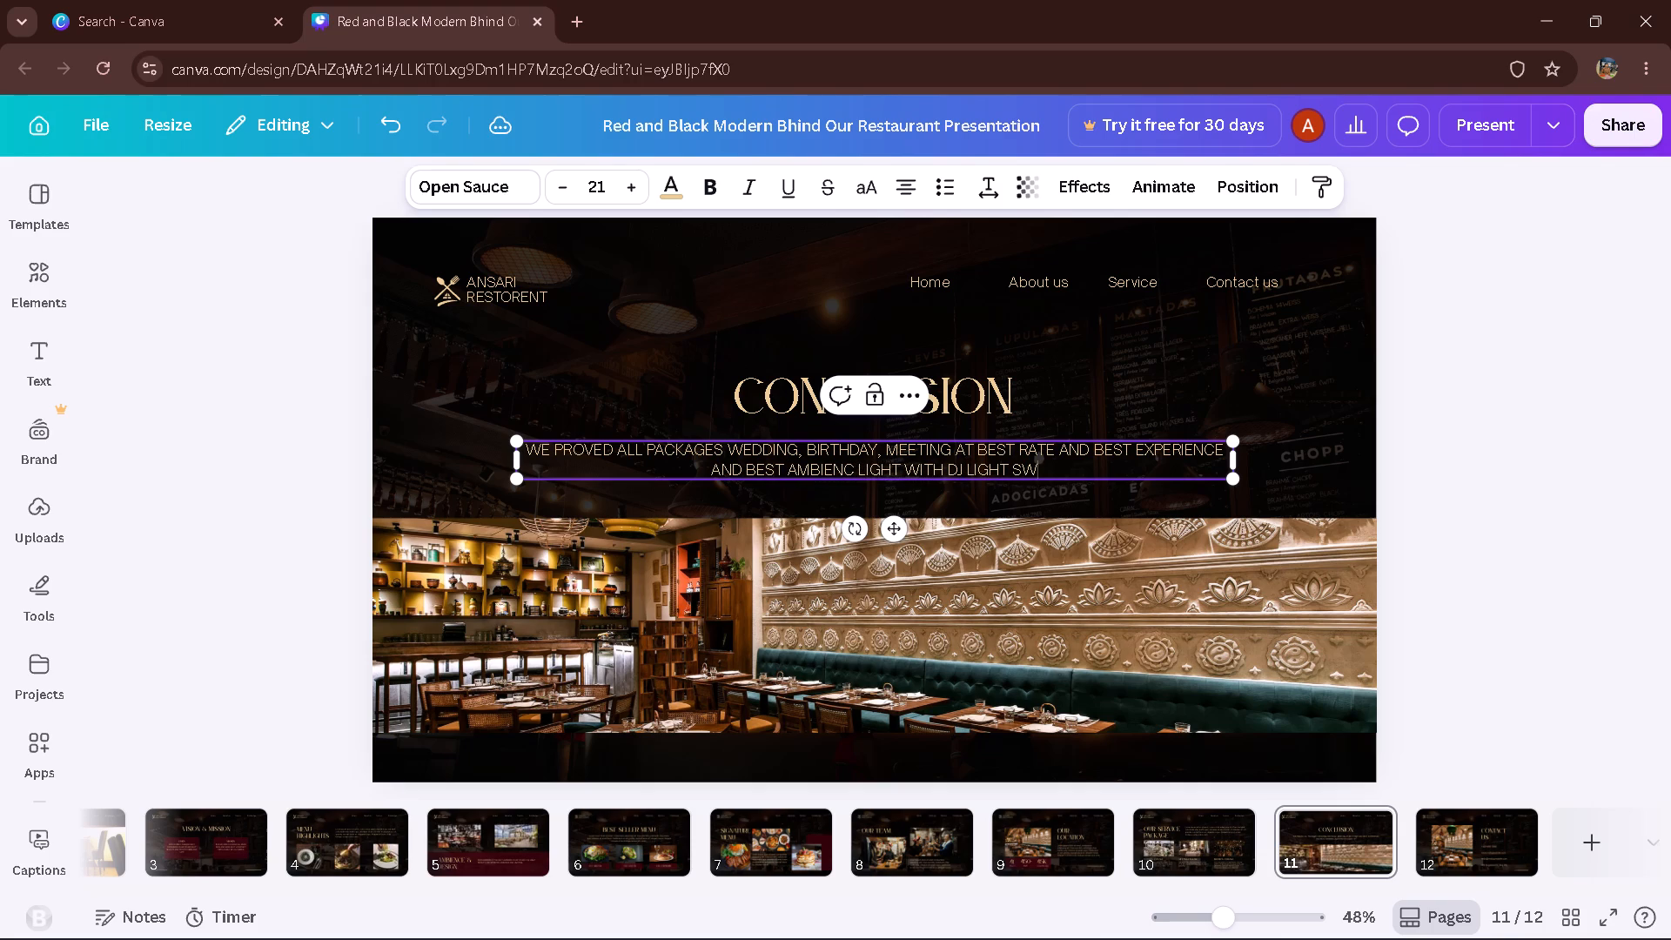
type("IMING PHOOL")
key("space")
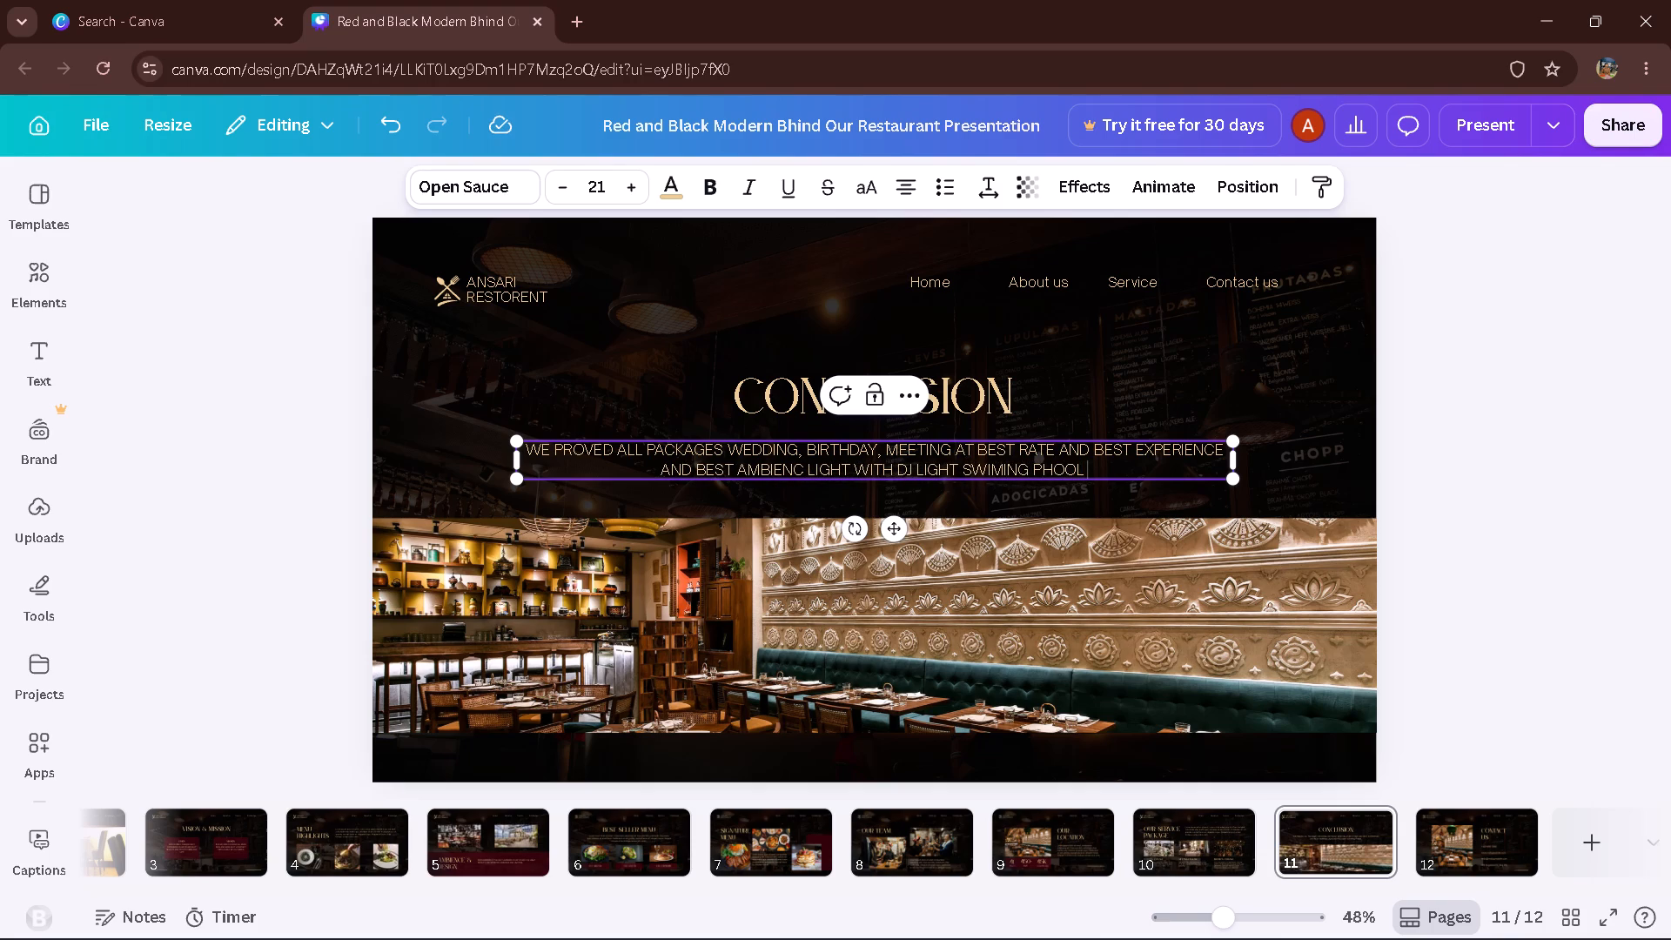
type("HOOKA")
key("space")
type("BAA")
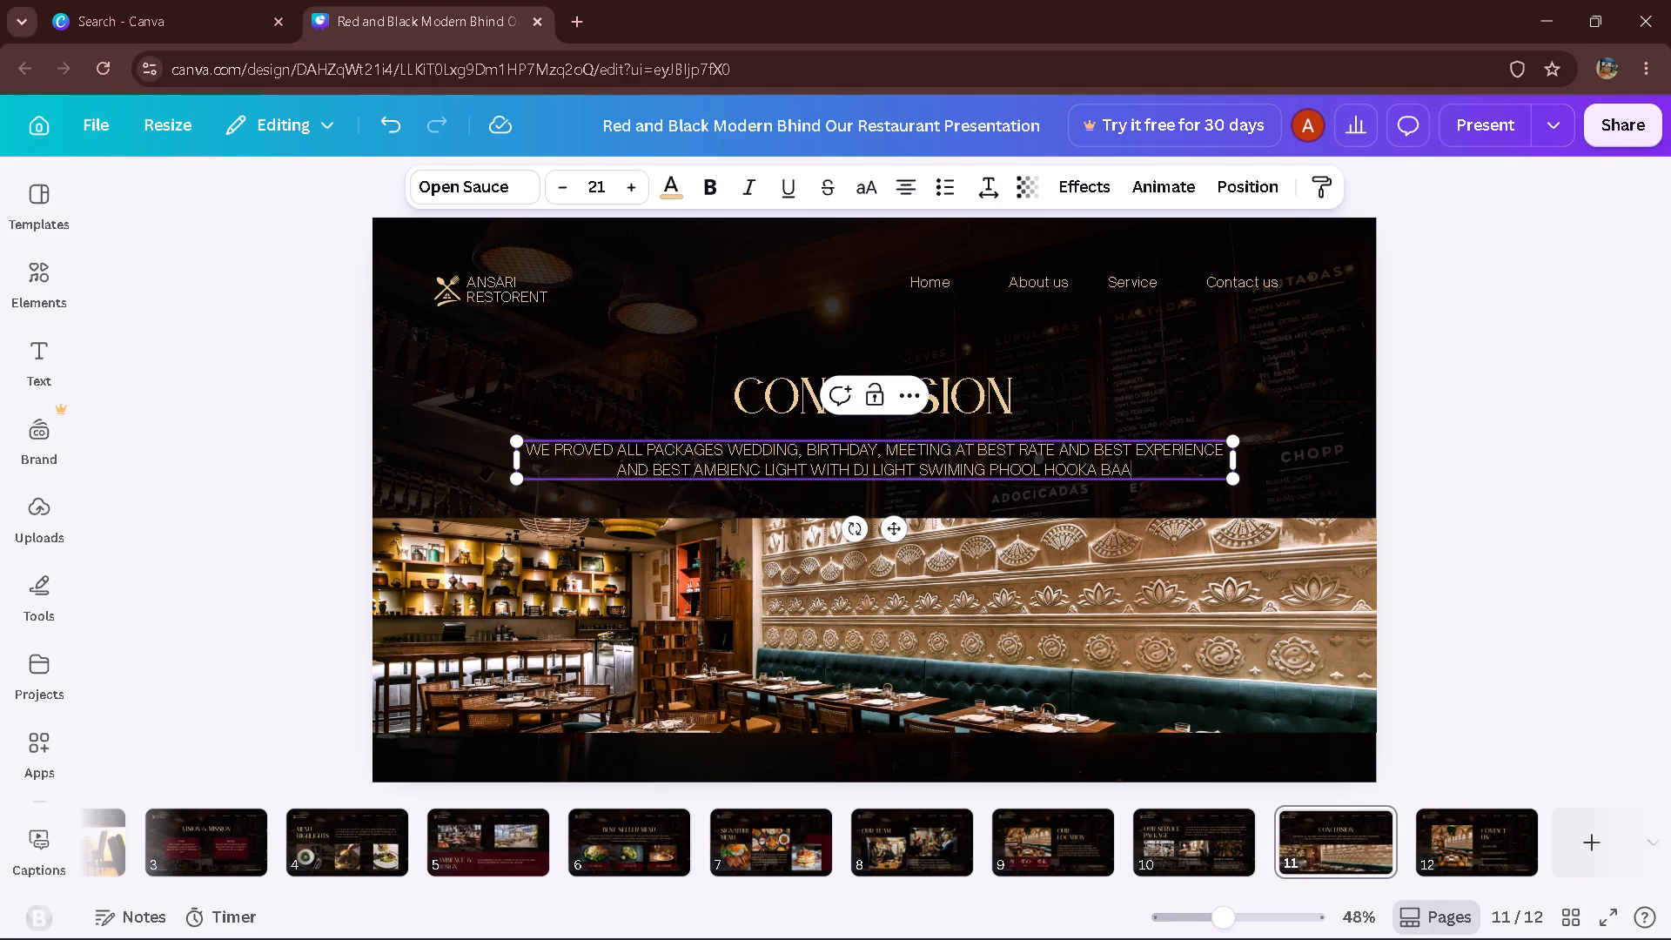
type("R AND")
key("space")
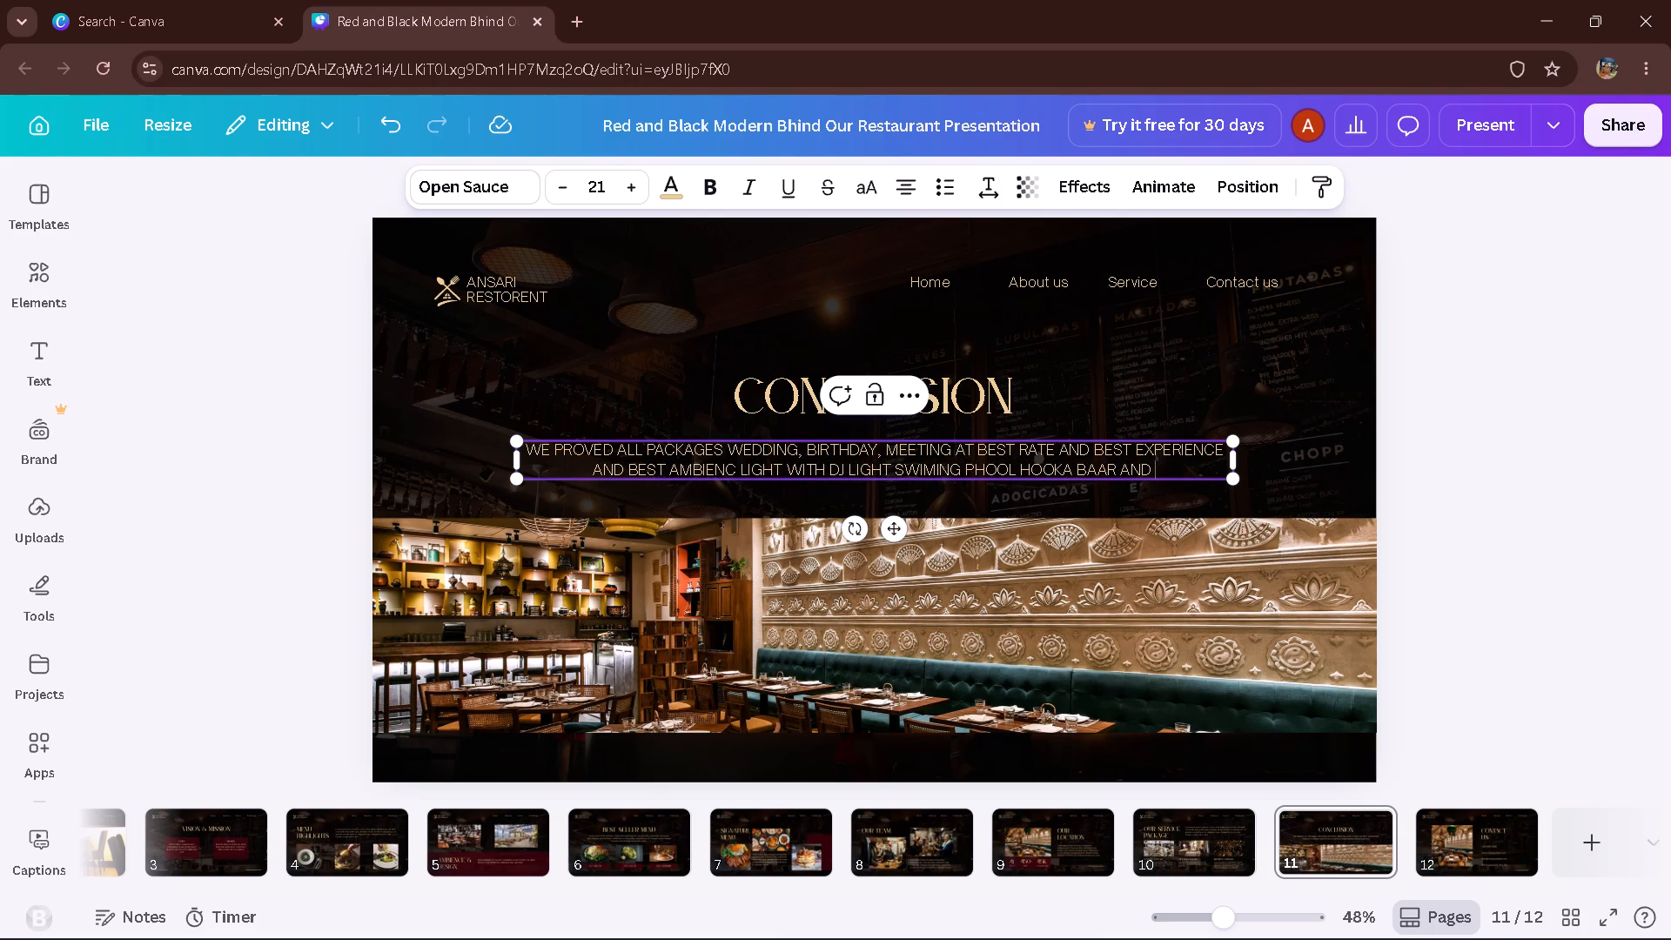
type("RR")
type("ES")
type("TORENT")
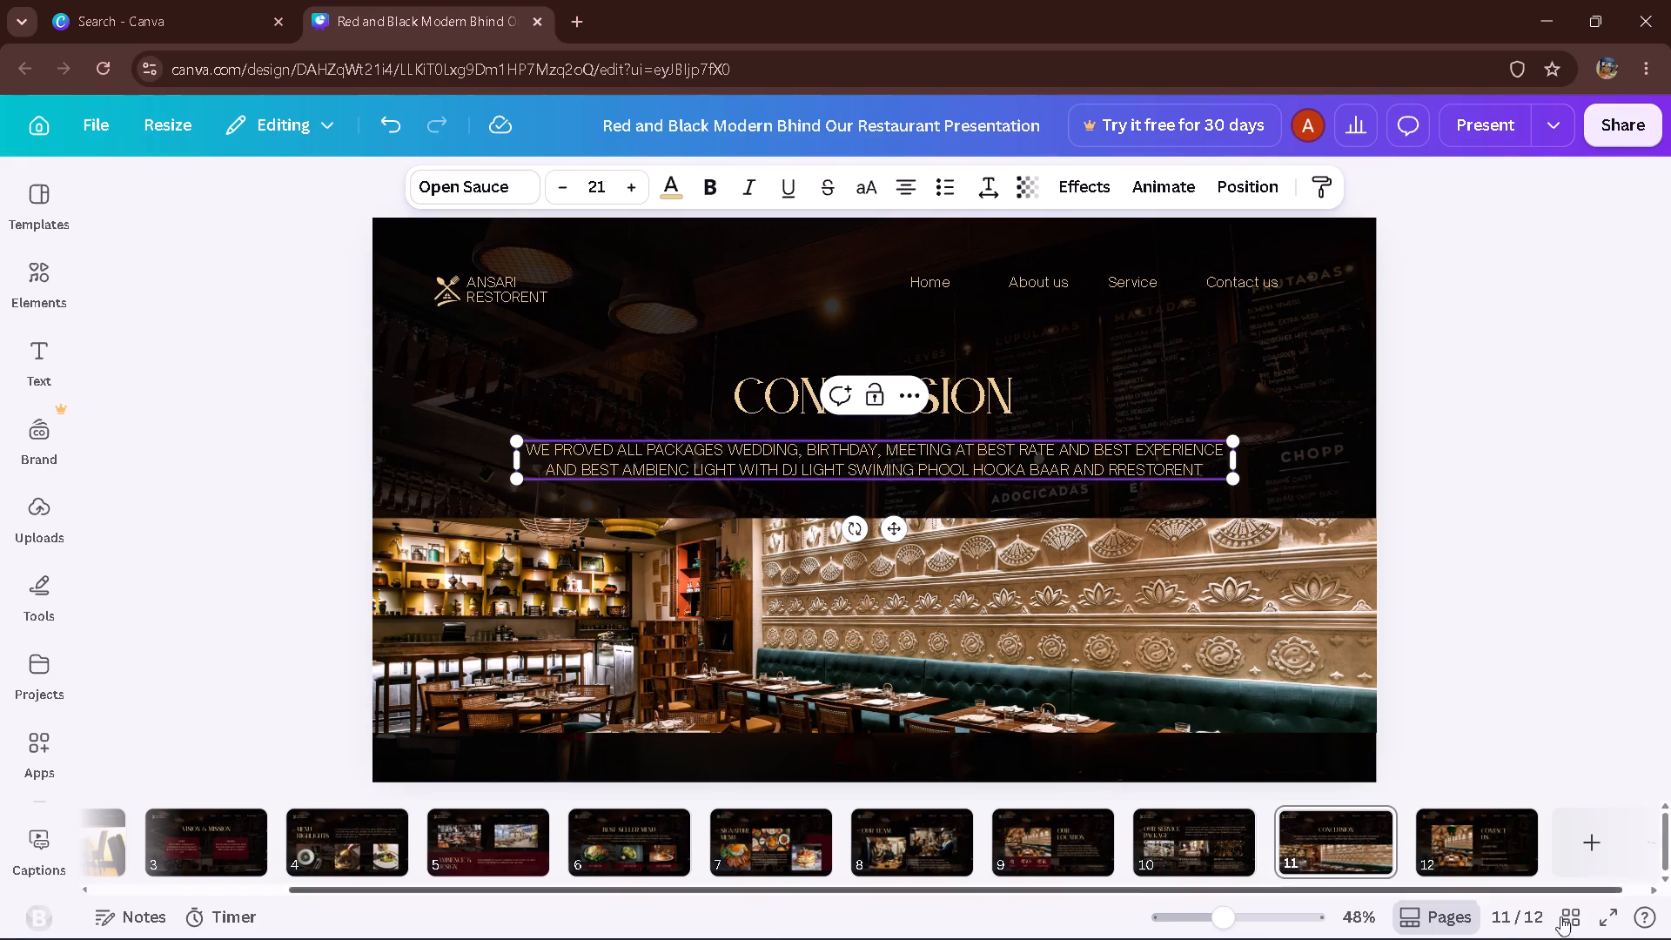
On page 12, replace the placeholder restaurant name beside the logo with "ANSARI RESTORENT" on two lines.
left_click(1454, 826)
double_click(479, 285)
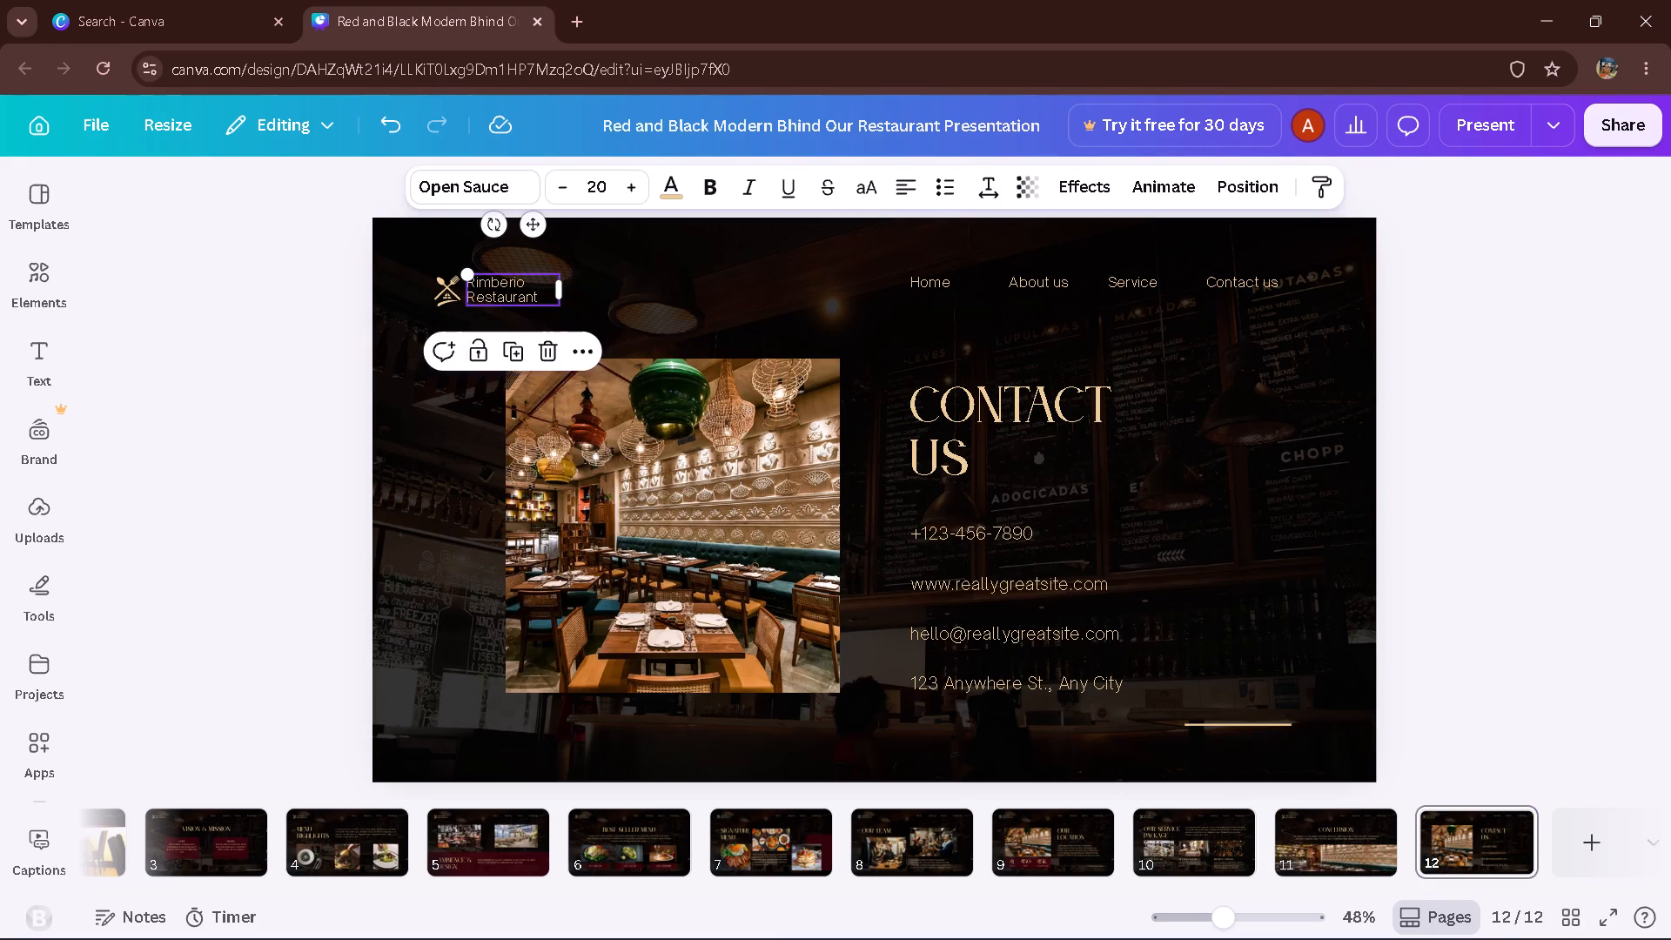
key("BackSpace")
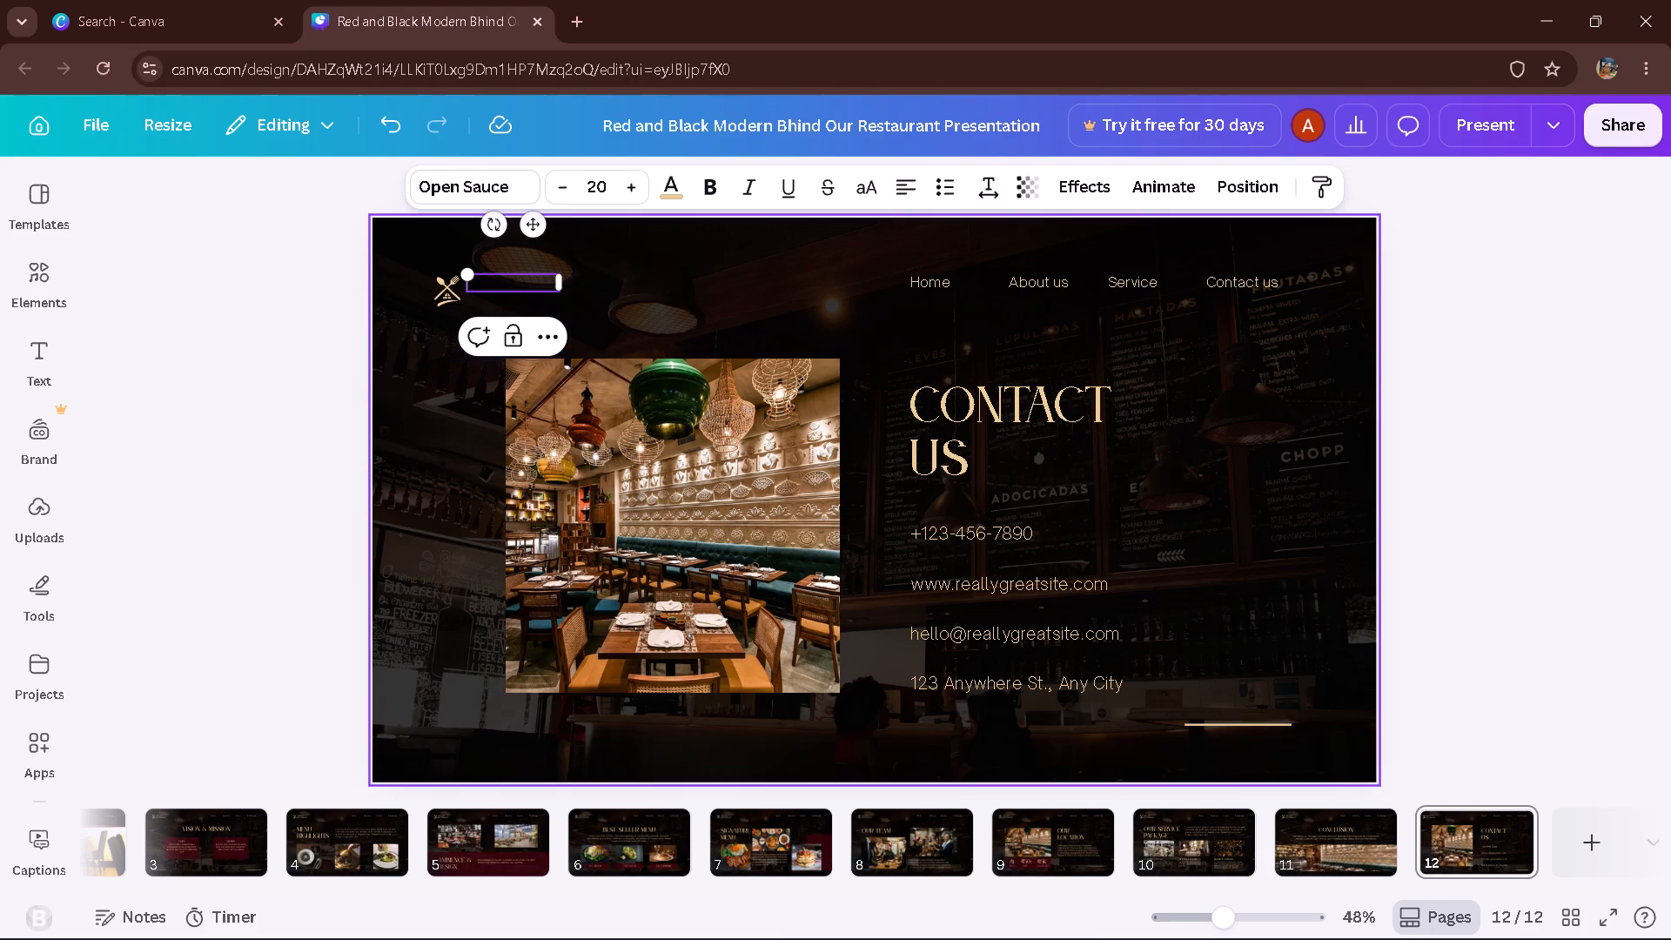
type("ANSARI")
key("Return")
type("RESTORENT")
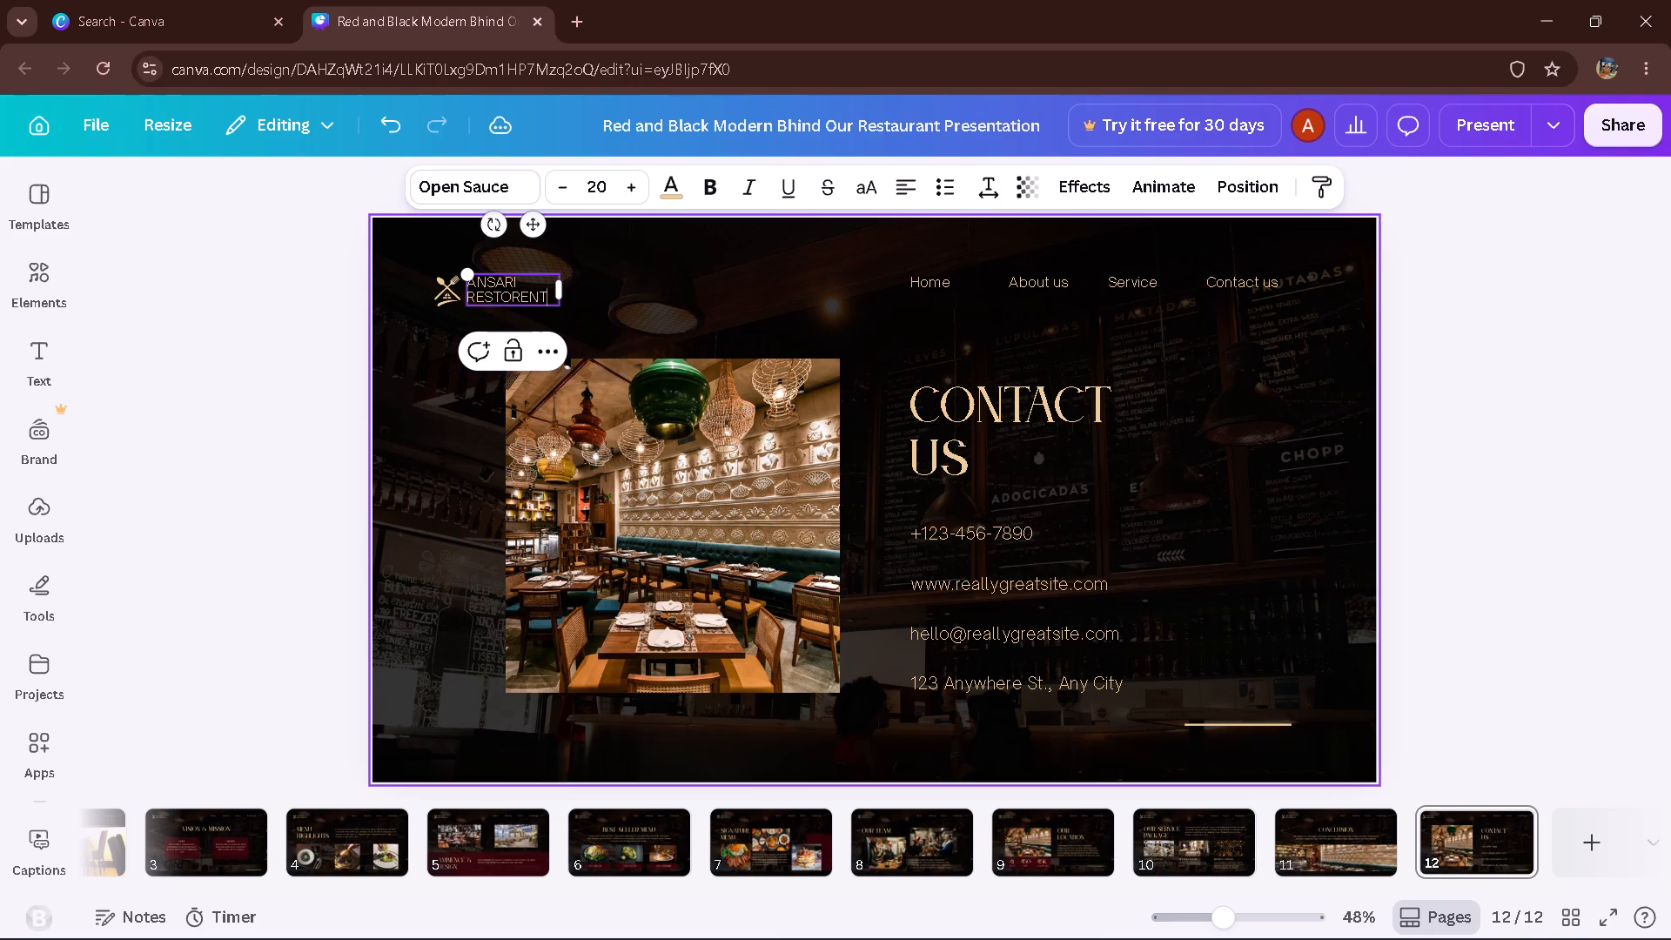
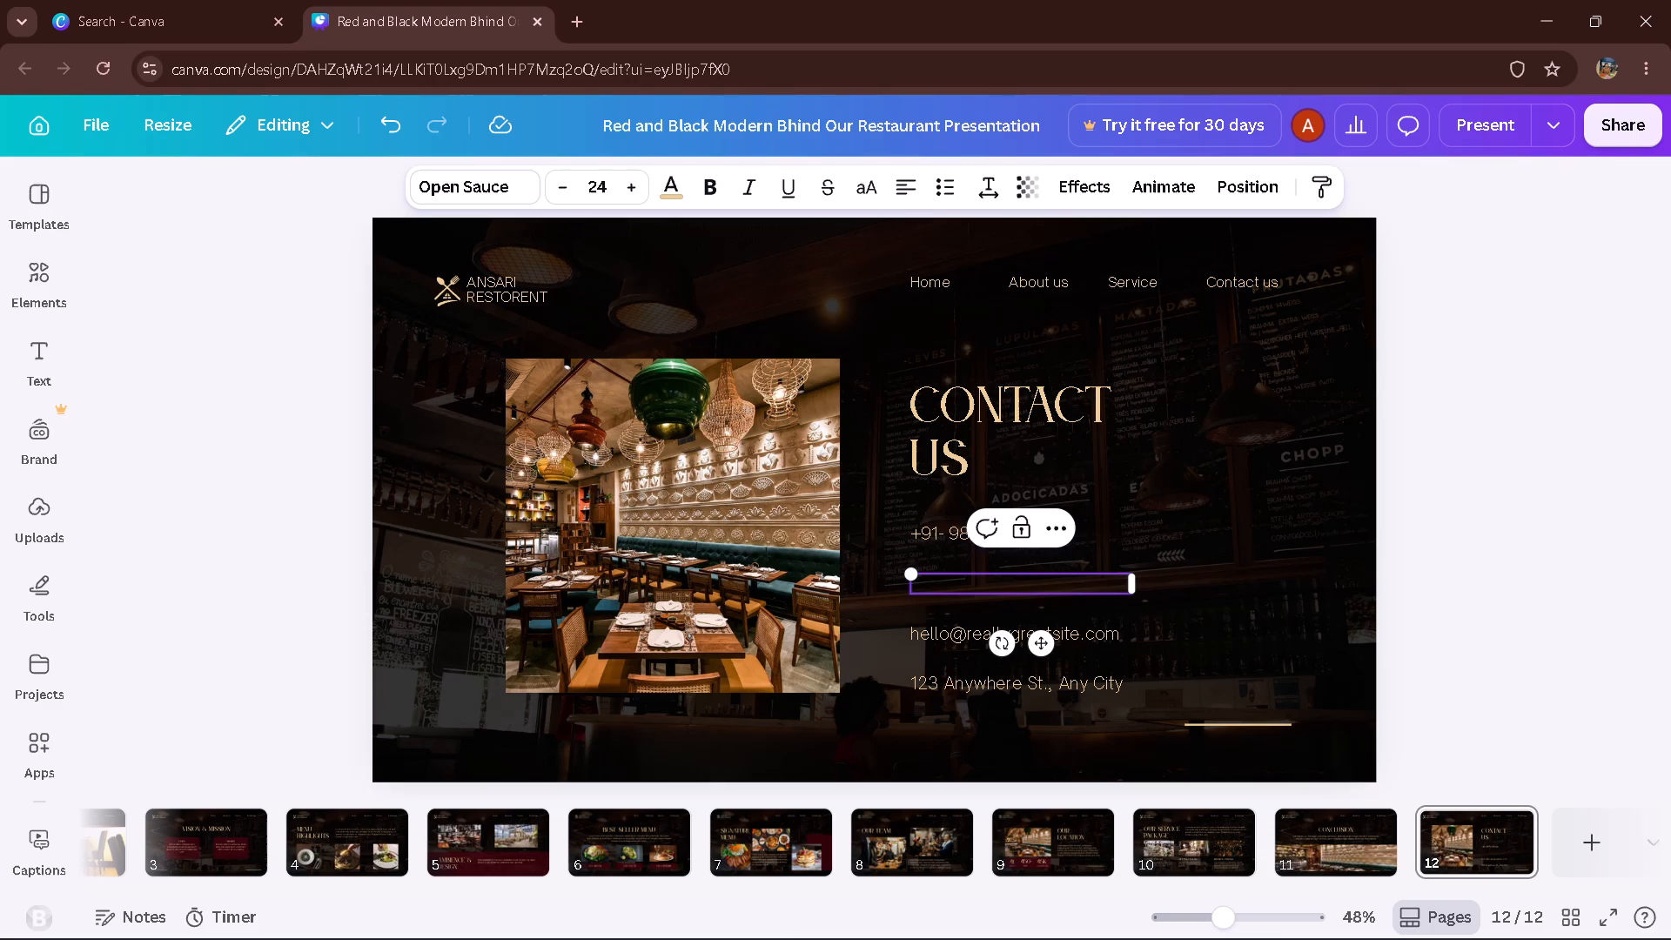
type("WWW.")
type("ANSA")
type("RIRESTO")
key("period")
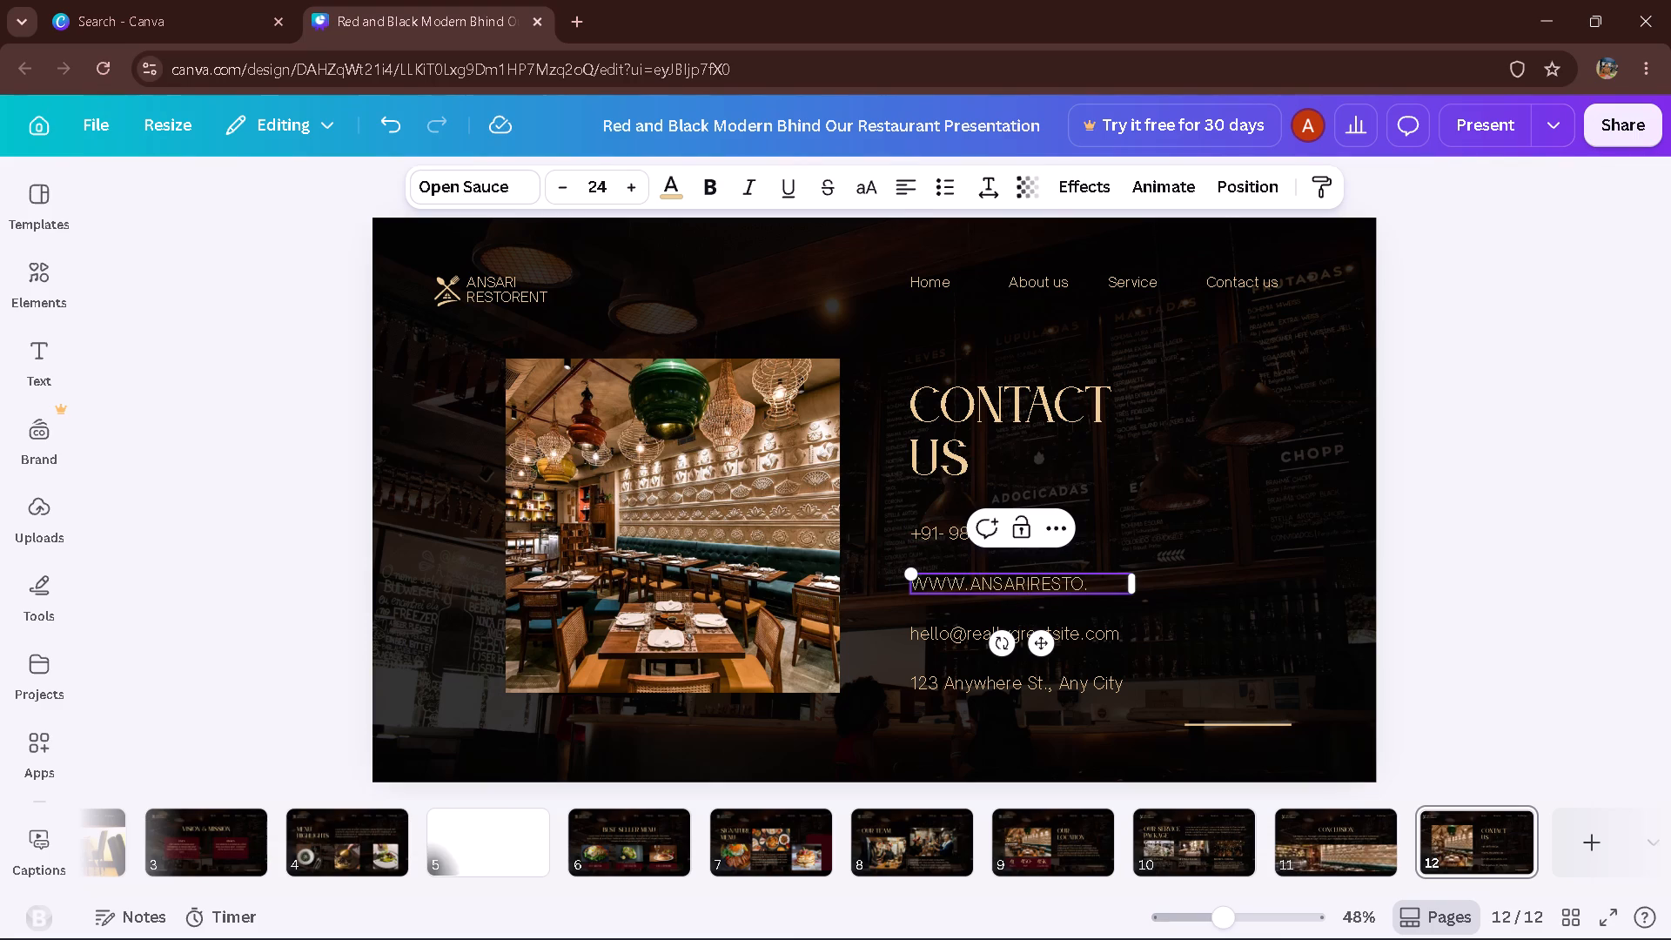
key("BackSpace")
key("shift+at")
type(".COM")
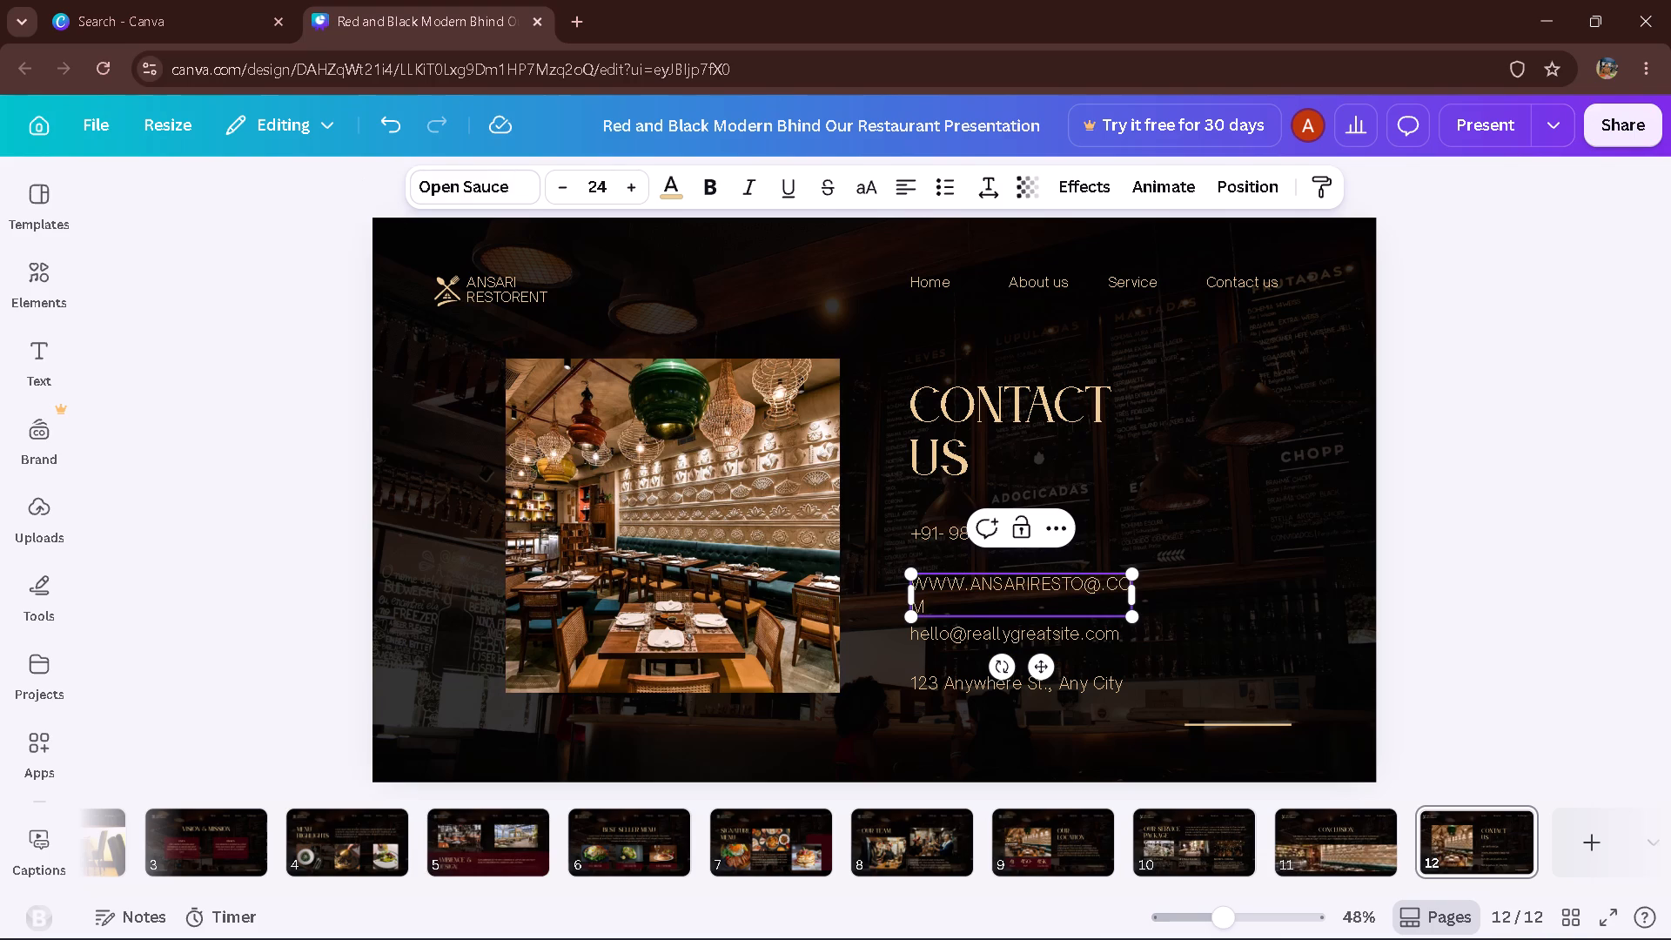
left_click(529, 197)
triple_click(567, 190)
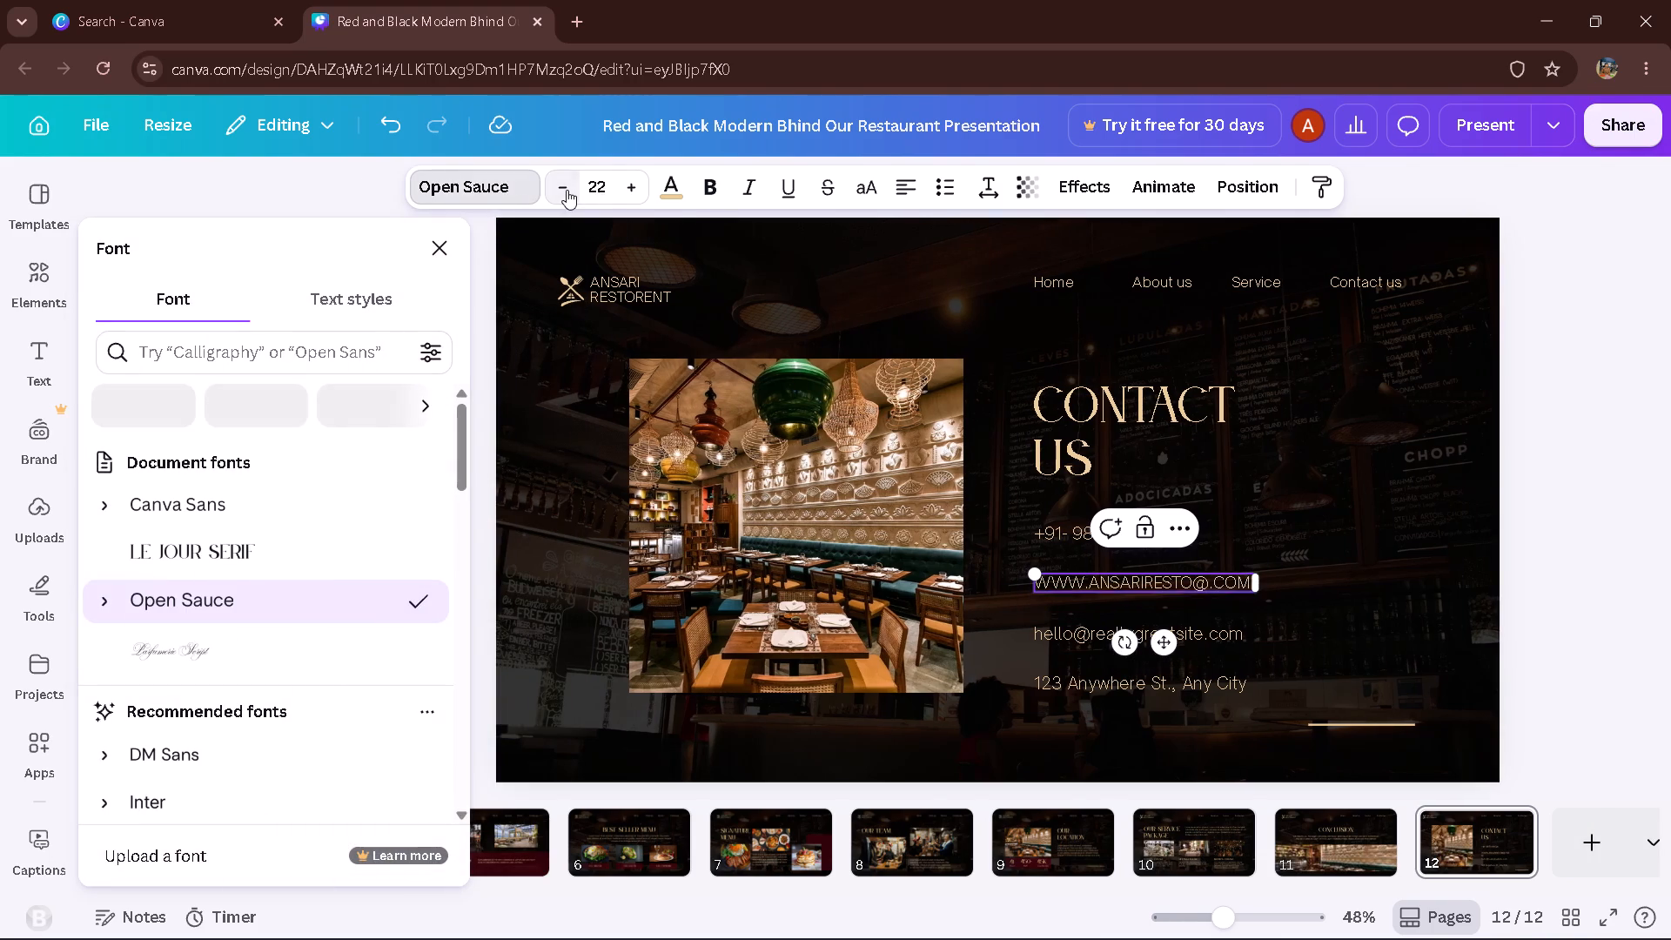
left_click(1343, 574)
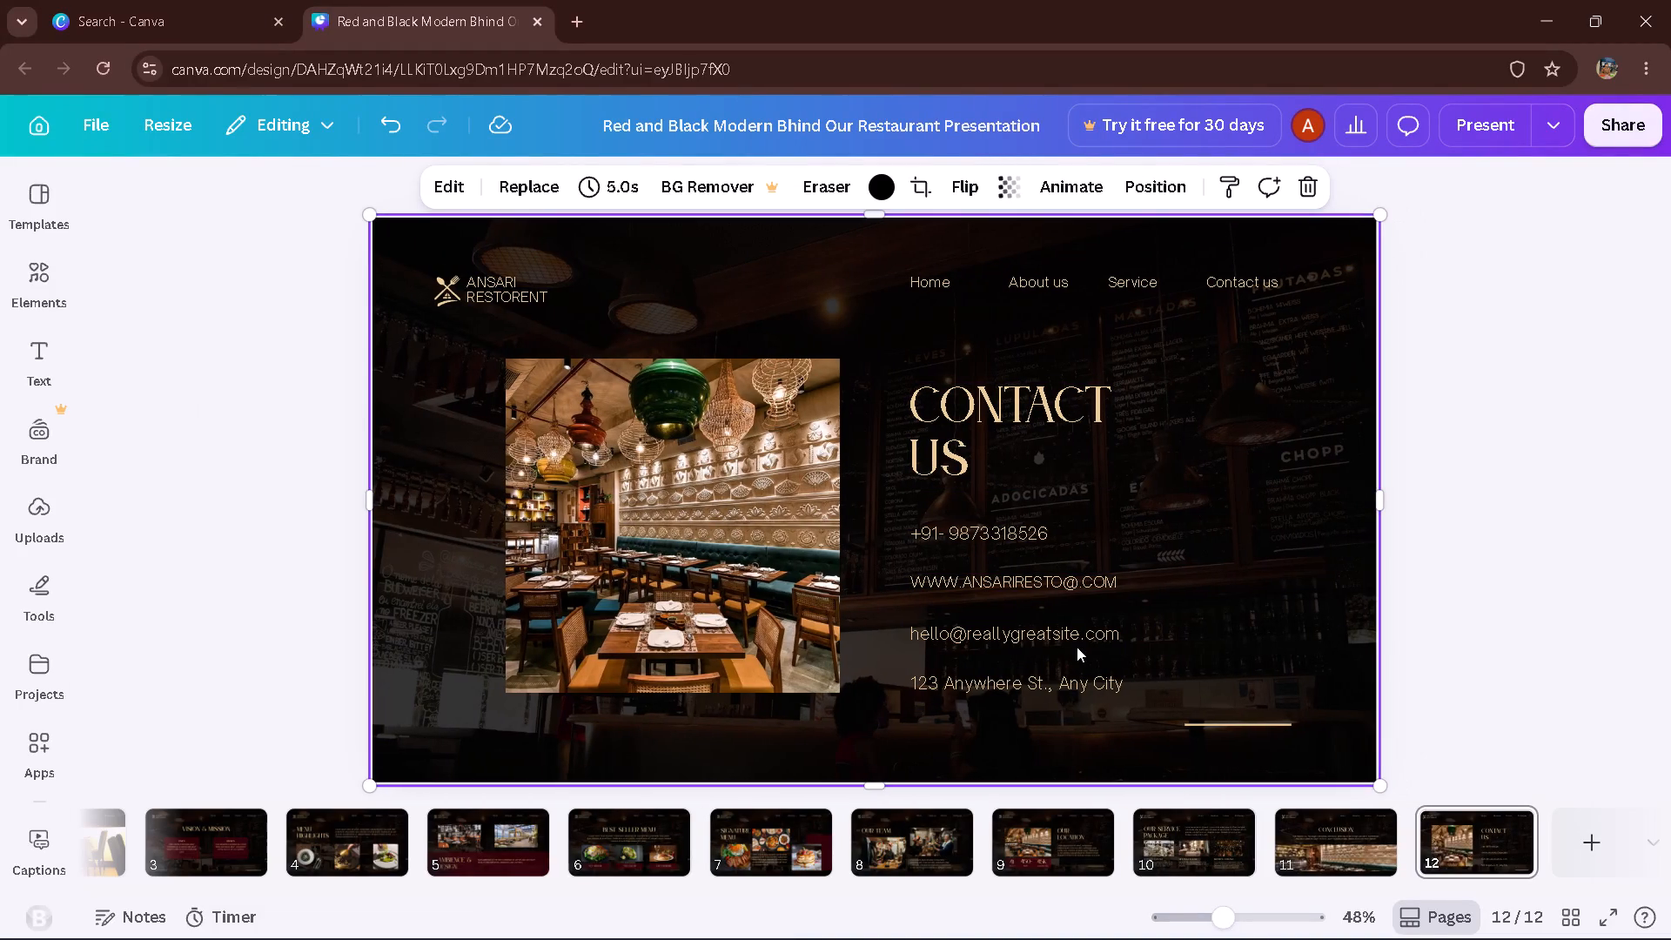
Replace the placeholder e-mail line with the restaurant's own contact address and set its font size to 20.
double_click(1084, 635)
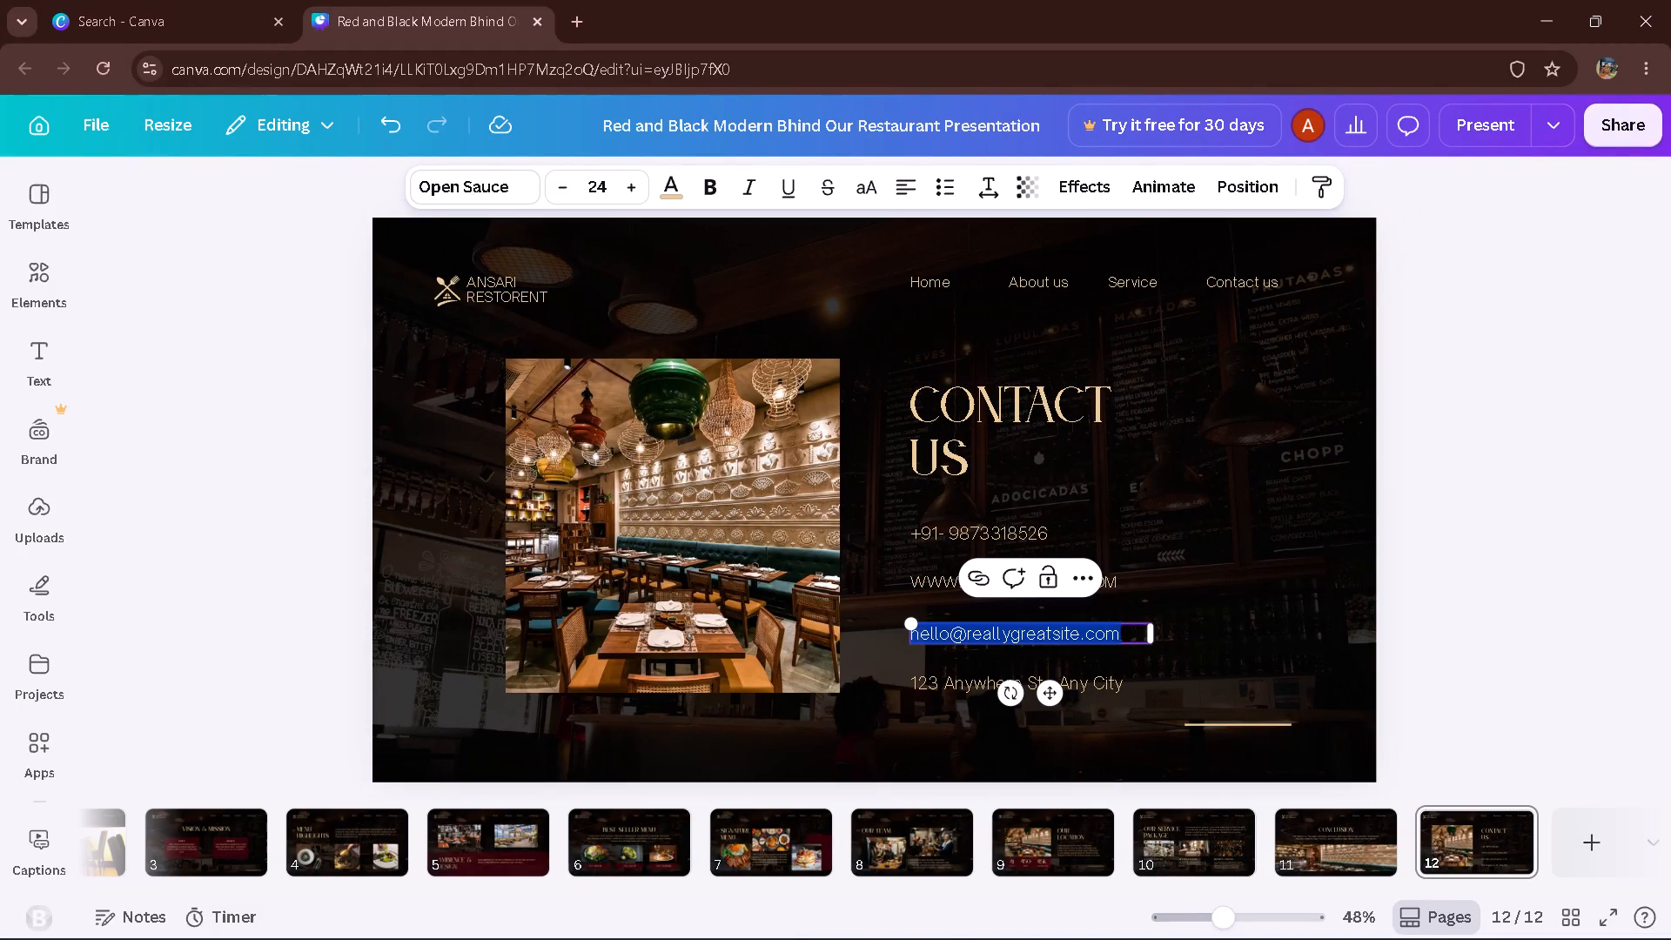
key("BackSpace")
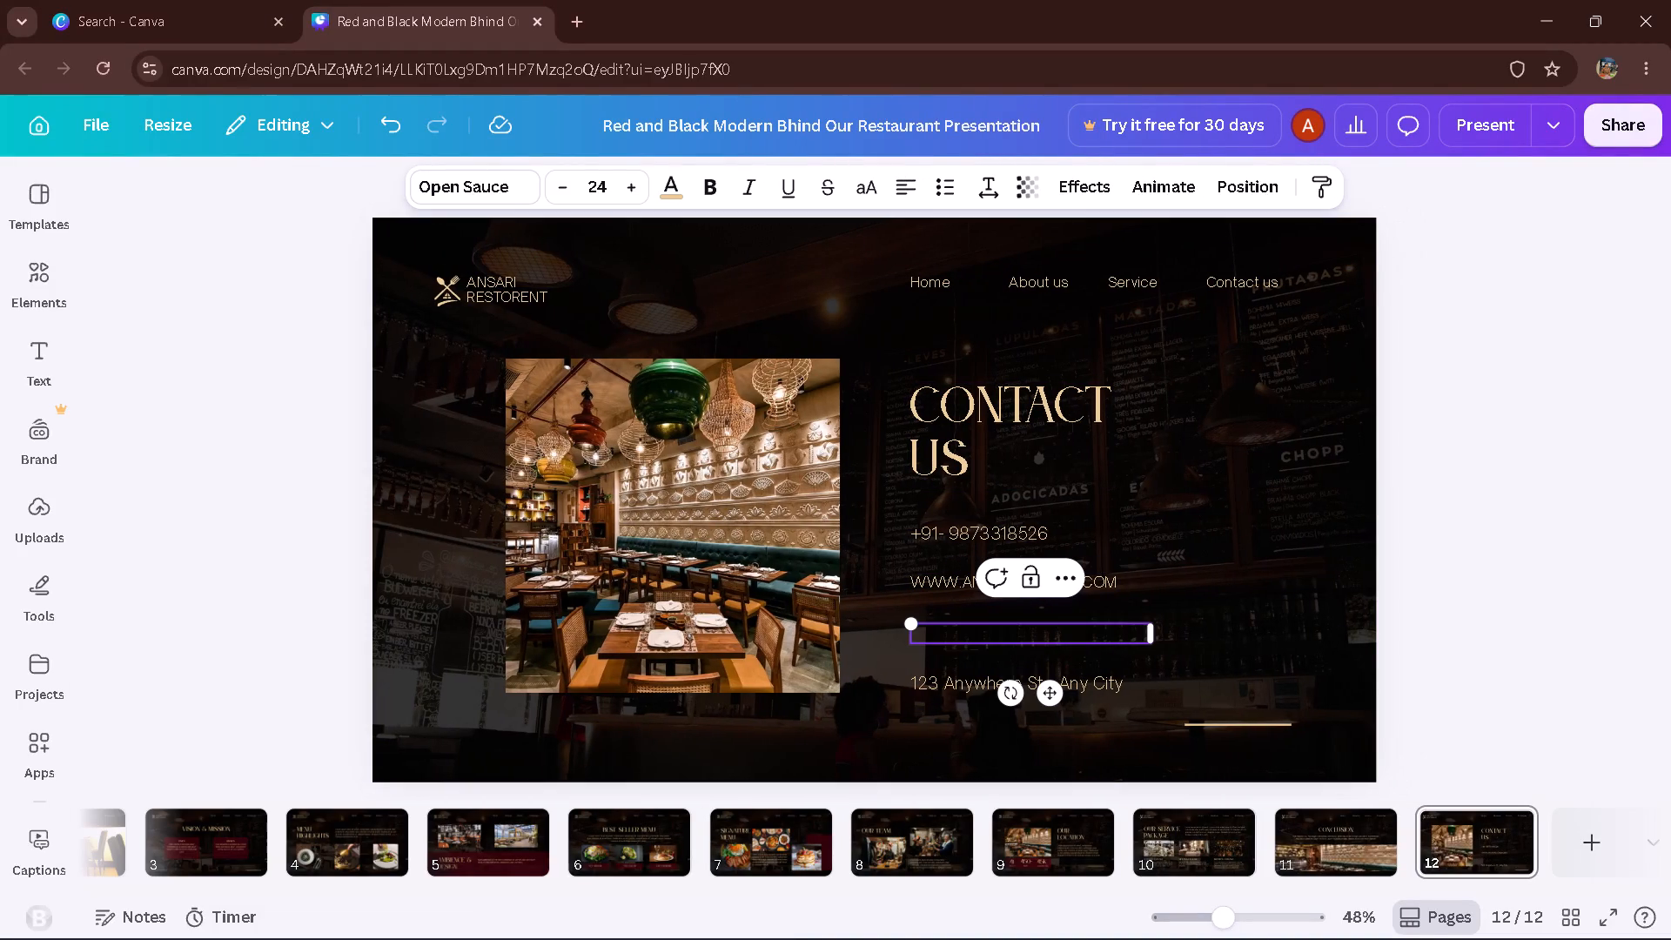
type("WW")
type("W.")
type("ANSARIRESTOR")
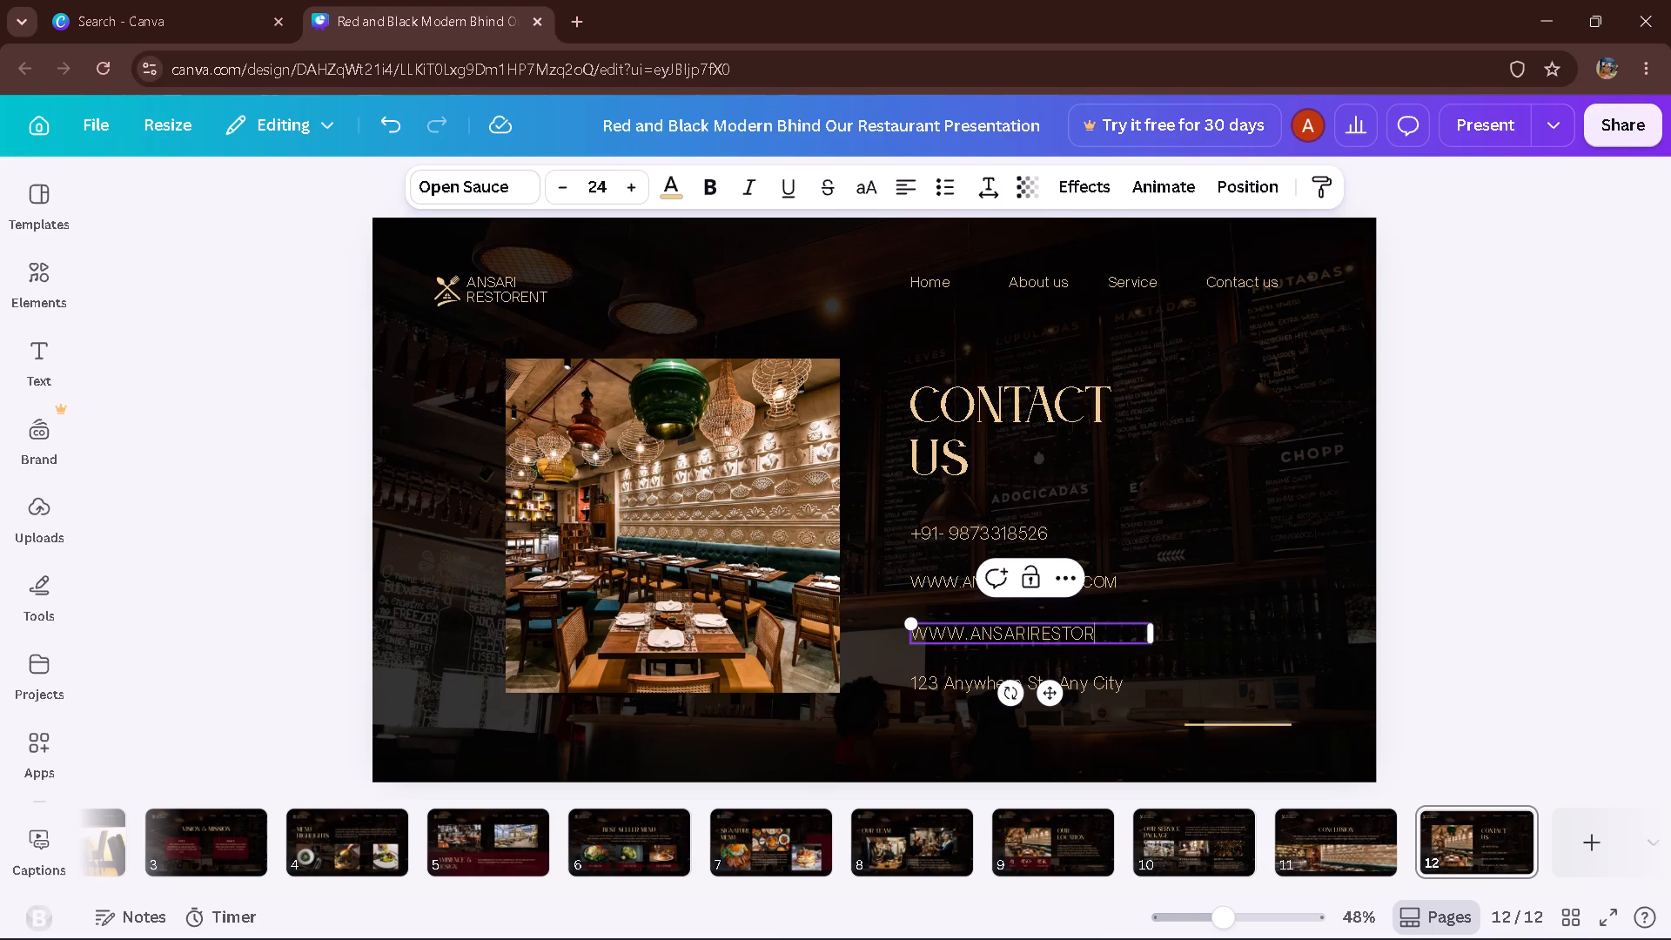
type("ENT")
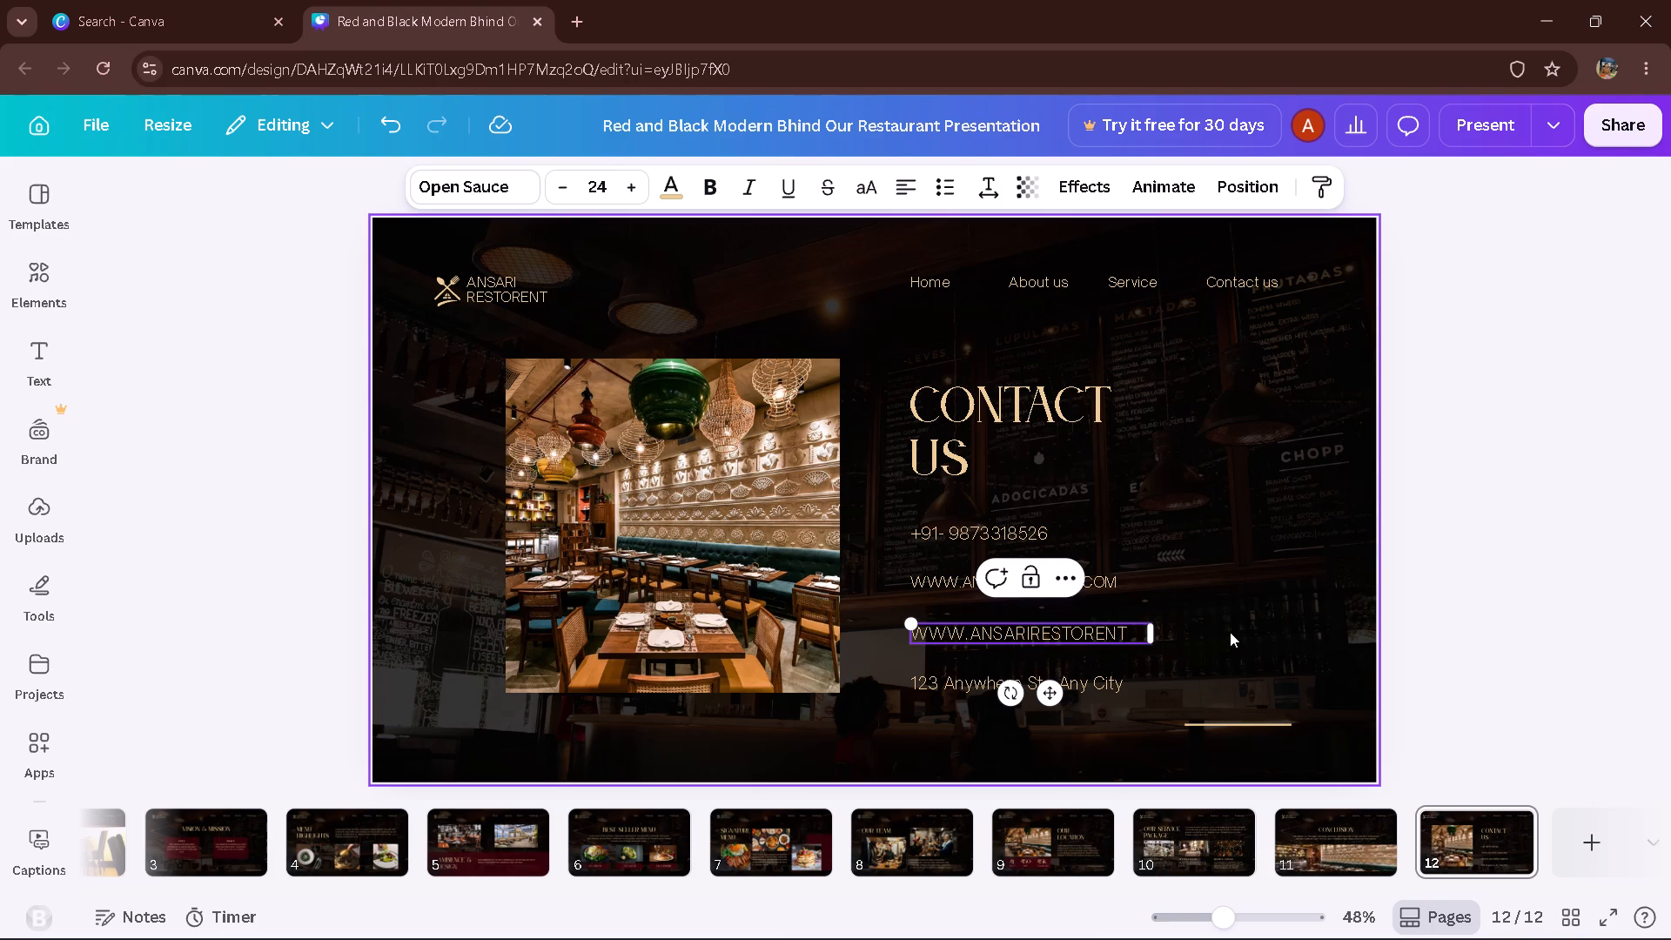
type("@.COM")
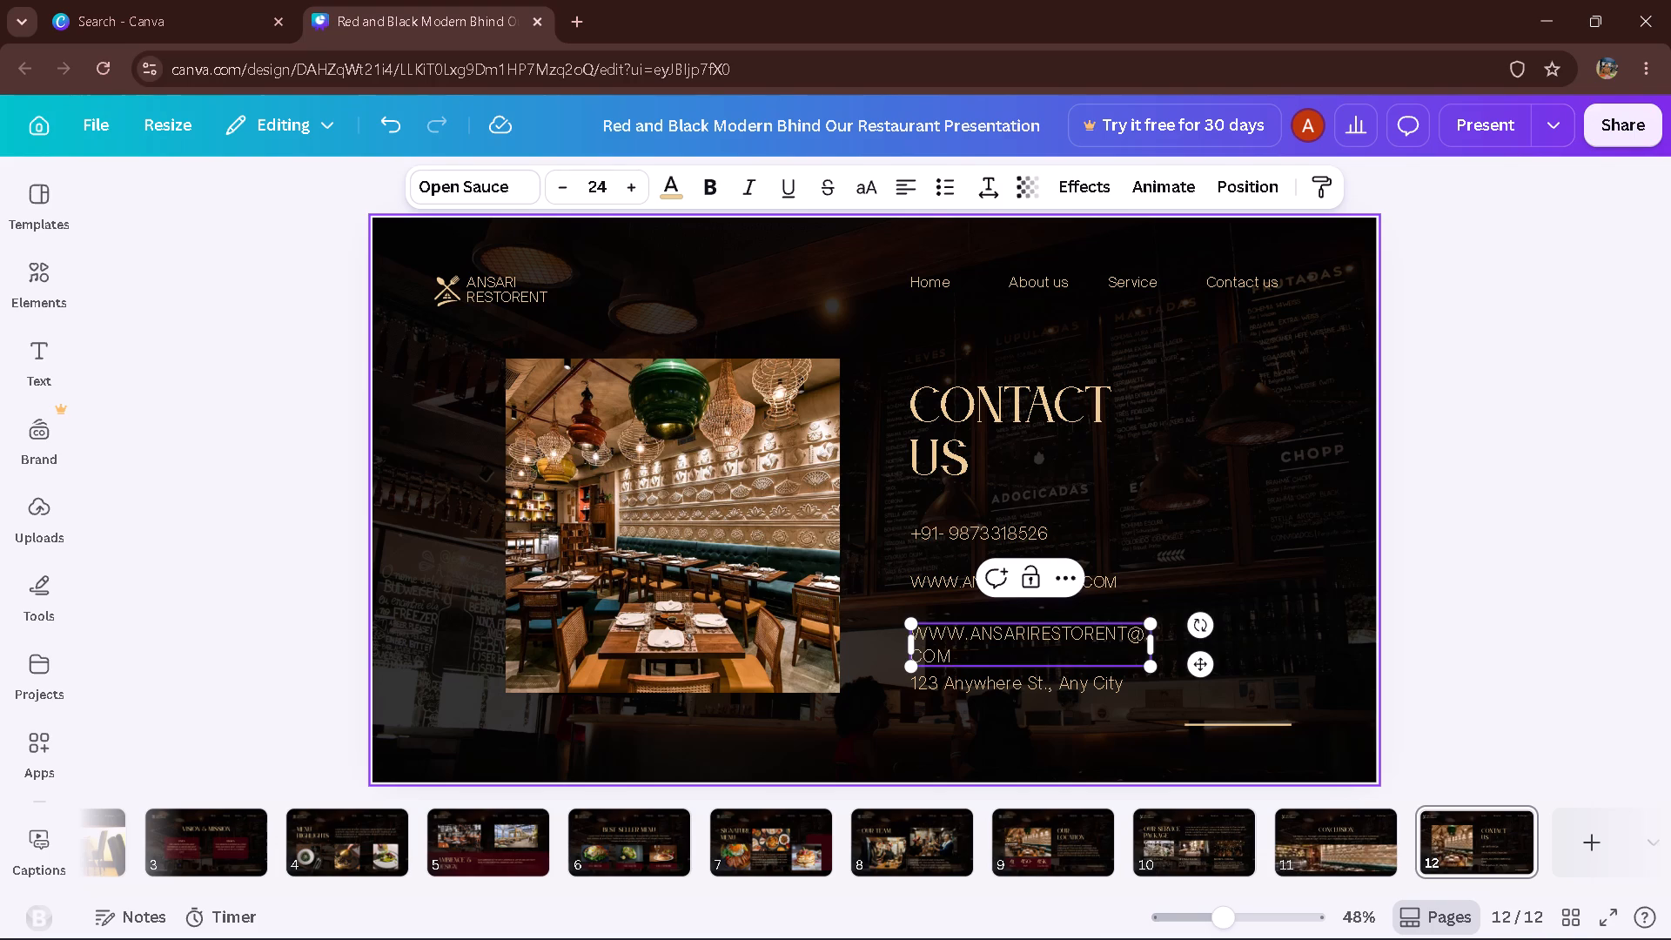
double_click(567, 185)
double_click(567, 185)
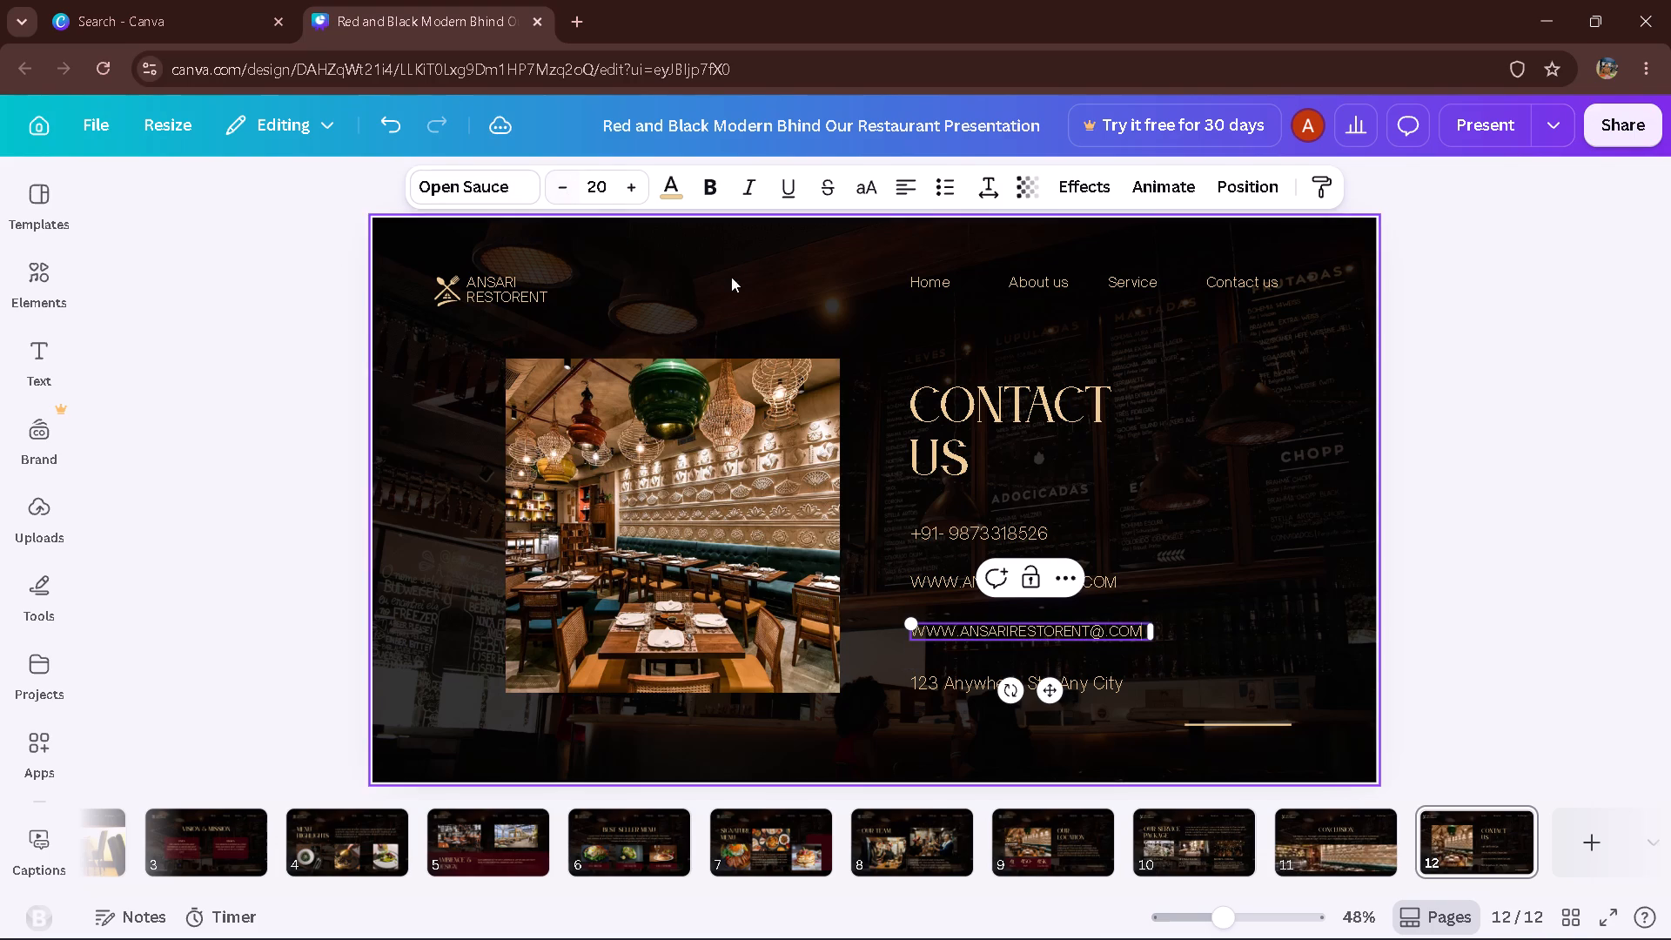
left_click(1476, 501)
Replace the placeholder street address with the restaurant's own postal address and set its font size to 22.
double_click(1038, 689)
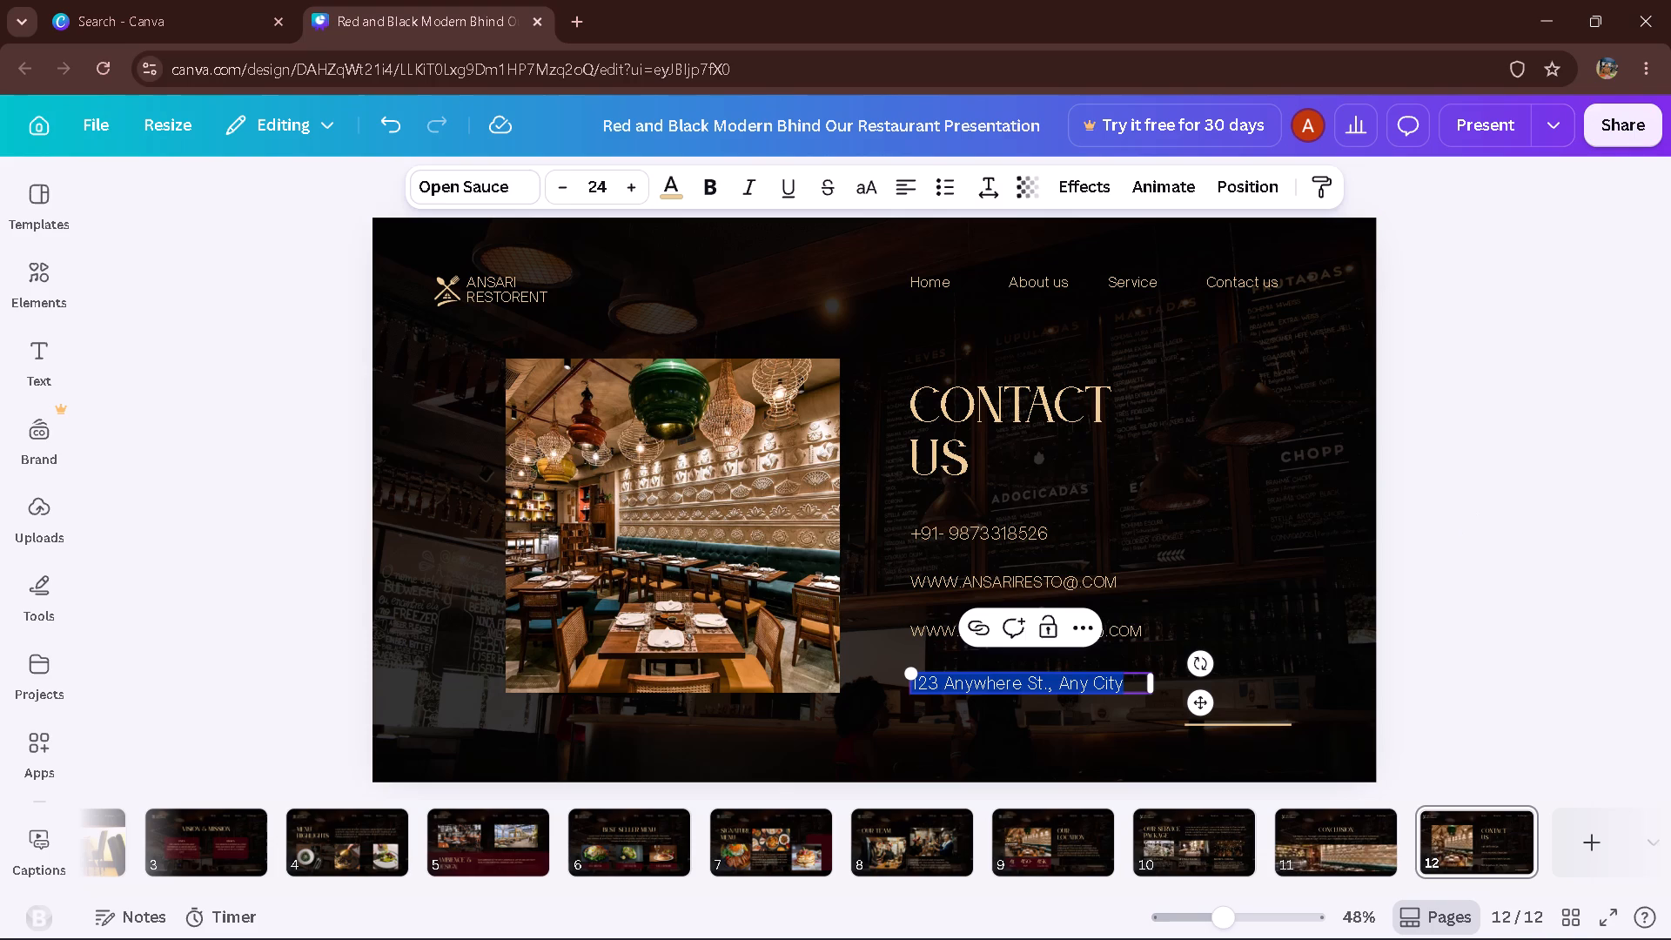
key("BackSpace")
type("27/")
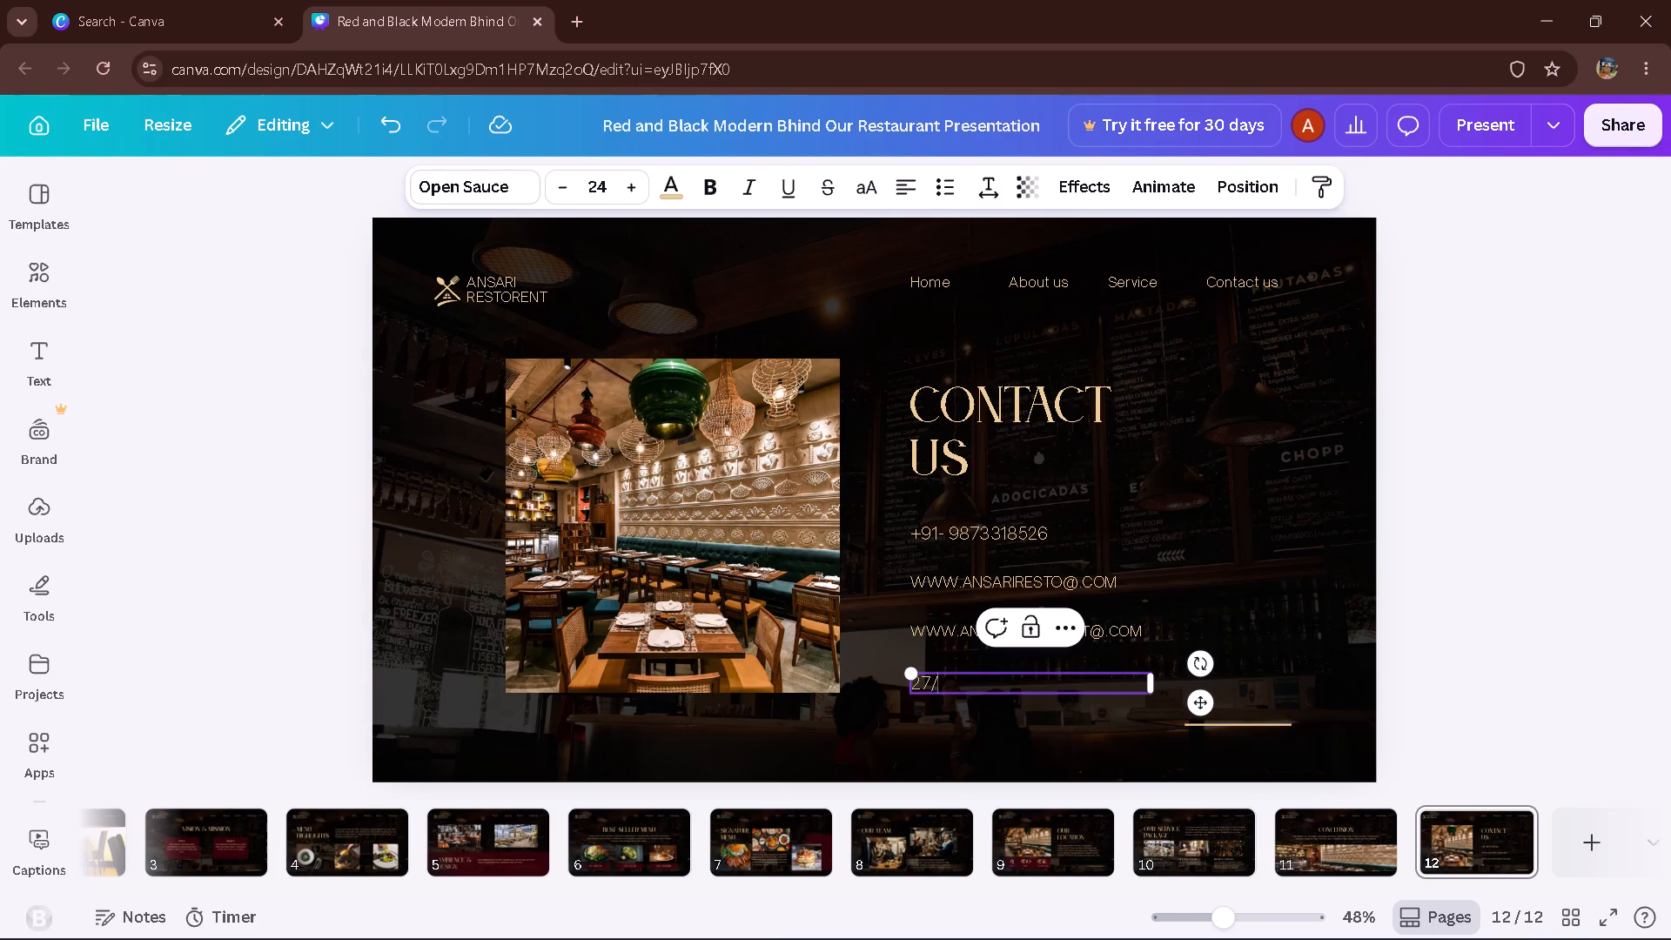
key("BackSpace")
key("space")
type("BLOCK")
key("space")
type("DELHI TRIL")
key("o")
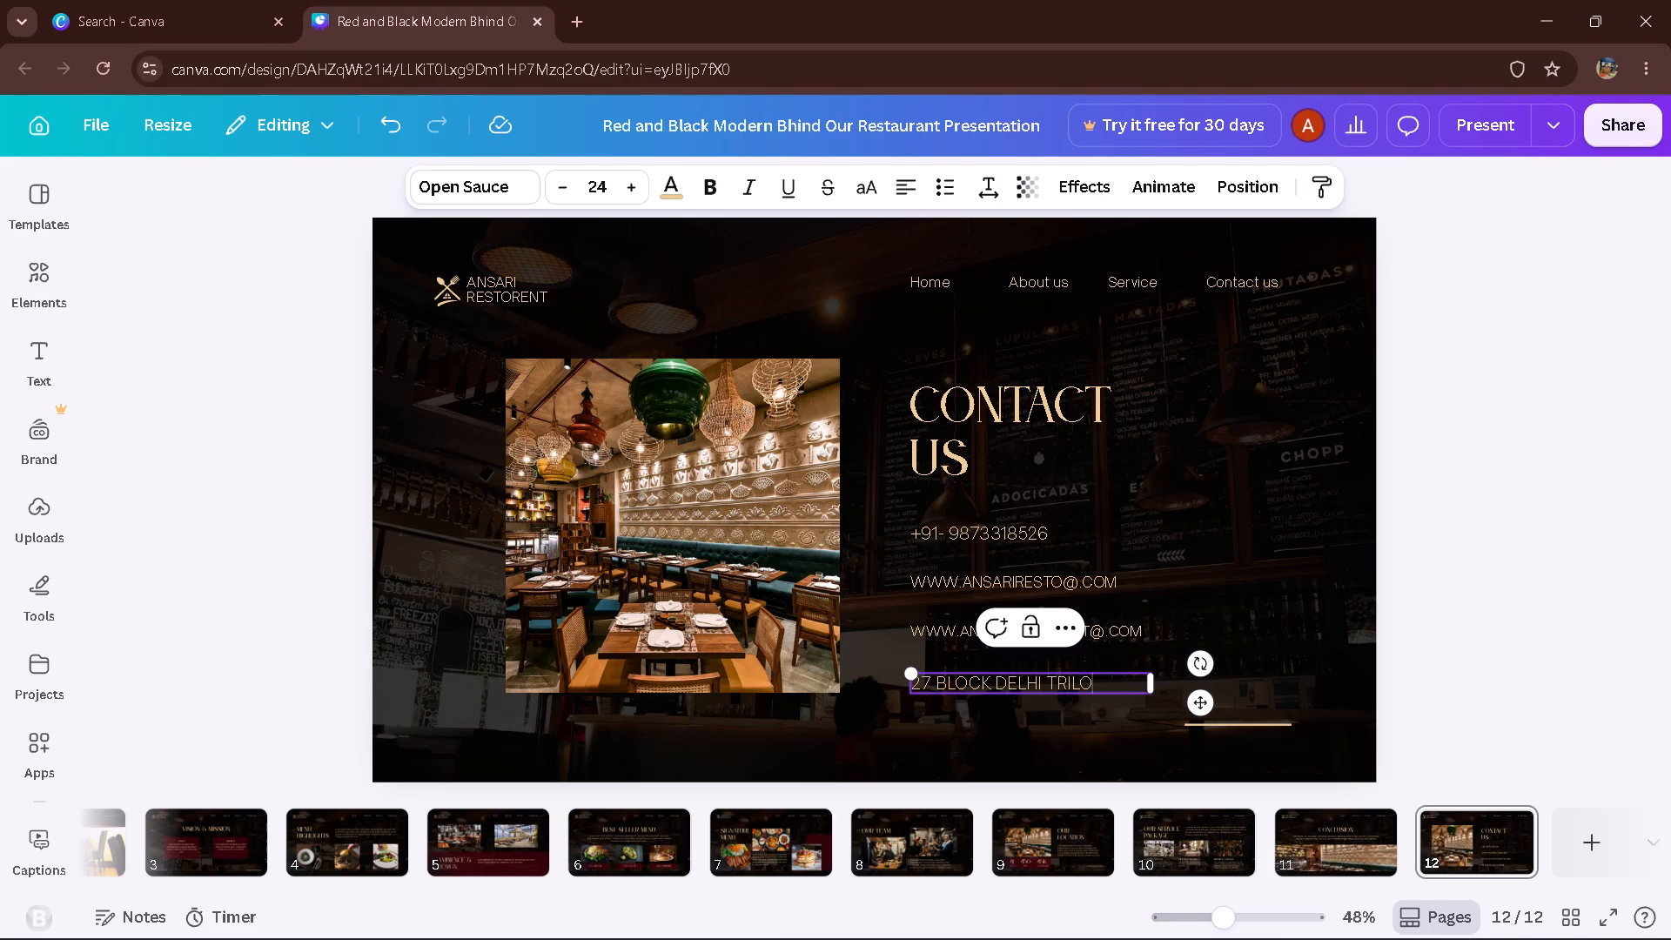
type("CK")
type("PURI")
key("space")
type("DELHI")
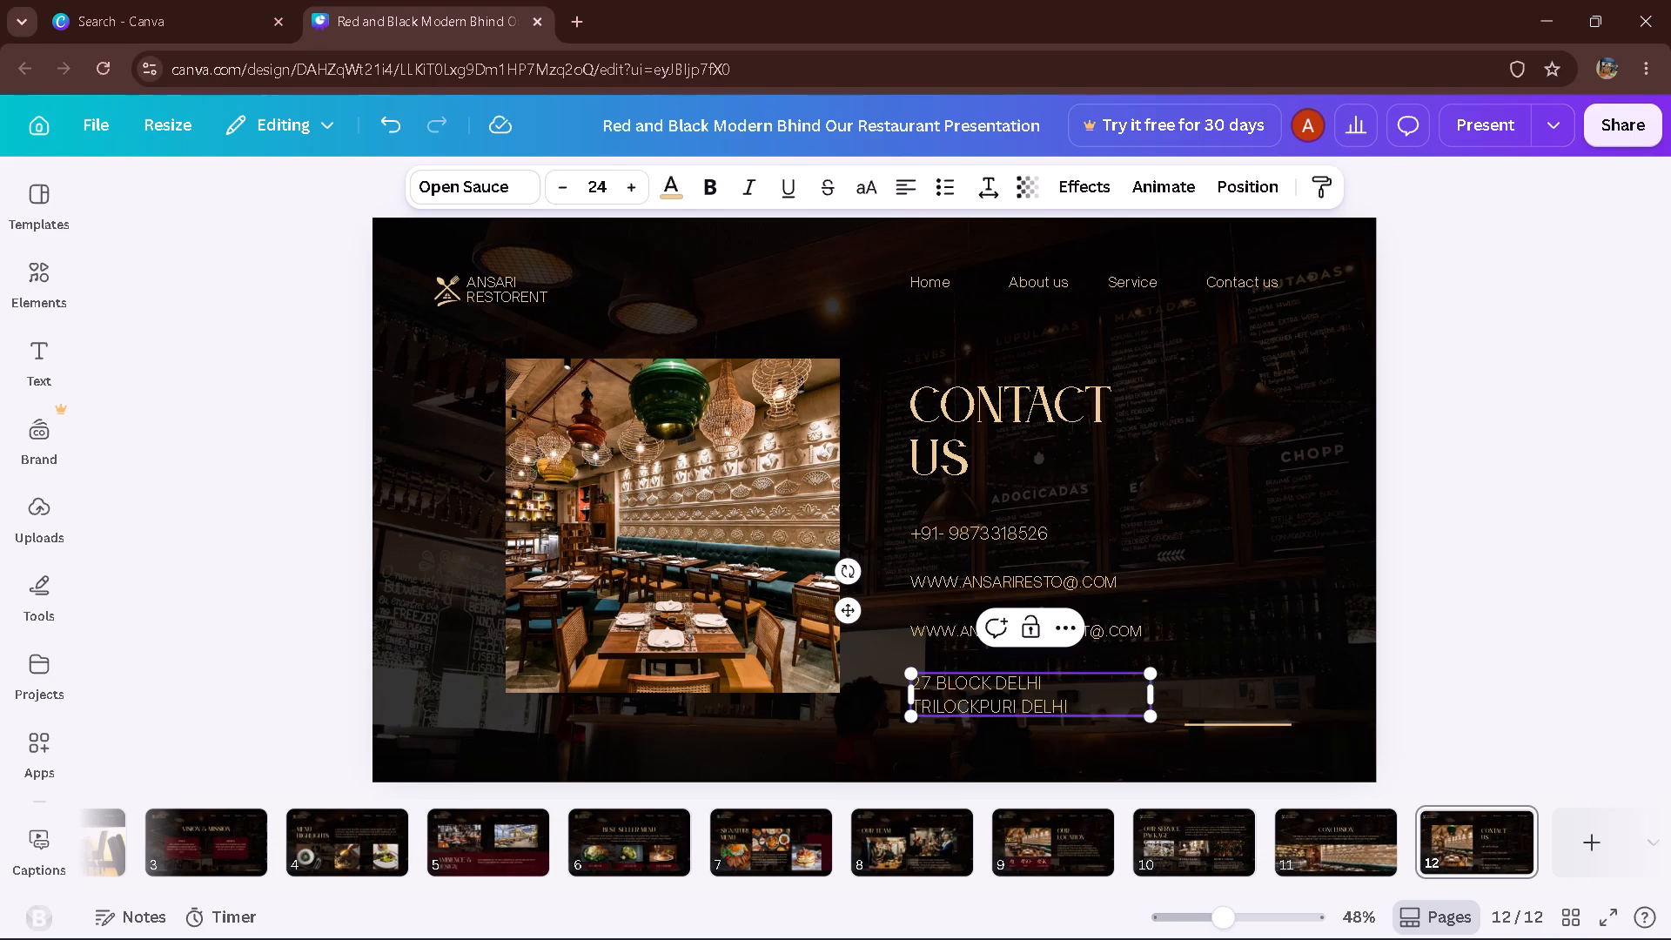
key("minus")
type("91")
double_click(567, 185)
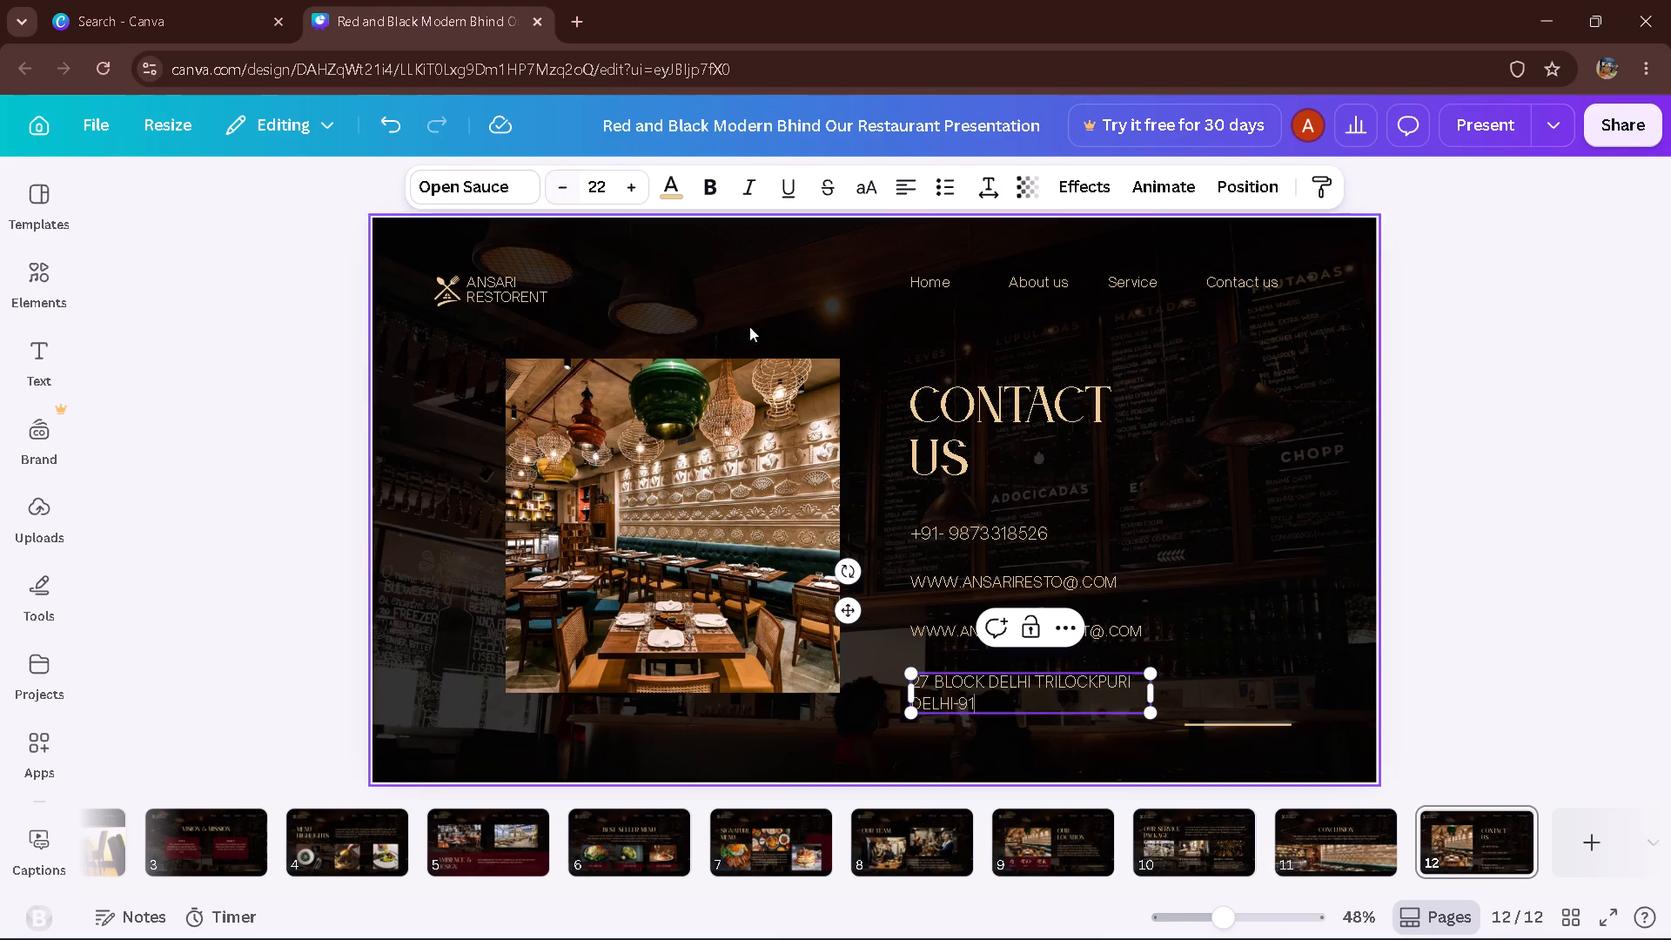
double_click(1553, 567)
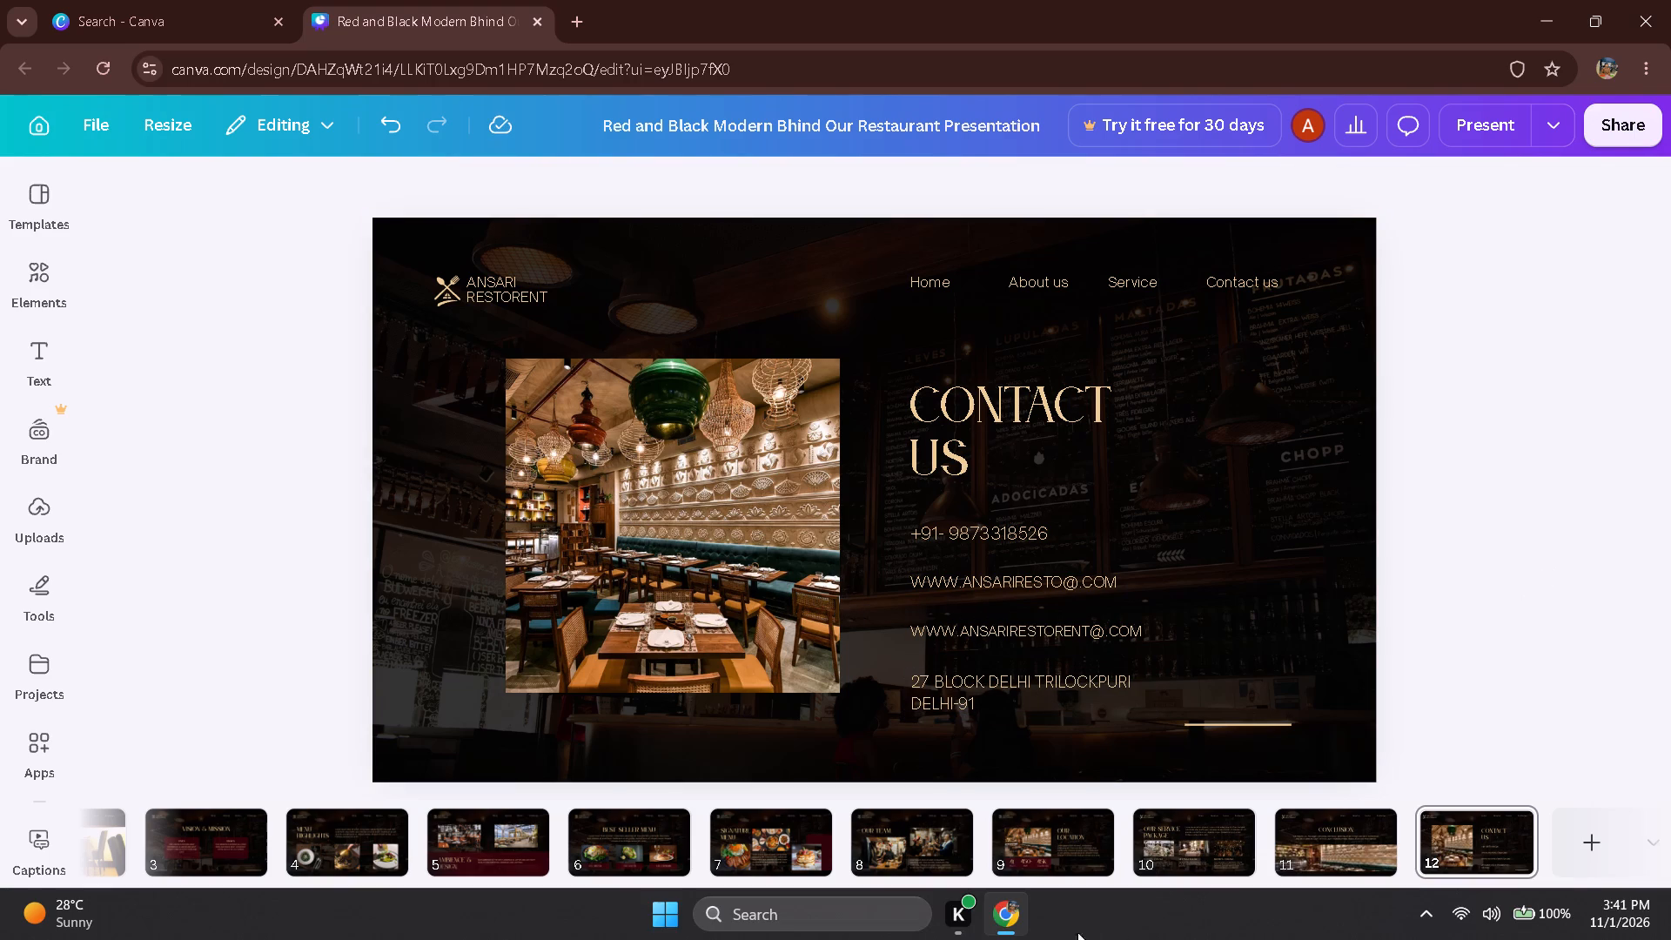